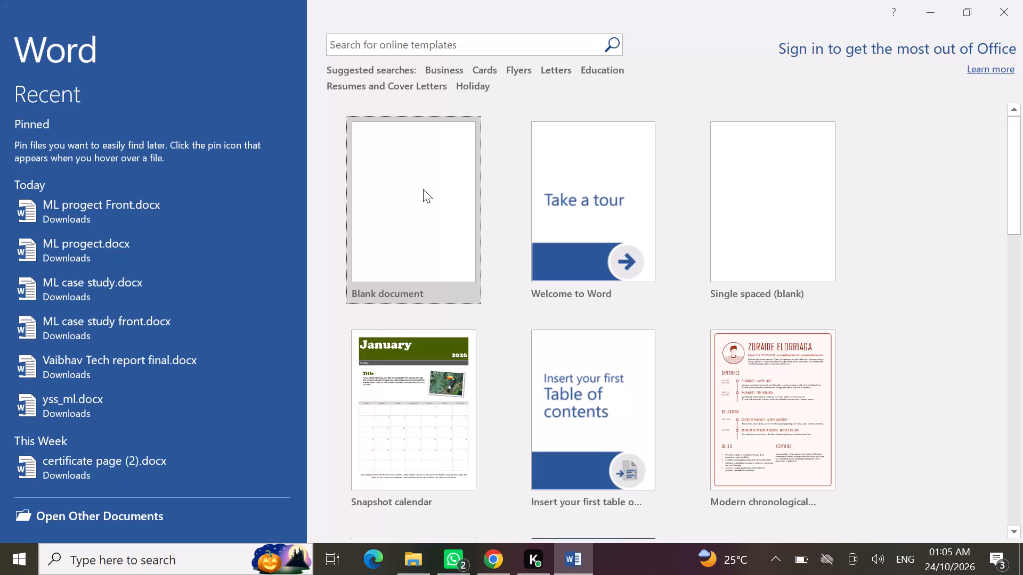
Create a new blank document in Word.
{"action": "left_click", "coordinate": [423, 189]}
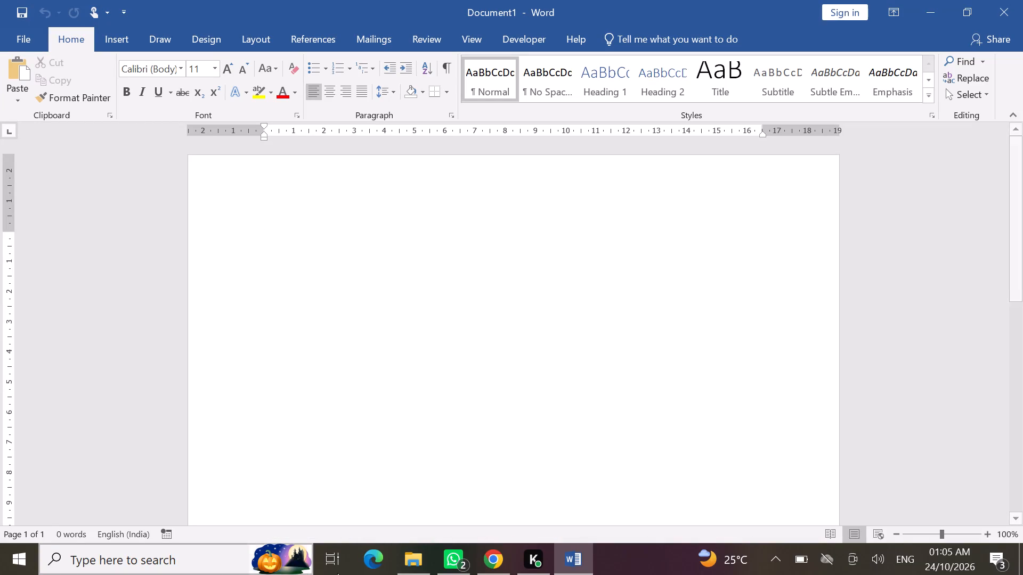
Open ML progect.pdf from the Downloads folder and examine the page layout around its Problem Statement section.
{"action": "left_click", "coordinate": [423, 564]}
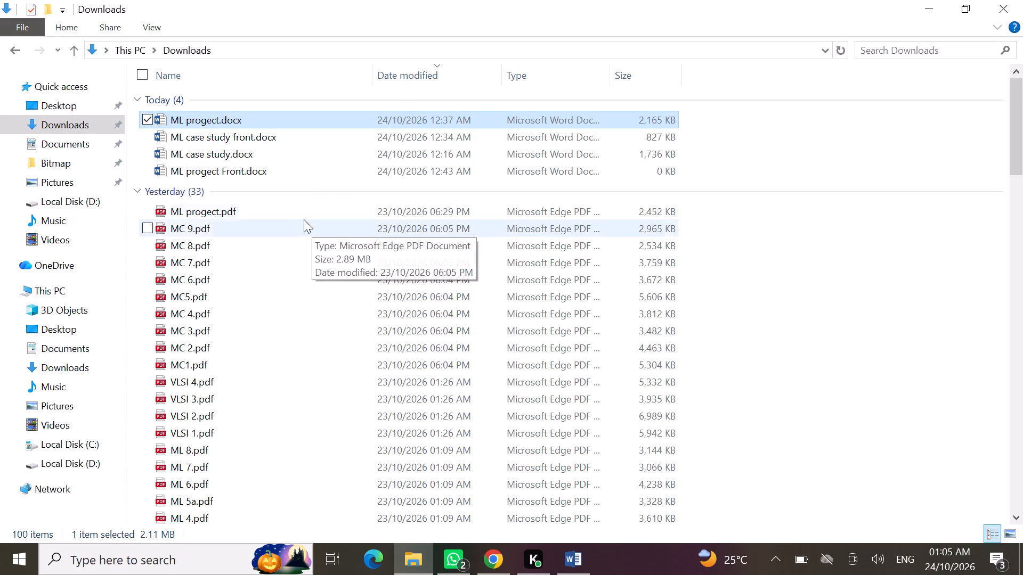
{"action": "double_click", "coordinate": [307, 216]}
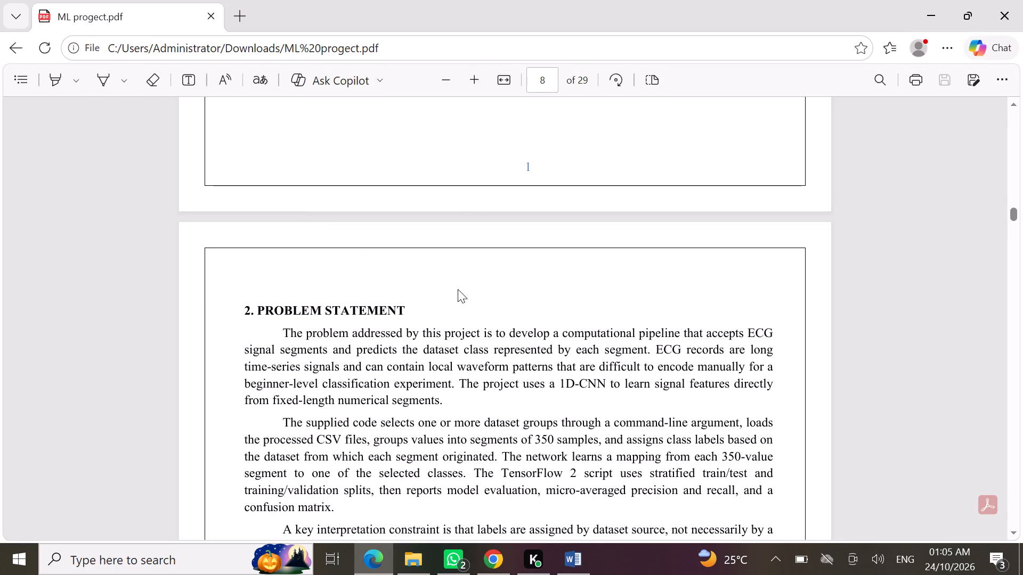
{"action": "scroll", "coordinate": [471, 302], "scroll_direction": "down", "scroll_amount": 4}
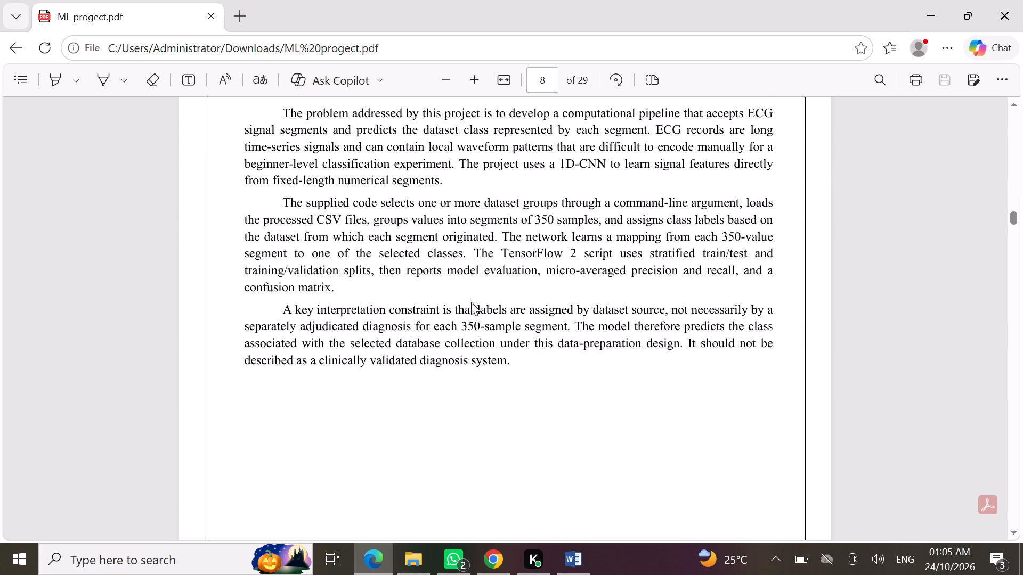
{"action": "scroll", "coordinate": [471, 302], "scroll_direction": "down", "scroll_amount": 4}
{"action": "scroll", "coordinate": [471, 302], "scroll_direction": "up", "scroll_amount": 3}
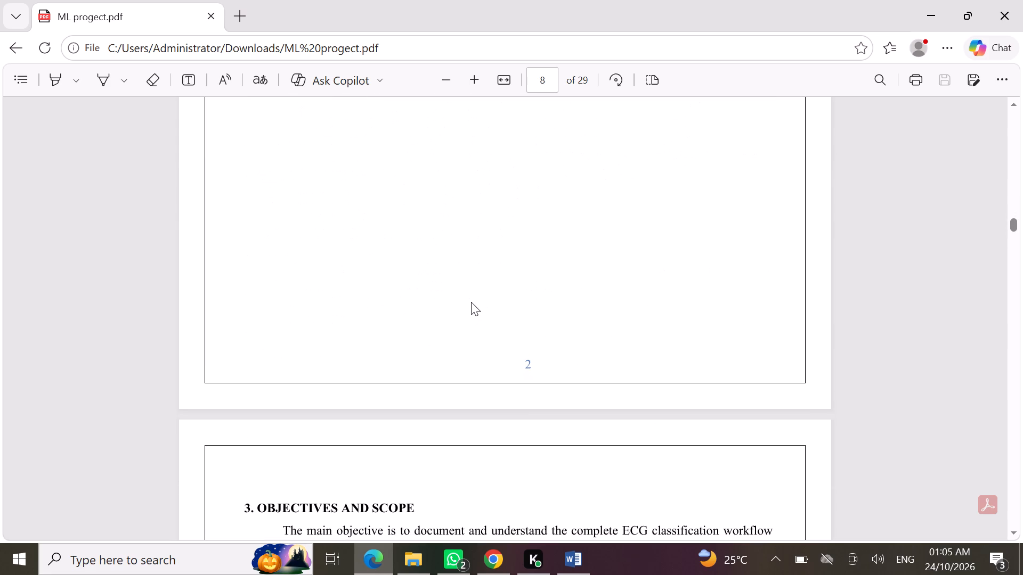
{"action": "scroll", "coordinate": [471, 302], "scroll_direction": "up", "scroll_amount": 3}
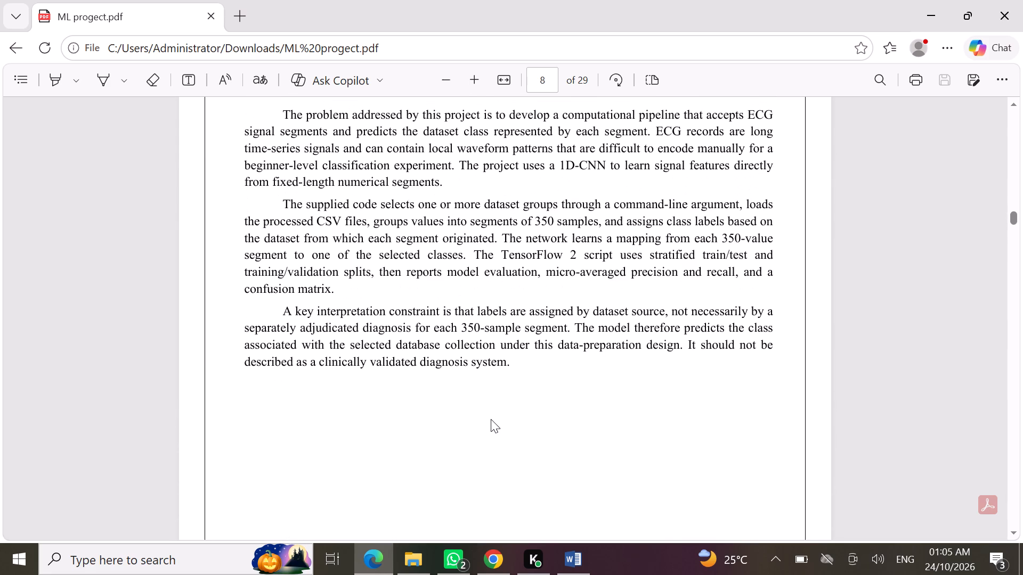
{"action": "scroll", "coordinate": [491, 419], "scroll_direction": "up", "scroll_amount": 1}
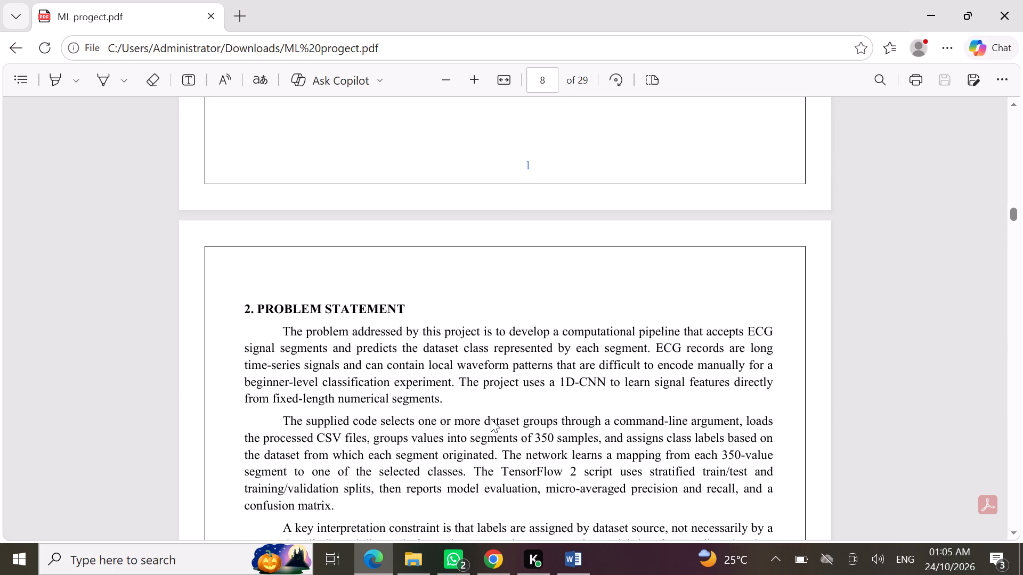
{"action": "scroll", "coordinate": [491, 419], "scroll_direction": "up", "scroll_amount": 1}
Back in the blank Word document, insert a Plain Number 2 page number at the bottom of the page and leave footer editing.
{"action": "left_click", "coordinate": [573, 555]}
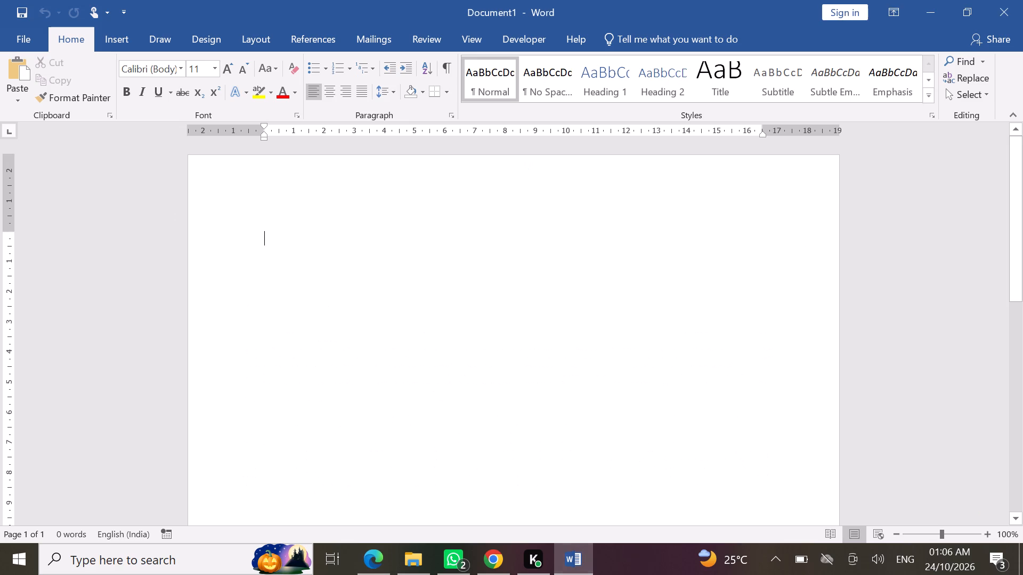
{"action": "left_click", "coordinate": [123, 41]}
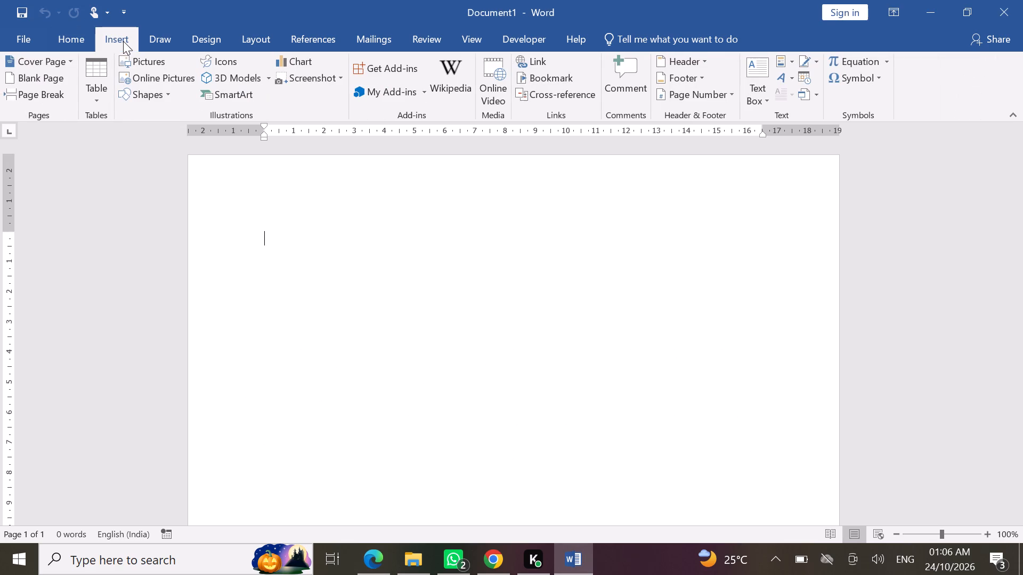
{"action": "left_click", "coordinate": [734, 90]}
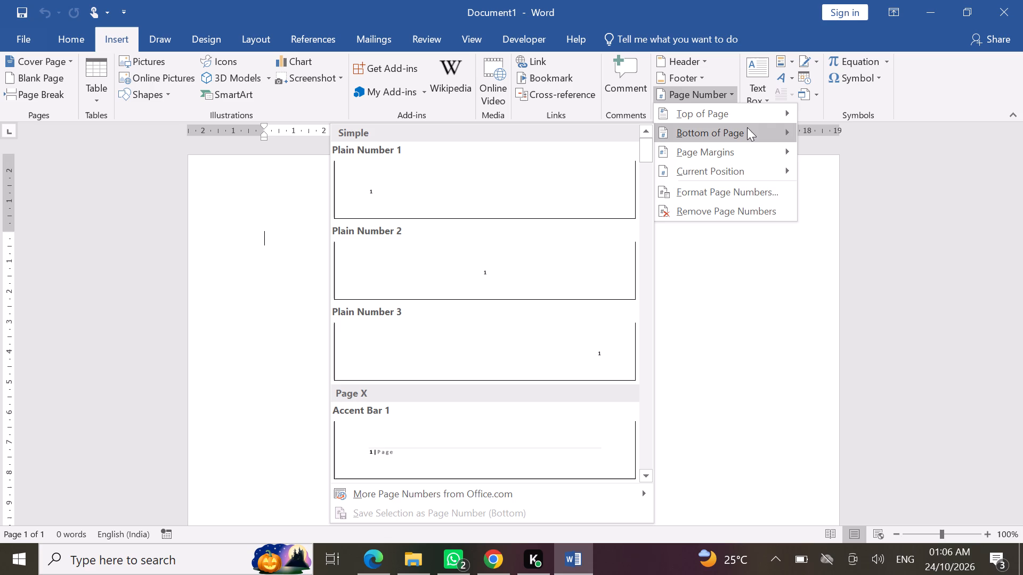
{"action": "left_click", "coordinate": [531, 249]}
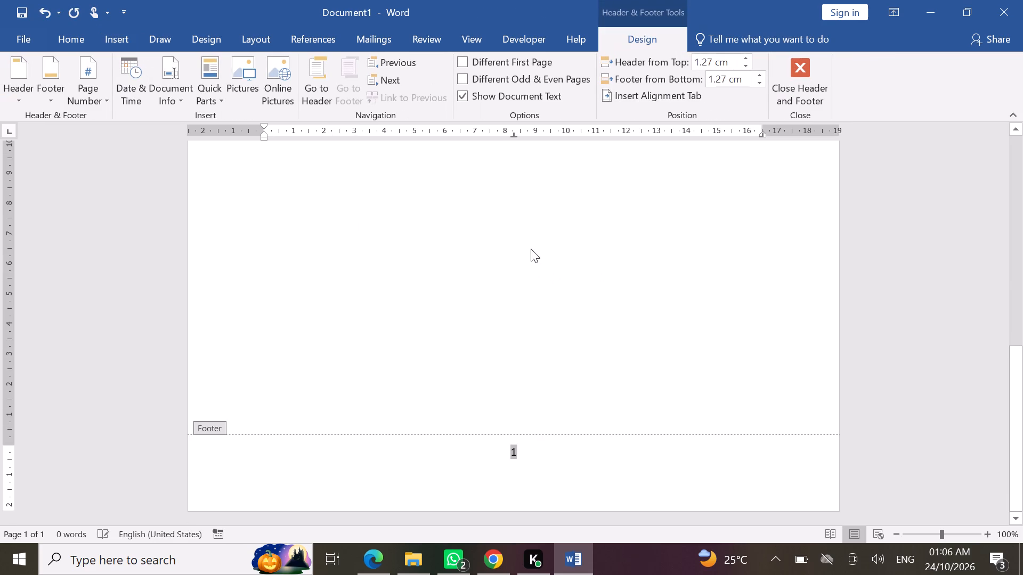
{"action": "left_click", "coordinate": [780, 99]}
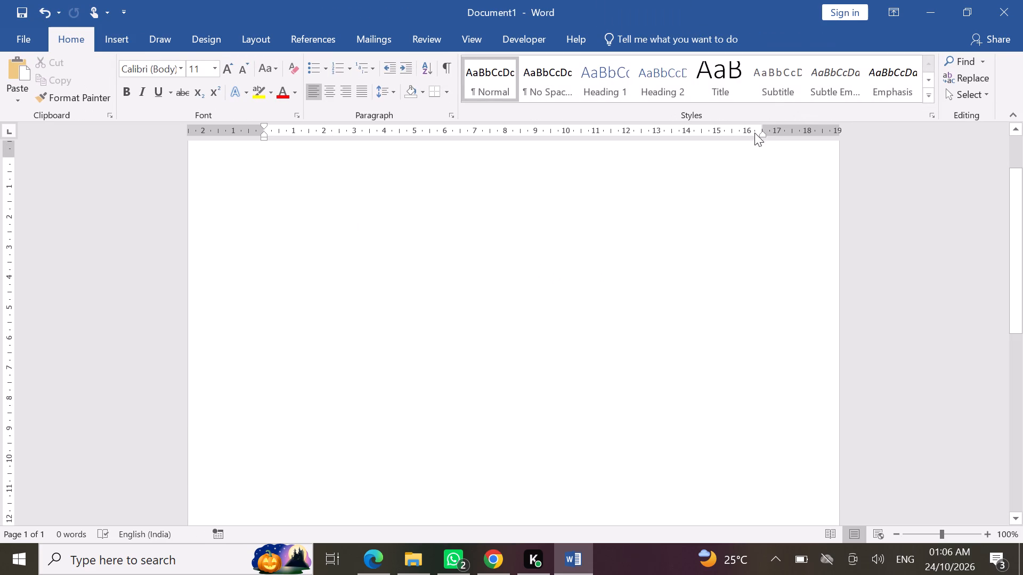
Apply custom page margins of 2 cm for top, bottom, left and right to the whole document.
{"action": "scroll", "coordinate": [751, 139], "scroll_direction": "down", "scroll_amount": 6}
{"action": "scroll", "coordinate": [673, 300], "scroll_direction": "down", "scroll_amount": 3}
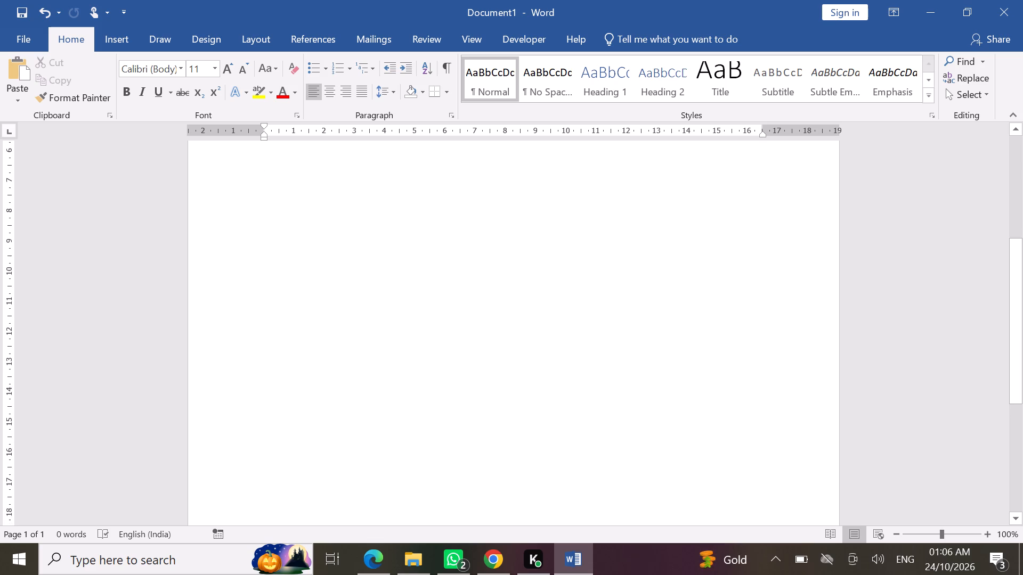
{"action": "scroll", "coordinate": [673, 300], "scroll_direction": "down", "scroll_amount": 3}
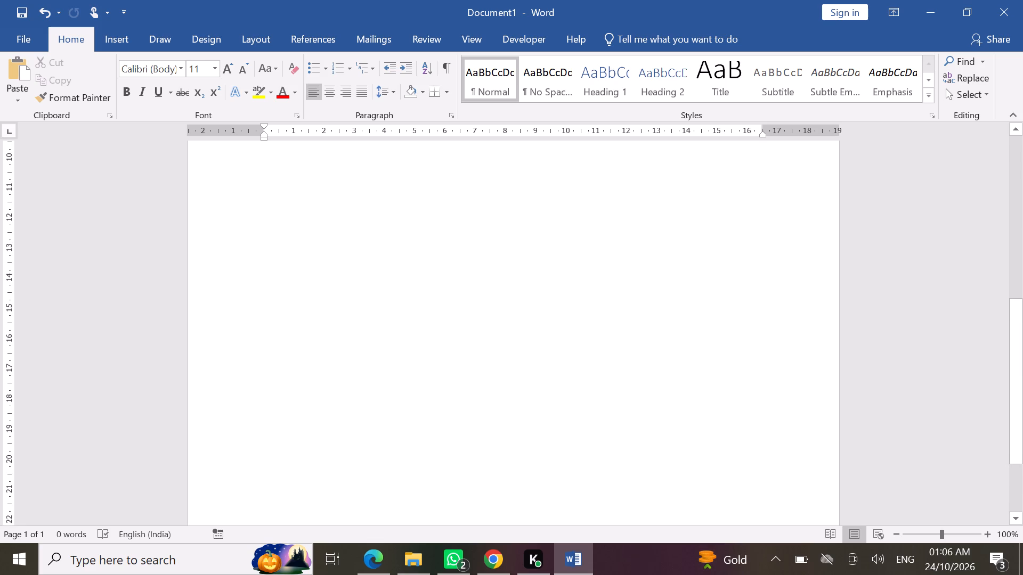
{"action": "left_click", "coordinate": [249, 38]}
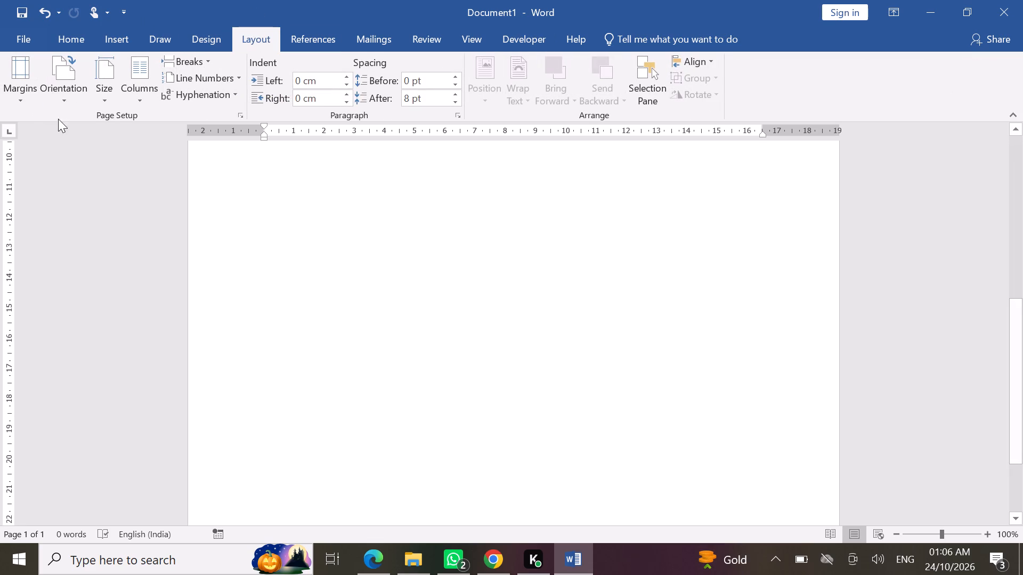
{"action": "left_click", "coordinate": [23, 98]}
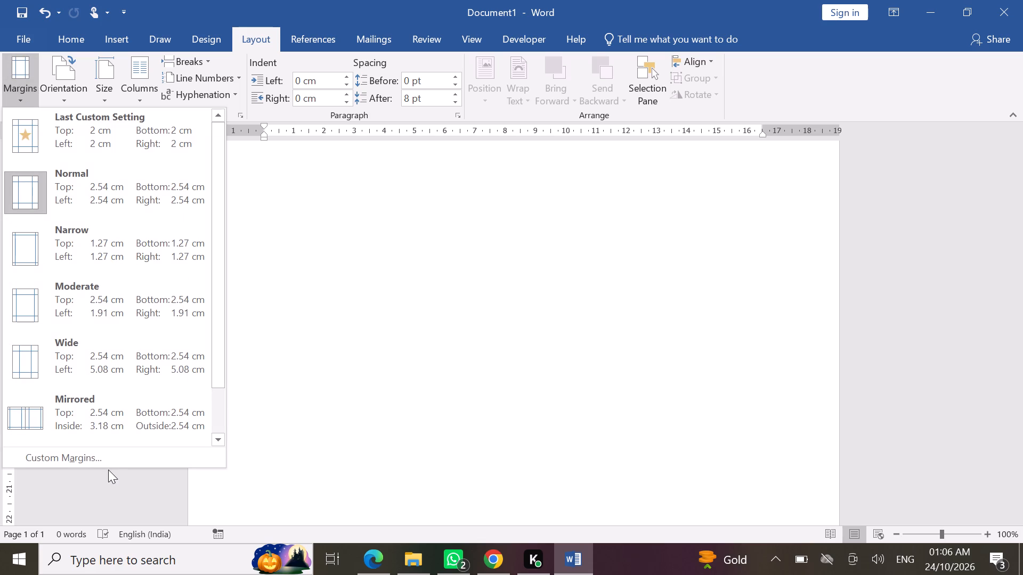
{"action": "left_click", "coordinate": [114, 461]}
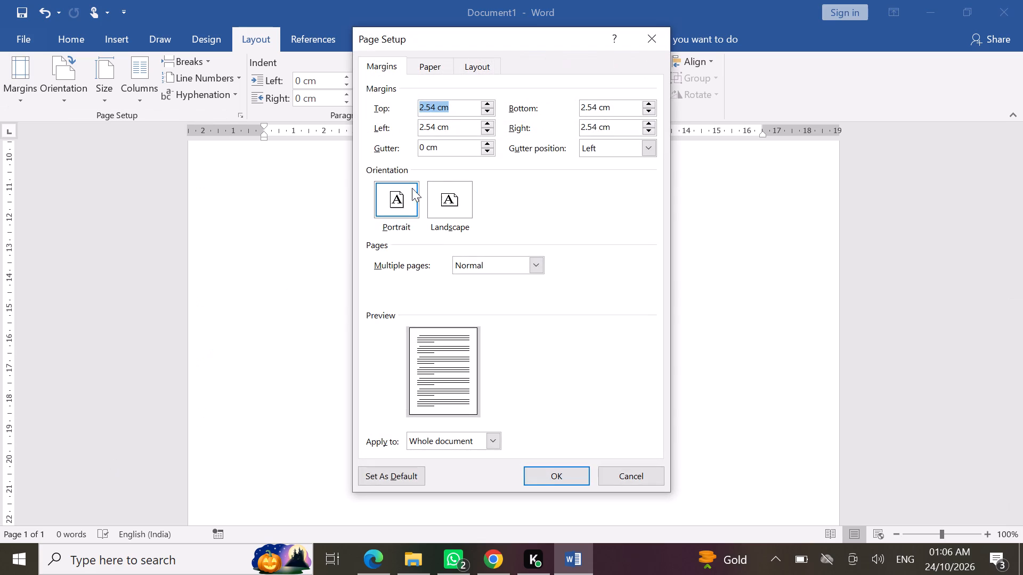
{"action": "left_click", "coordinate": [486, 111]}
{"action": "triple_click", "coordinate": [486, 111]}
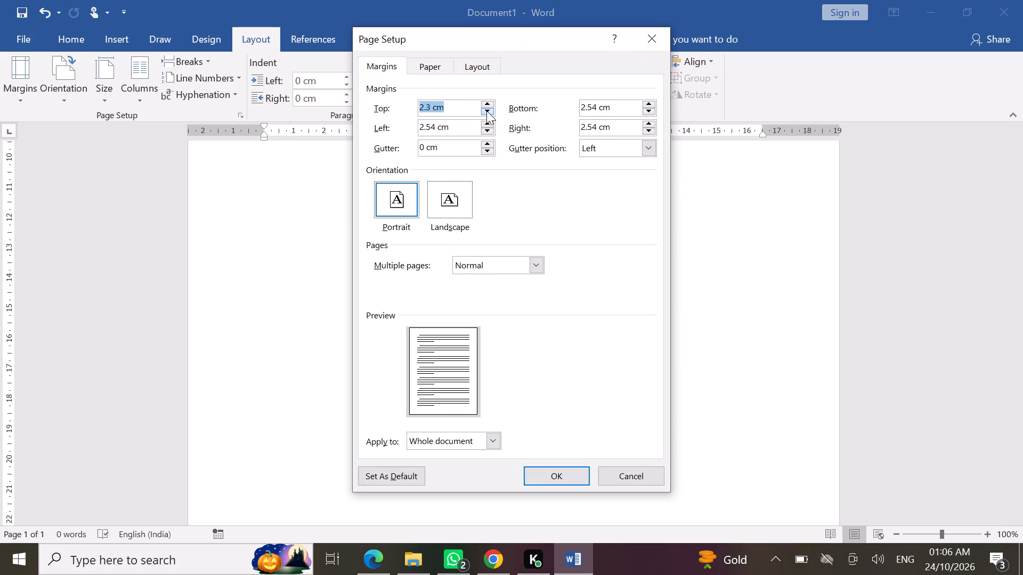
{"action": "double_click", "coordinate": [486, 111]}
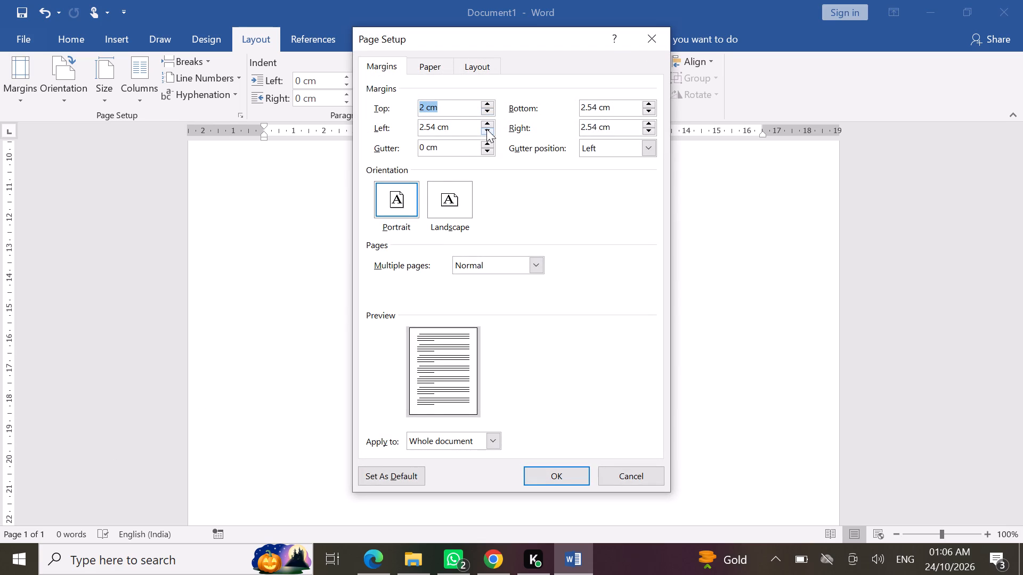
{"action": "triple_click", "coordinate": [486, 129]}
{"action": "triple_click", "coordinate": [486, 129]}
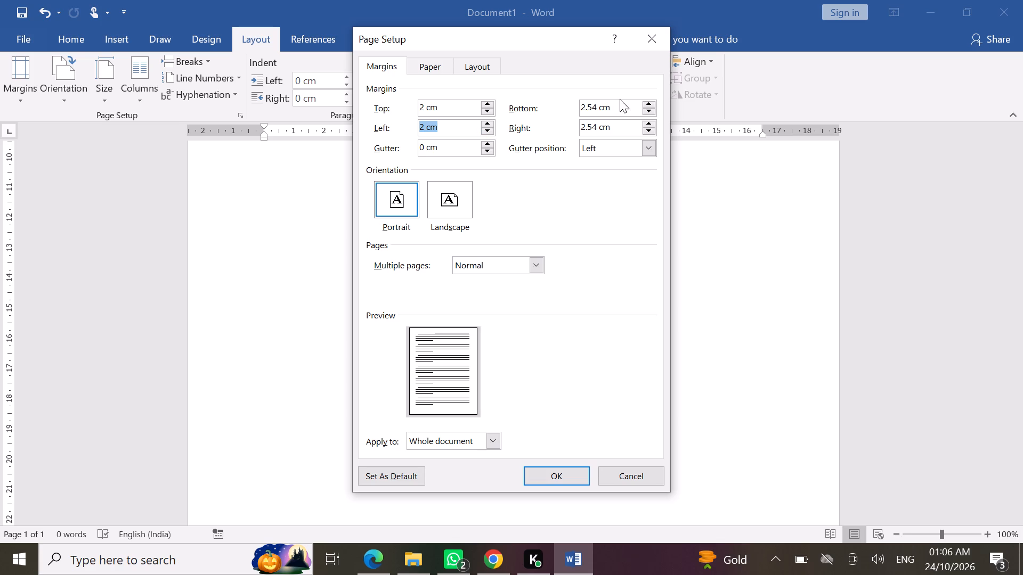
{"action": "triple_click", "coordinate": [654, 130]}
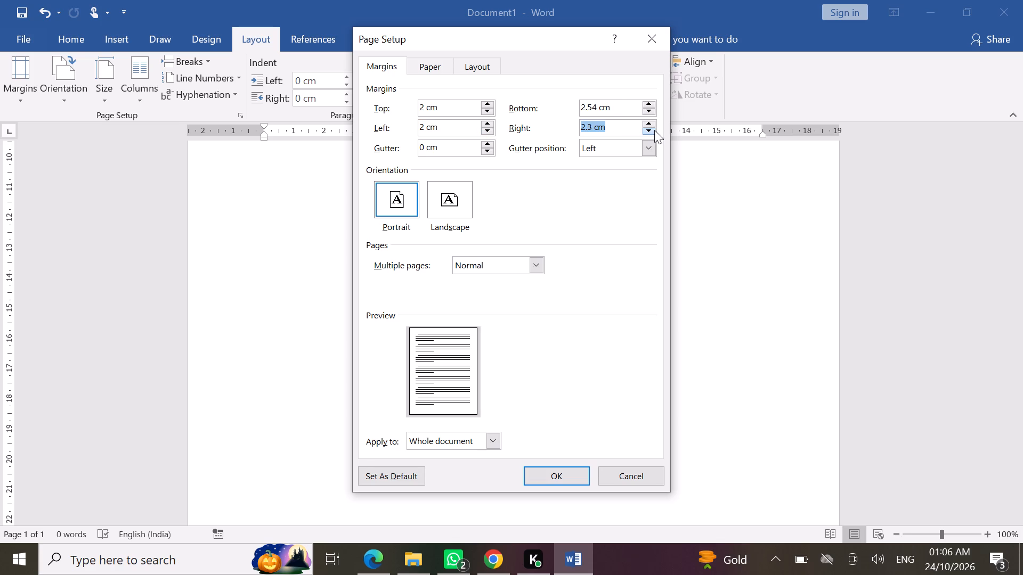
{"action": "left_click", "coordinate": [654, 130]}
{"action": "double_click", "coordinate": [654, 130]}
{"action": "left_click_drag", "start_coordinate": [654, 130], "coordinate": [654, 119]}
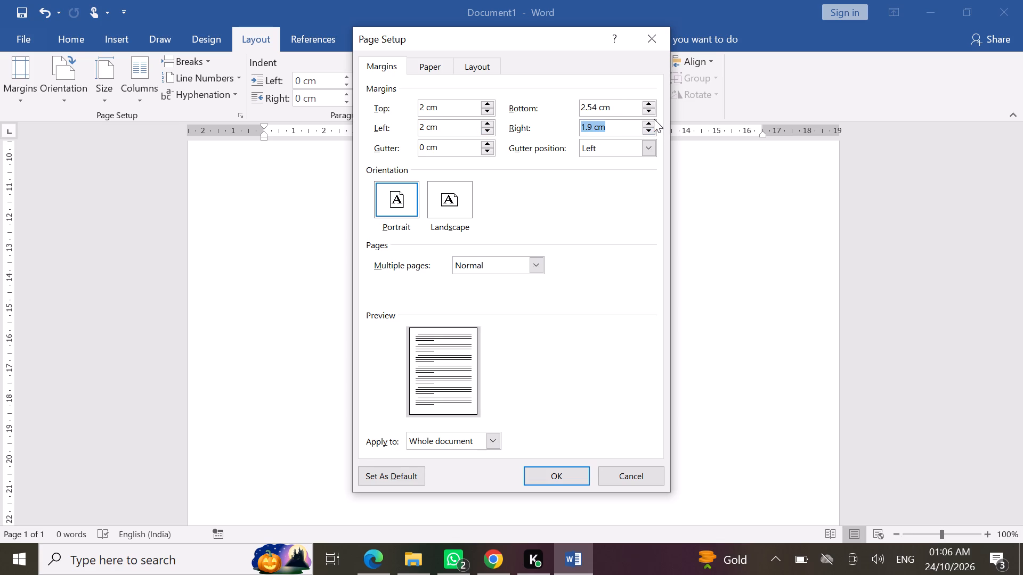
{"action": "triple_click", "coordinate": [649, 112]}
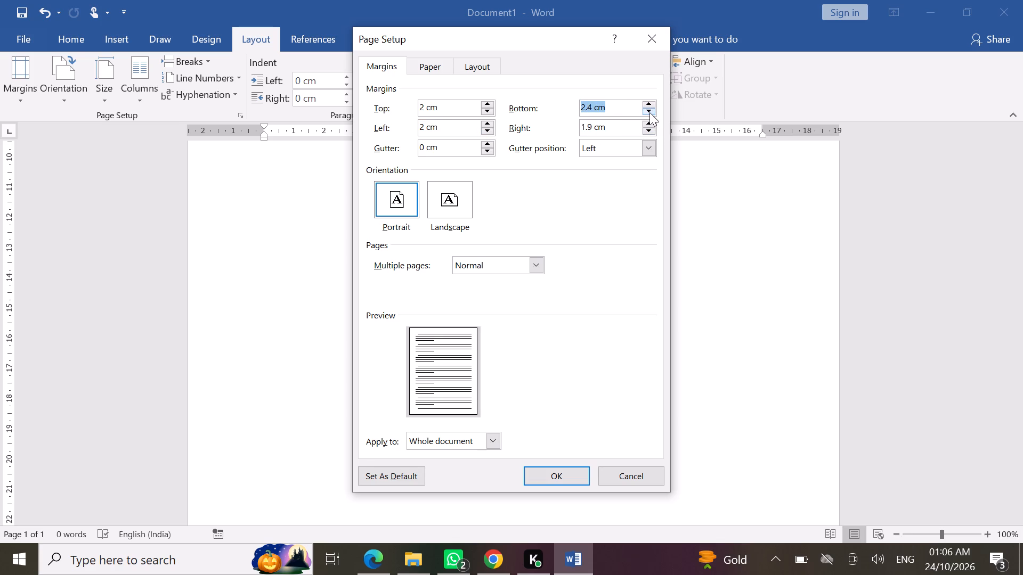
{"action": "left_click", "coordinate": [649, 112]}
{"action": "left_click", "coordinate": [649, 112]}
{"action": "left_click", "coordinate": [649, 112]}
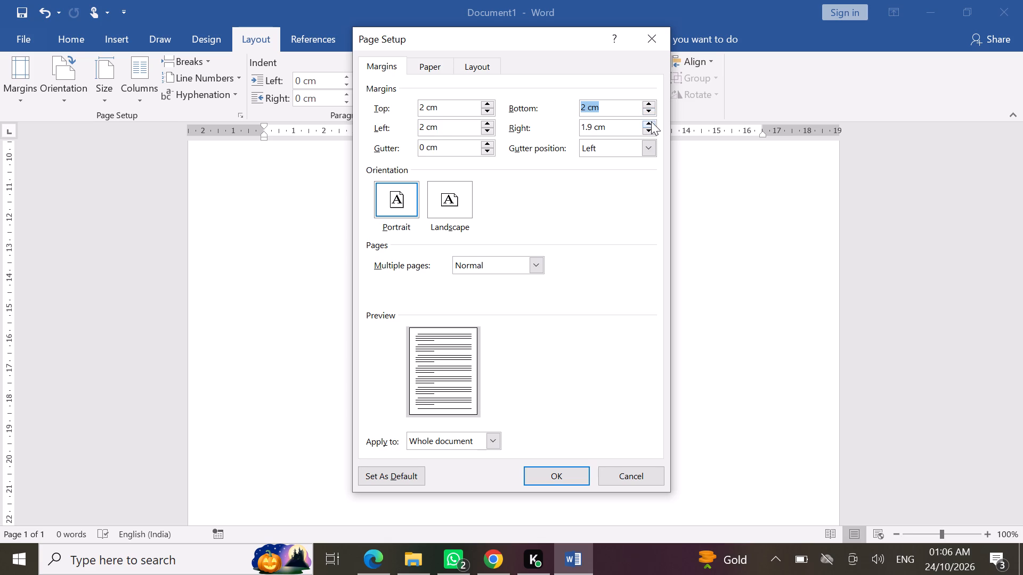
{"action": "left_click", "coordinate": [651, 121]}
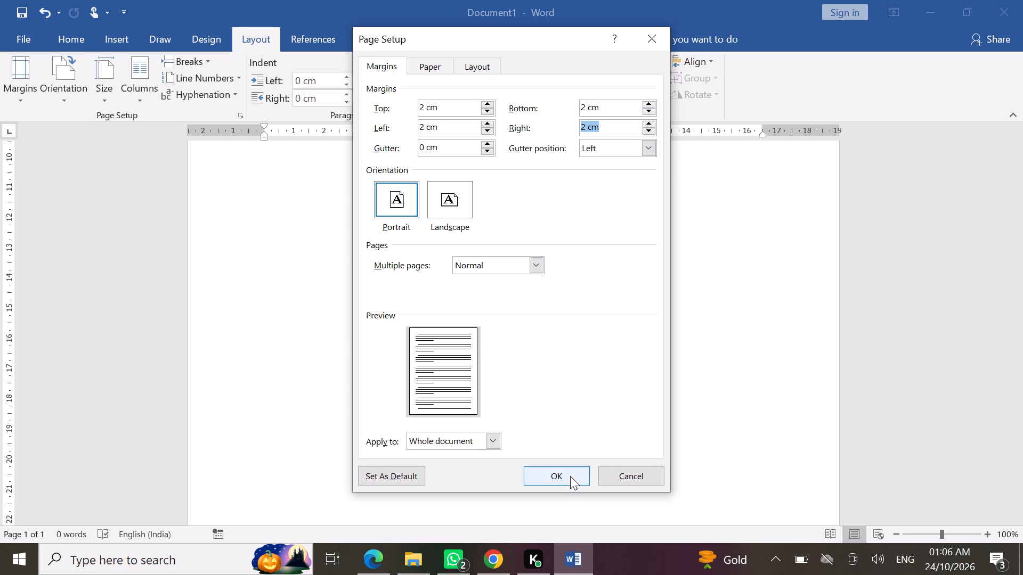
{"action": "left_click", "coordinate": [570, 476]}
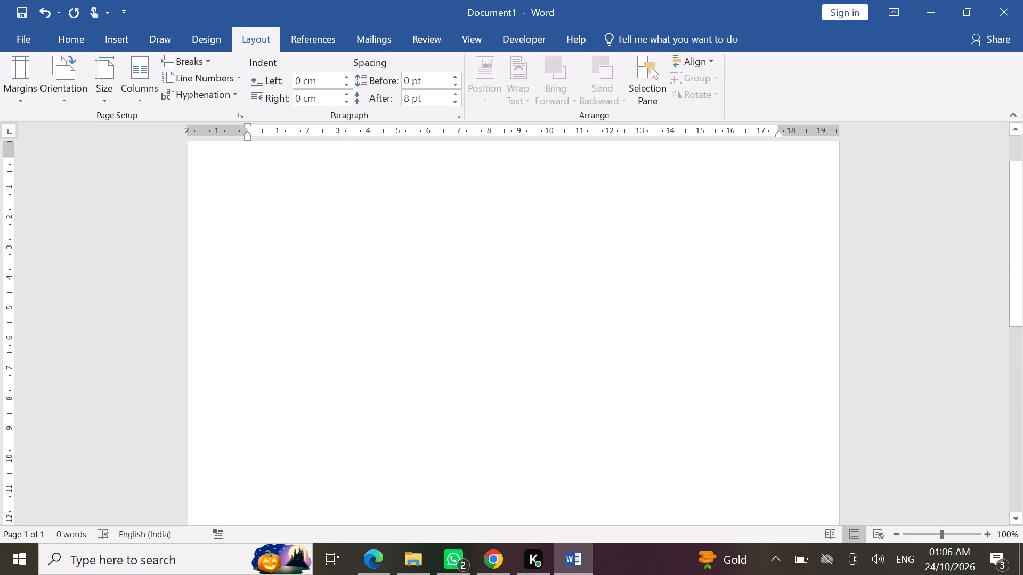
Add a Box page border with a solid ½ pt line to the whole document.
{"action": "left_click", "coordinate": [110, 39]}
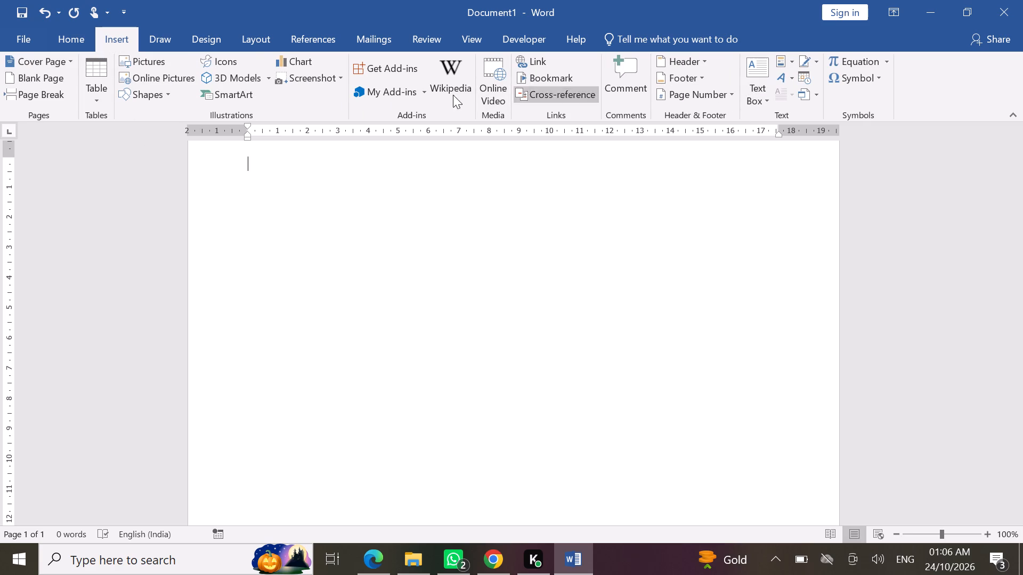
{"action": "left_click", "coordinate": [266, 35]}
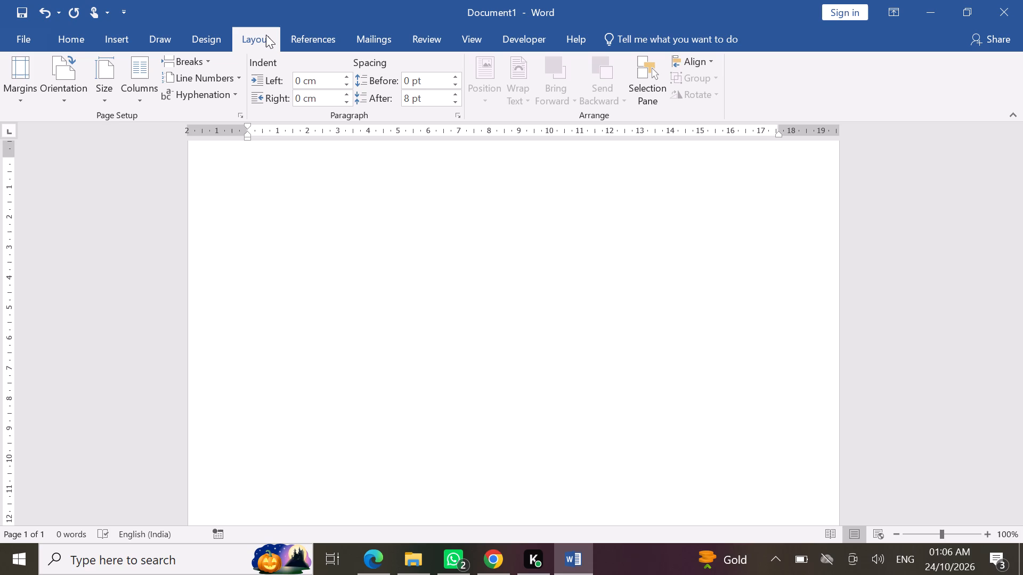
{"action": "left_click", "coordinate": [205, 39]}
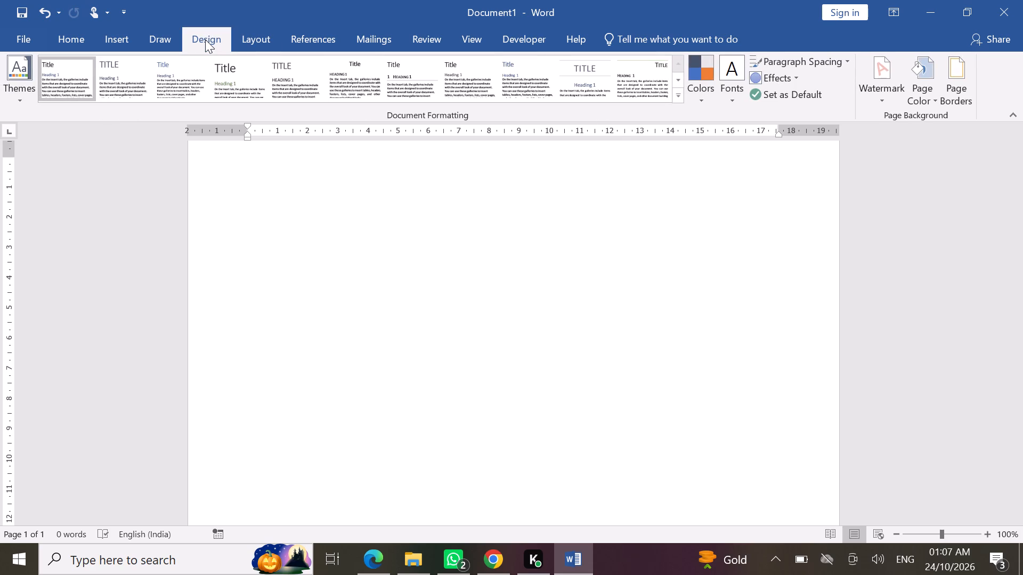
{"action": "left_click", "coordinate": [959, 70]}
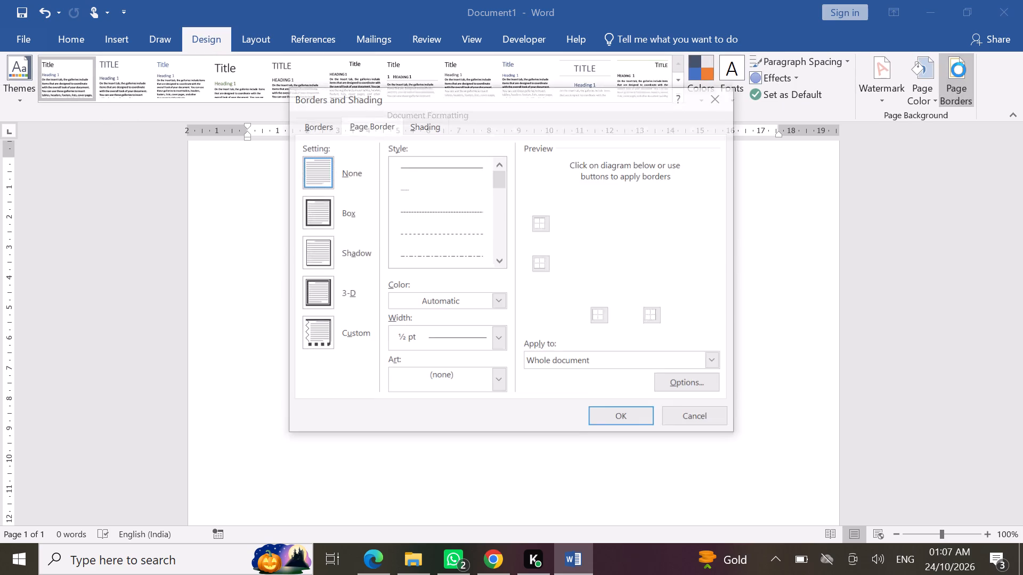
{"action": "left_click_drag", "start_coordinate": [319, 350], "coordinate": [329, 207]}
{"action": "left_click", "coordinate": [329, 207]}
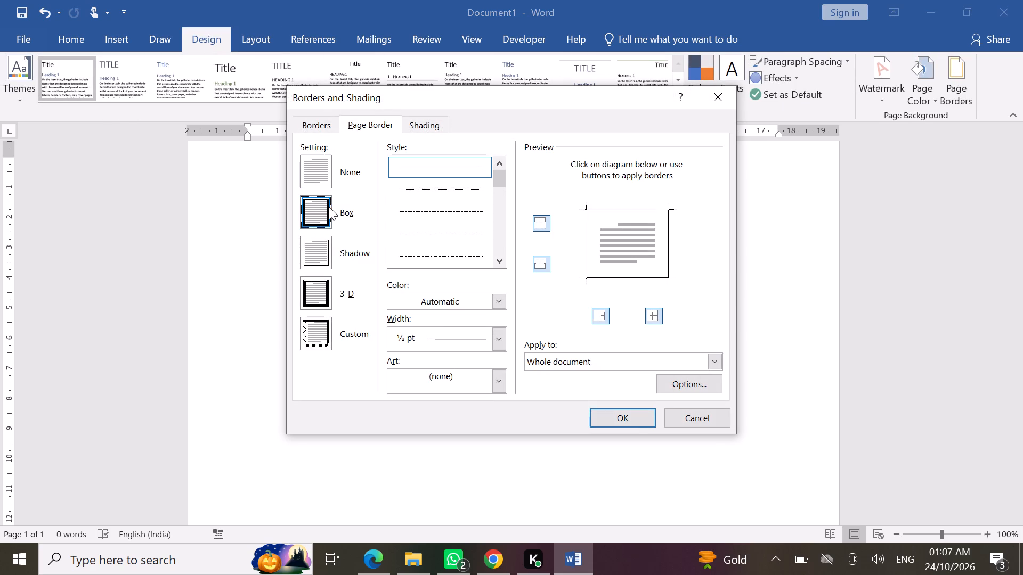
{"action": "left_click", "coordinate": [632, 420]}
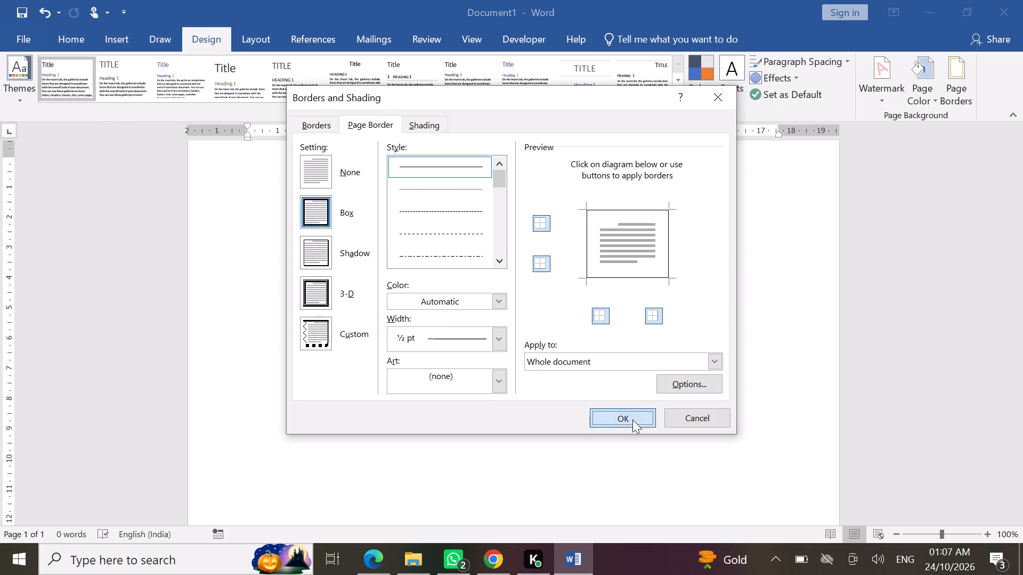
{"action": "scroll", "coordinate": [624, 313], "scroll_direction": "up", "scroll_amount": 3}
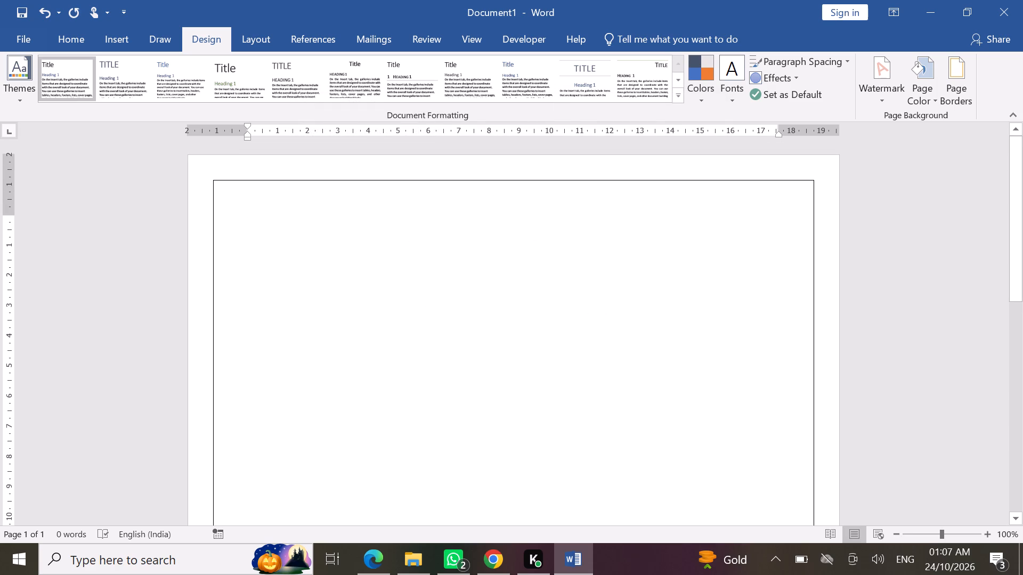
{"action": "scroll", "coordinate": [624, 313], "scroll_direction": "up", "scroll_amount": 1}
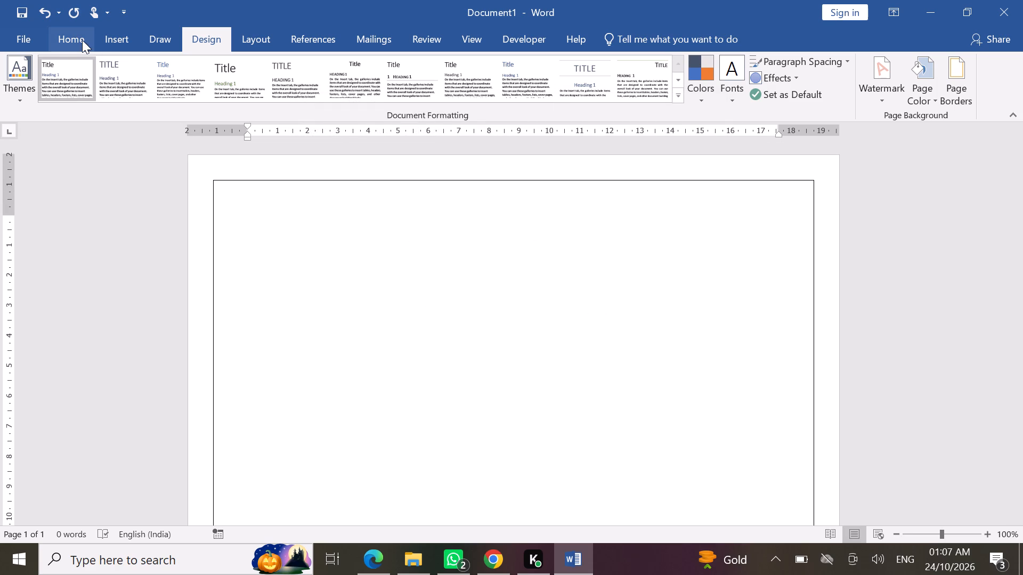
Add the centred title "Telecom Traffic Analysis" in 16 pt Times New Roman at the top of the blank document.
{"action": "left_click", "coordinate": [82, 40]}
{"action": "left_click", "coordinate": [326, 94]}
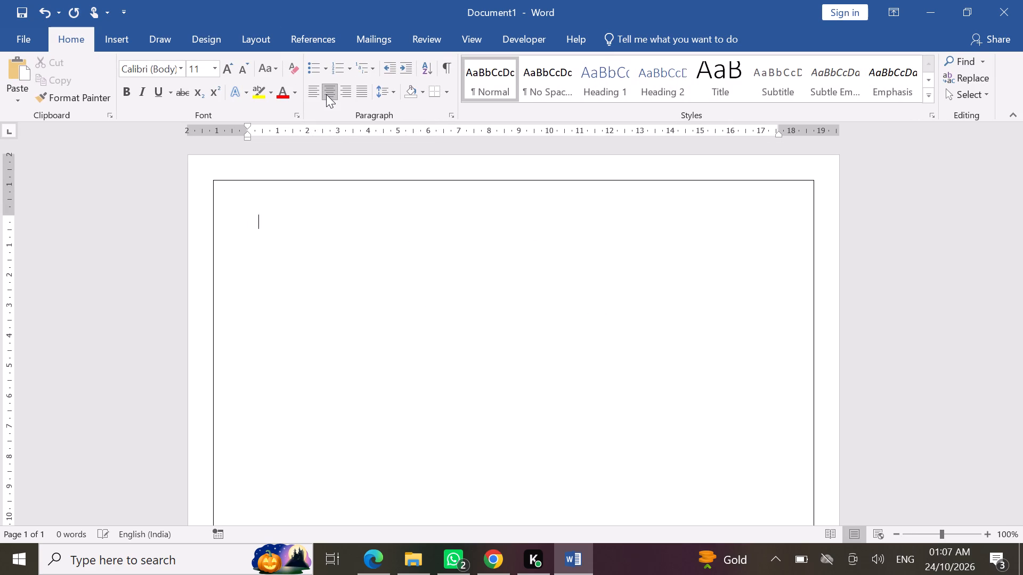
{"action": "triple_click", "coordinate": [226, 61]}
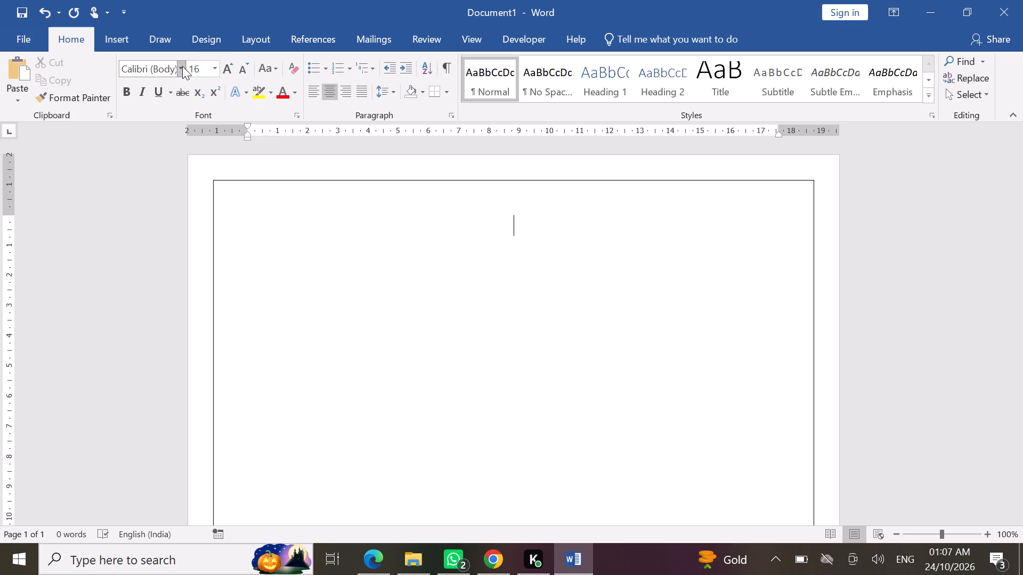
{"action": "left_click", "coordinate": [185, 66]}
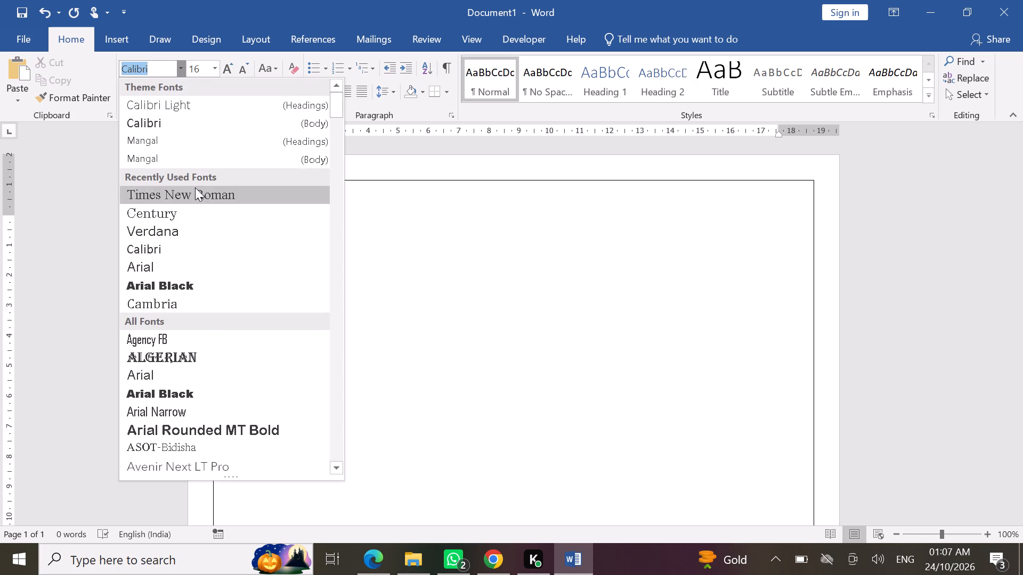
{"action": "left_click", "coordinate": [195, 187]}
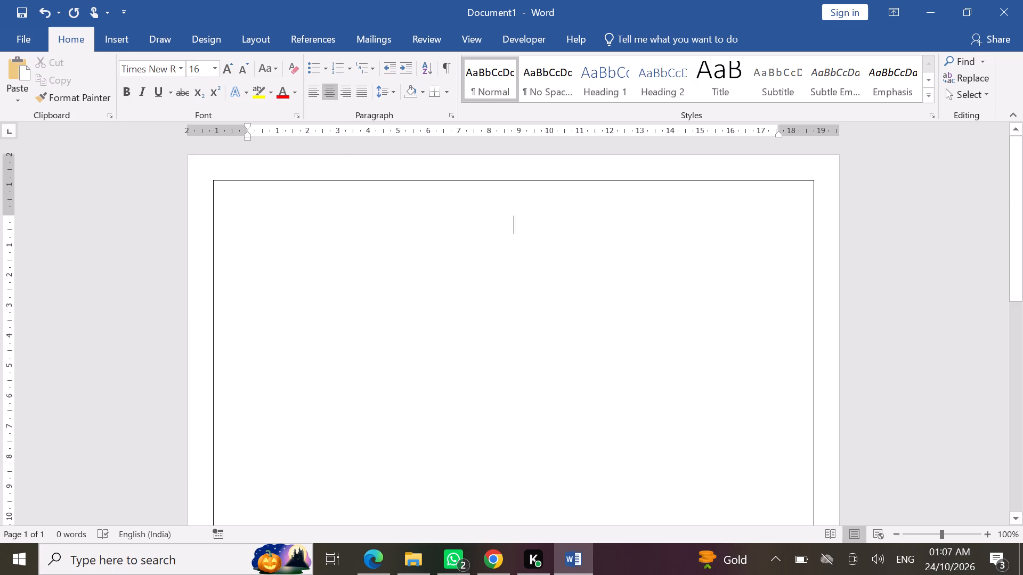
{"action": "type", "text": "Tele"}
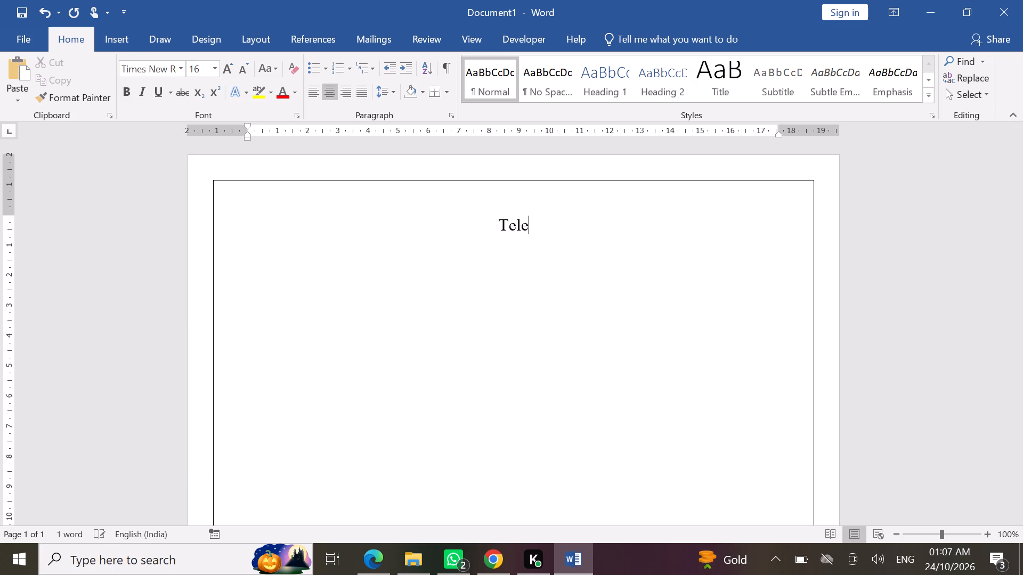
{"action": "type", "text": "com Traffic Analysis"}
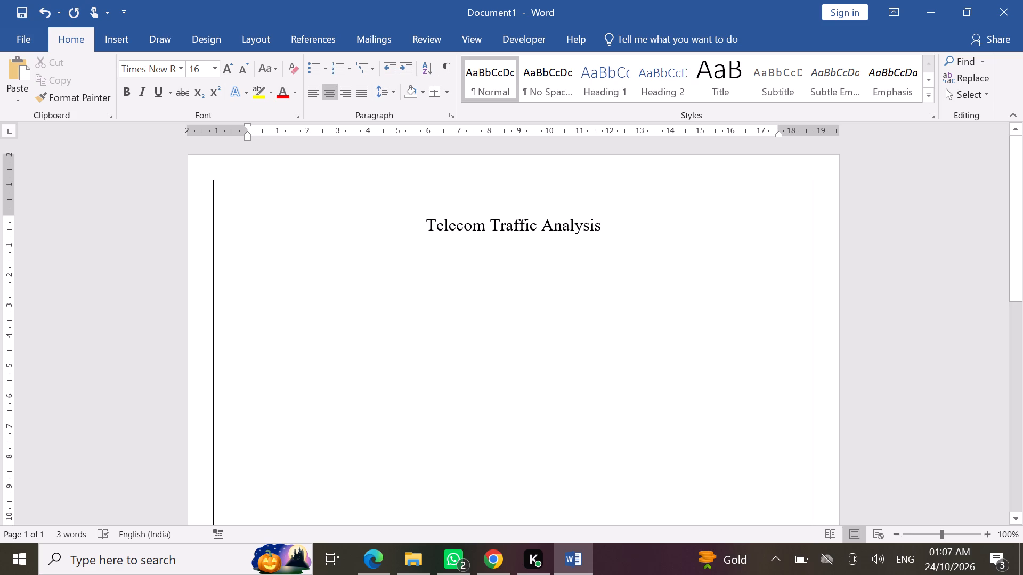
{"action": "left_click", "coordinate": [202, 219]}
{"action": "left_click", "coordinate": [297, 217]}
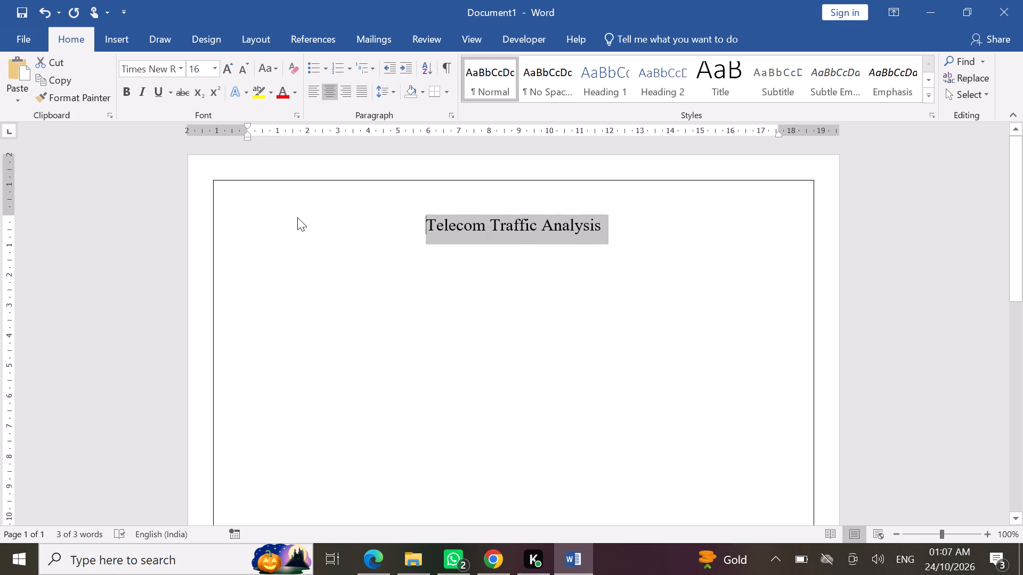
{"action": "left_click", "coordinate": [604, 226]}
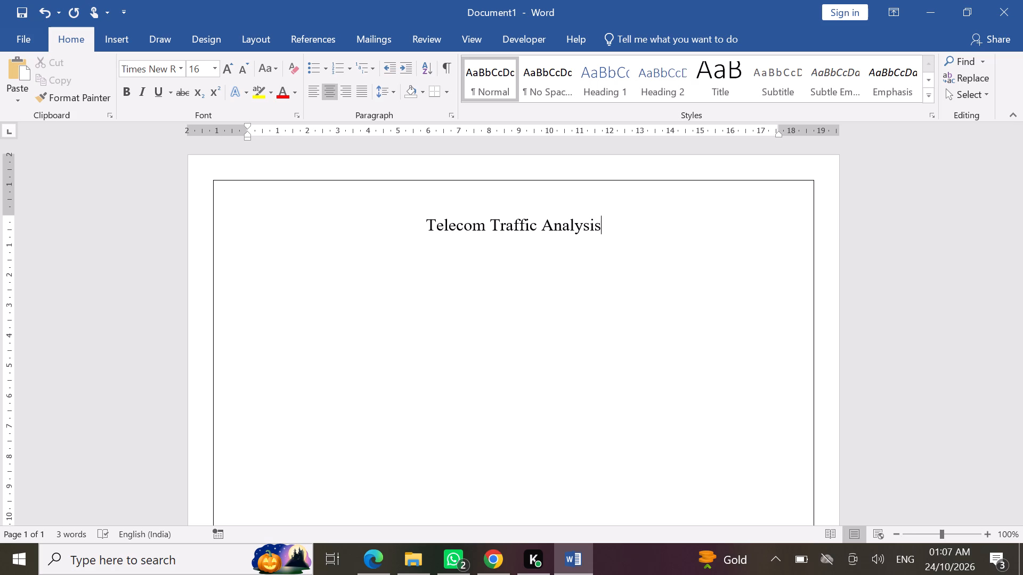
Start a left-aligned paragraph below the title and make the title bold.
{"action": "key", "text": "Return"}
{"action": "left_click", "coordinate": [317, 87]}
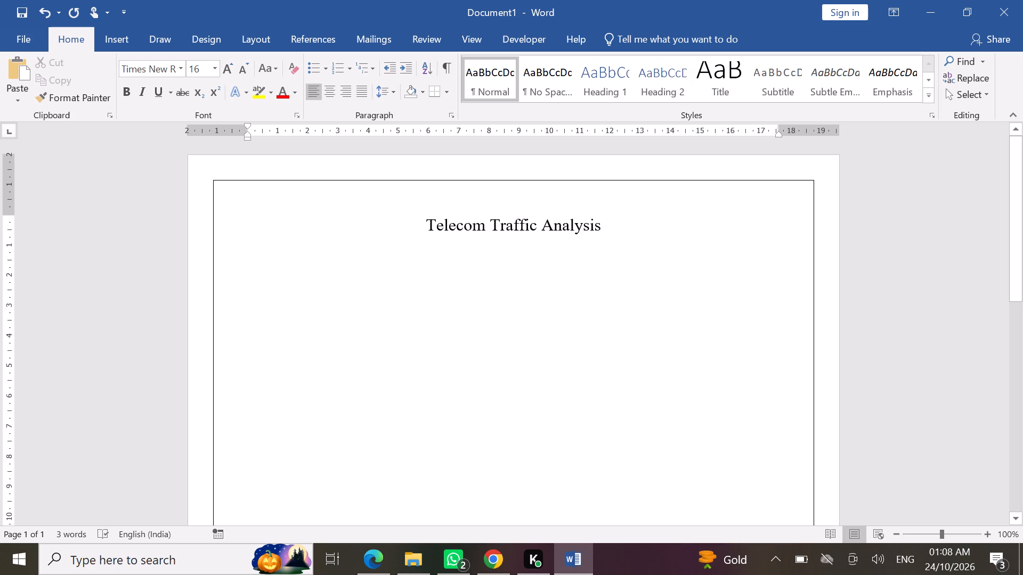
{"action": "left_click", "coordinate": [194, 211]}
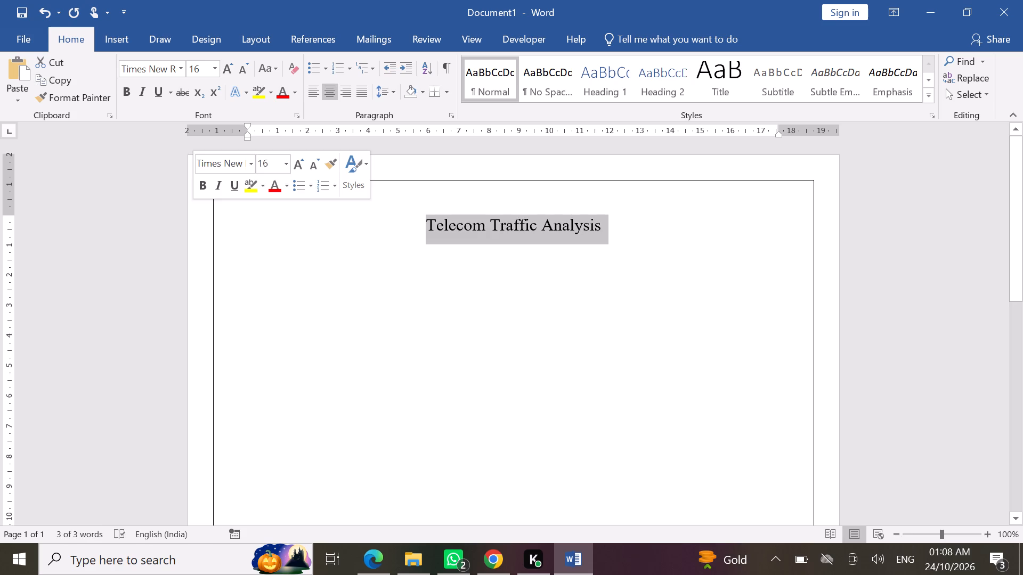
{"action": "left_click", "coordinate": [120, 93]}
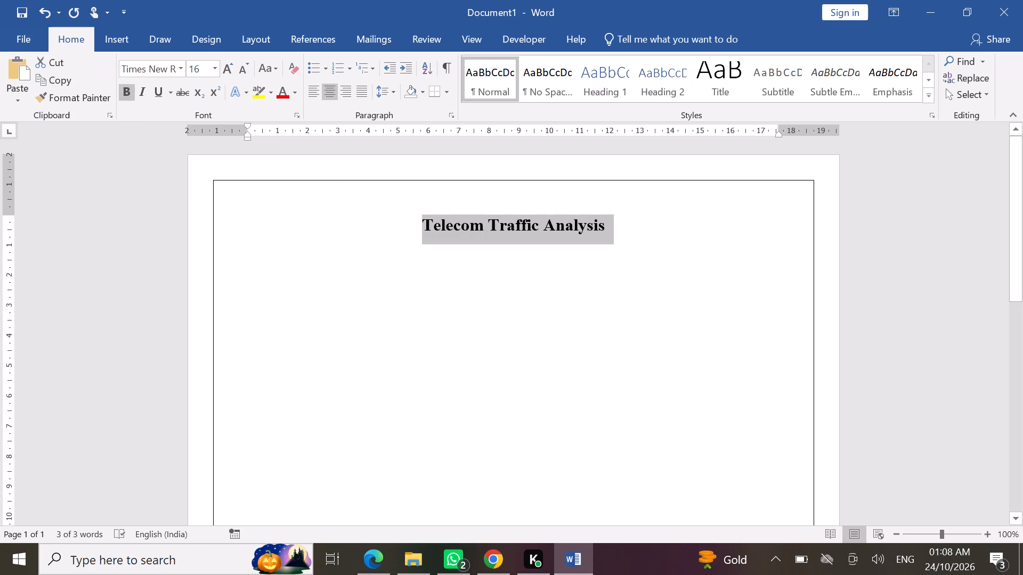
Add the heading "Intraoduction" below the title at 14 pt and make it bold.
{"action": "left_click", "coordinate": [239, 270]}
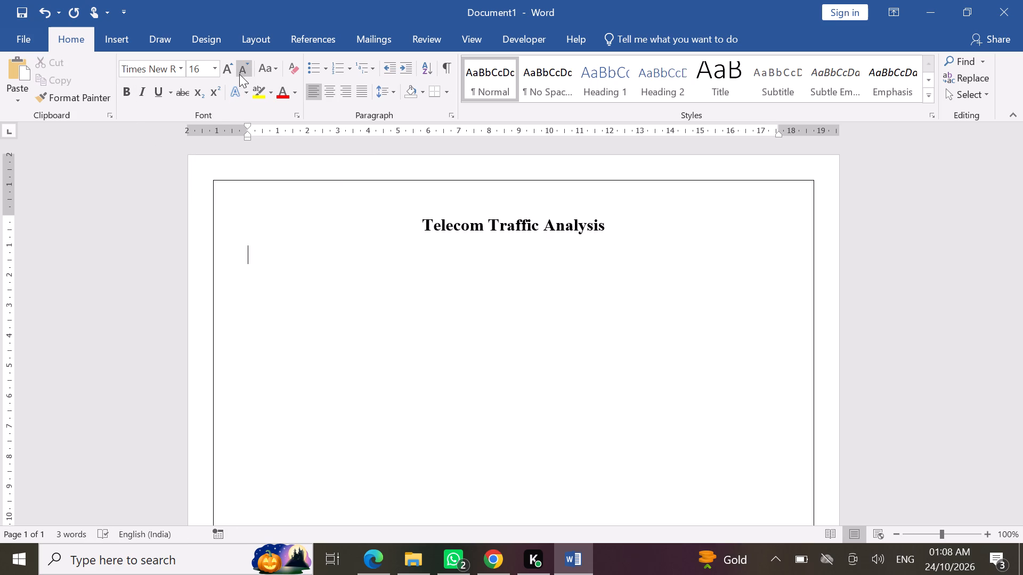
{"action": "left_click", "coordinate": [245, 72]}
{"action": "key", "text": "shift+i"}
{"action": "type", "text": "ntra"}
{"action": "type", "text": "oduct"}
{"action": "type", "text": "ion"}
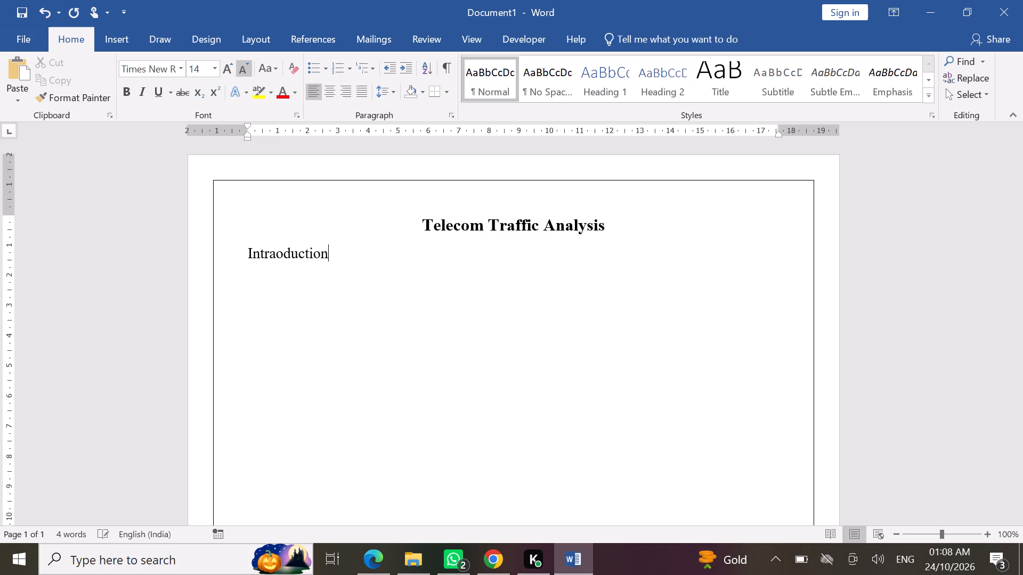
{"action": "left_click", "coordinate": [201, 253]}
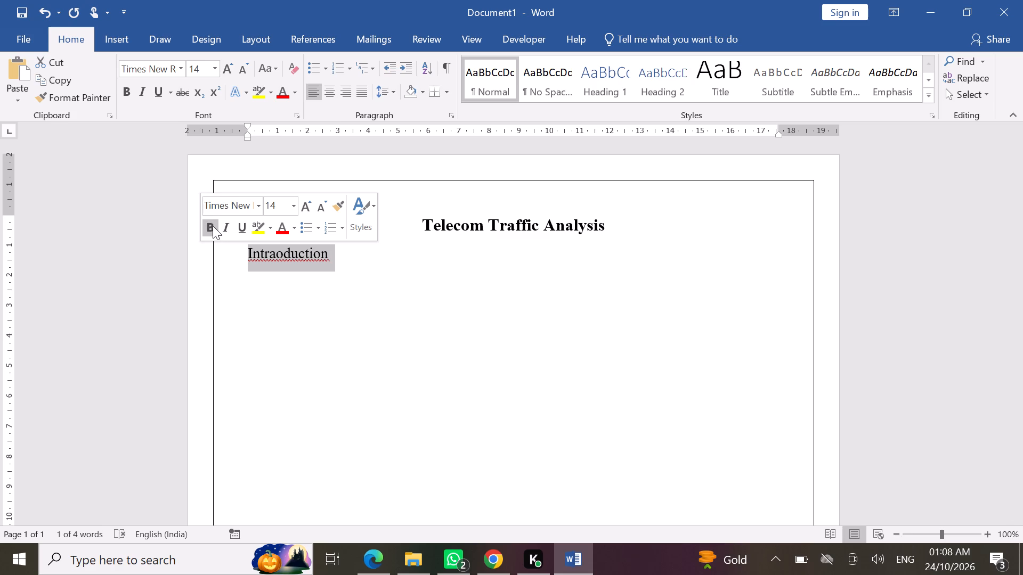
{"action": "left_click", "coordinate": [213, 226]}
{"action": "left_click", "coordinate": [393, 315]}
Paste the copied introduction text in a new paragraph under the heading, using non-bold 12 pt formatting.
{"action": "key", "text": "Return"}
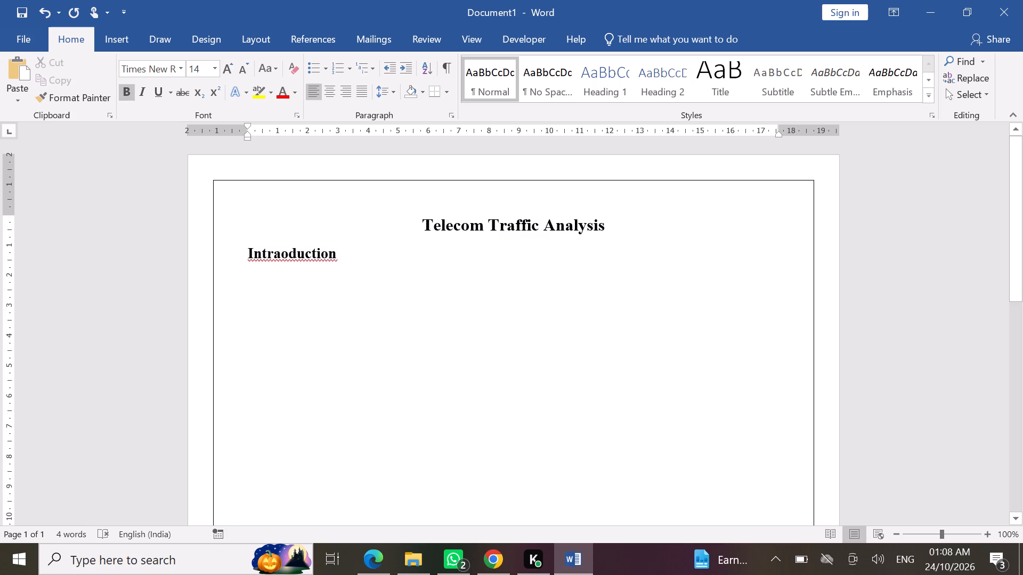
{"action": "left_click", "coordinate": [125, 89]}
{"action": "left_click", "coordinate": [245, 71]}
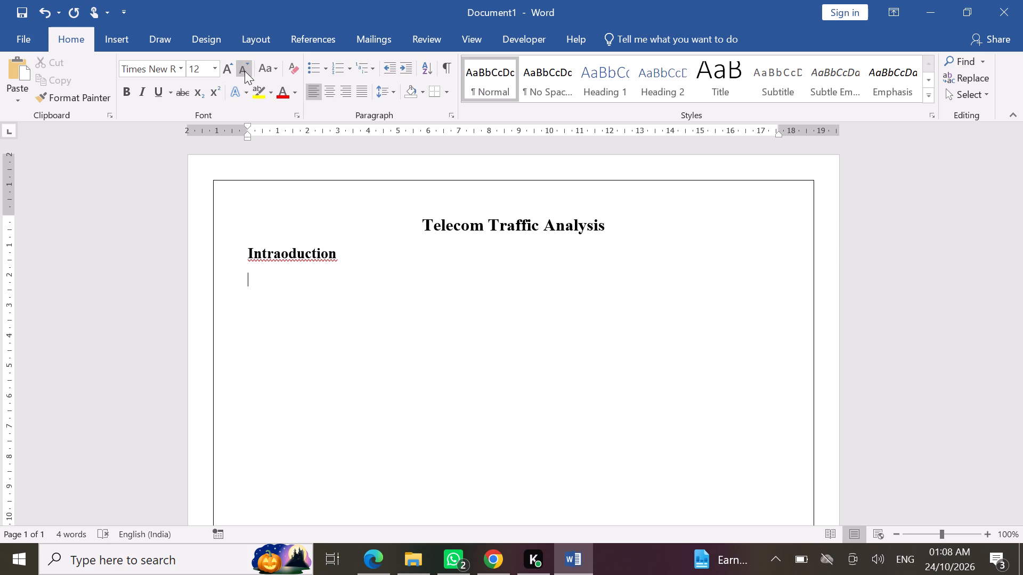
{"action": "key", "text": "ctrl+v"}
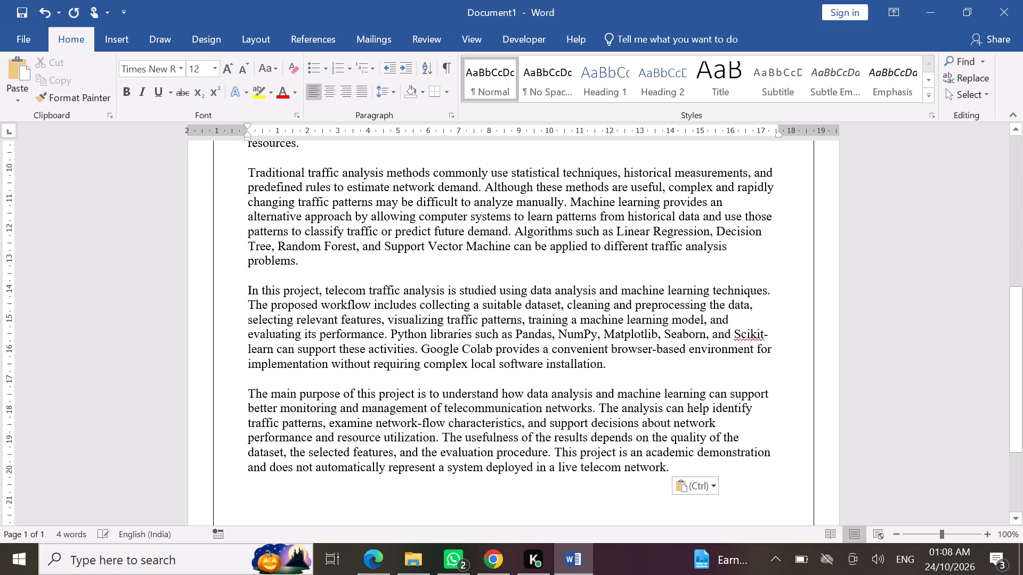
{"action": "scroll", "coordinate": [403, 373], "scroll_direction": "up", "scroll_amount": 3}
{"action": "scroll", "coordinate": [403, 373], "scroll_direction": "down", "scroll_amount": 2}
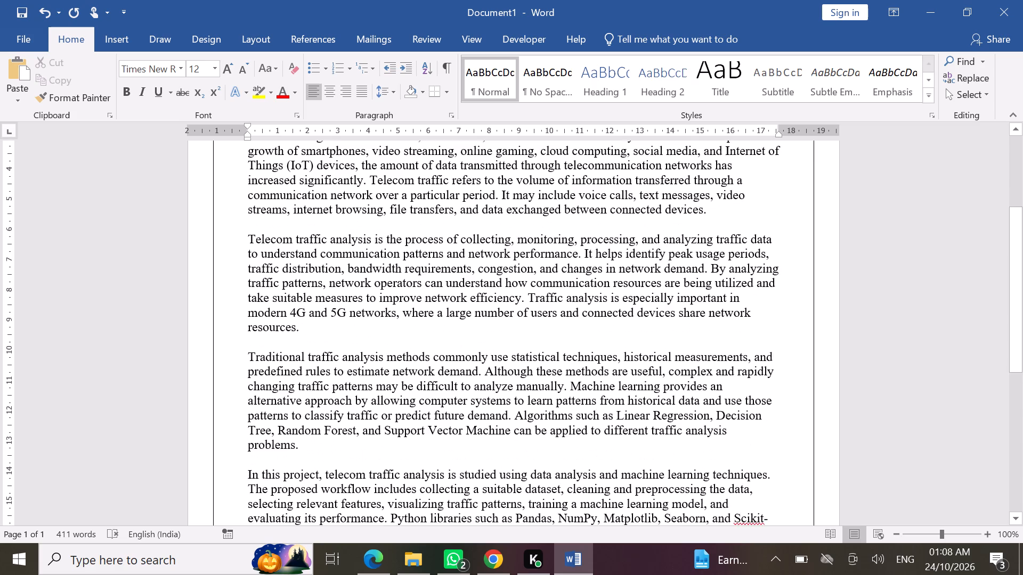
{"action": "scroll", "coordinate": [403, 373], "scroll_direction": "down", "scroll_amount": 1}
Switch to ML progect.pdf in Edge and examine the title and paragraph layout of its Introduction page.
{"action": "left_click", "coordinate": [380, 558]}
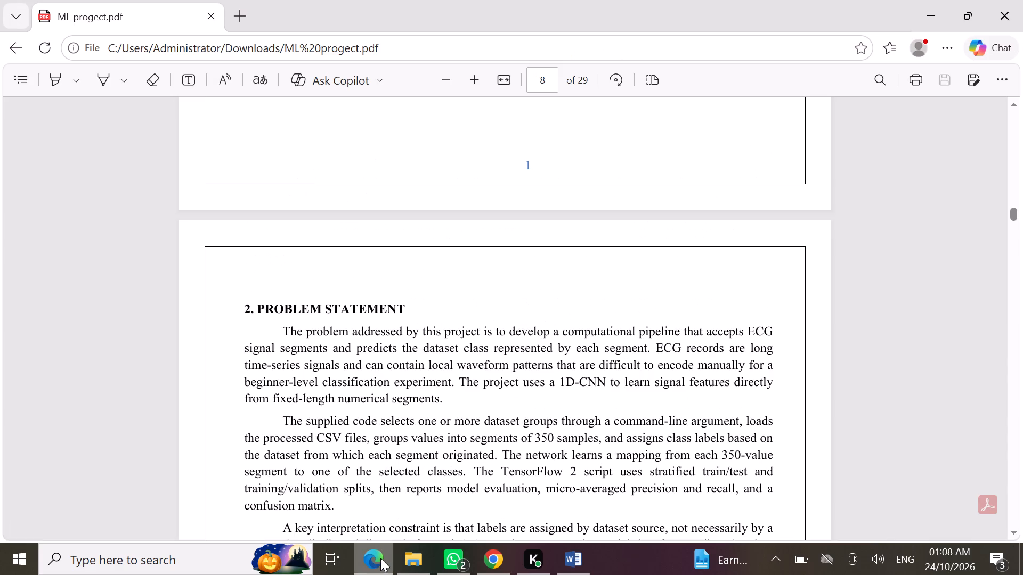
{"action": "scroll", "coordinate": [485, 360], "scroll_direction": "up", "scroll_amount": 2}
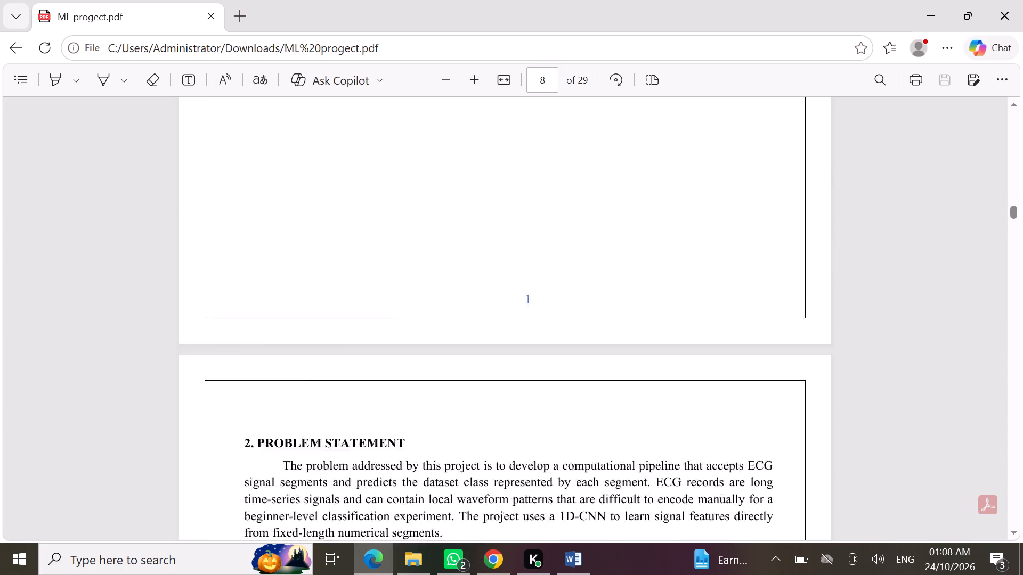
{"action": "scroll", "coordinate": [485, 360], "scroll_direction": "up", "scroll_amount": 3}
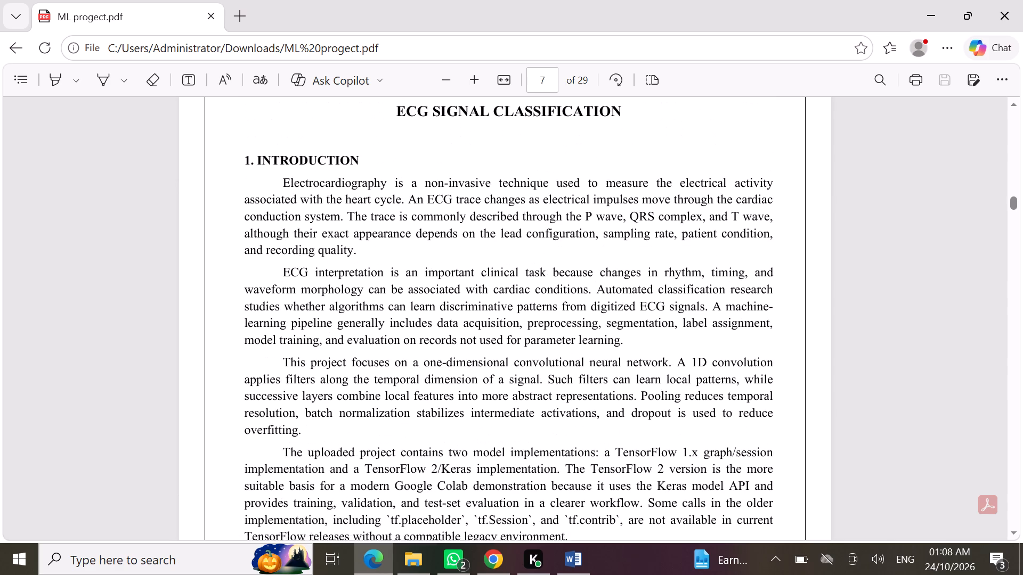
{"action": "scroll", "coordinate": [485, 360], "scroll_direction": "up", "scroll_amount": 2}
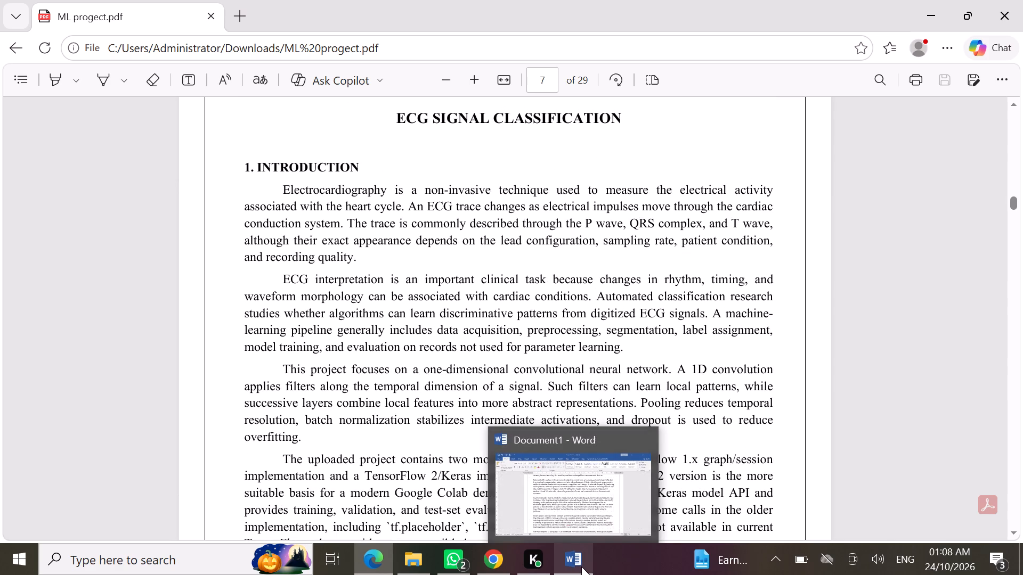
Open ML progect.docx from the Downloads folder in File Explorer.
{"action": "left_click", "coordinate": [424, 556]}
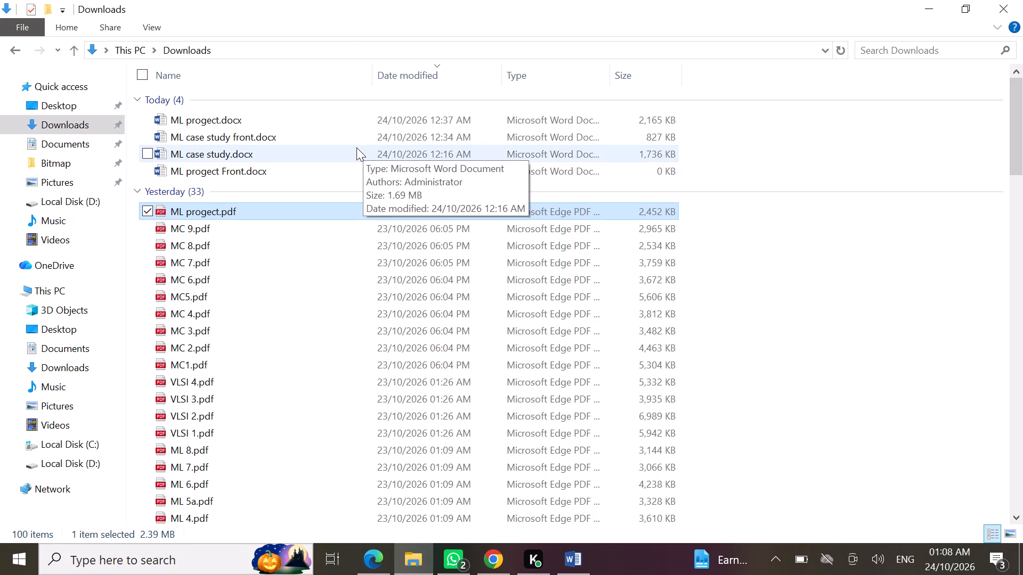
{"action": "double_click", "coordinate": [374, 123]}
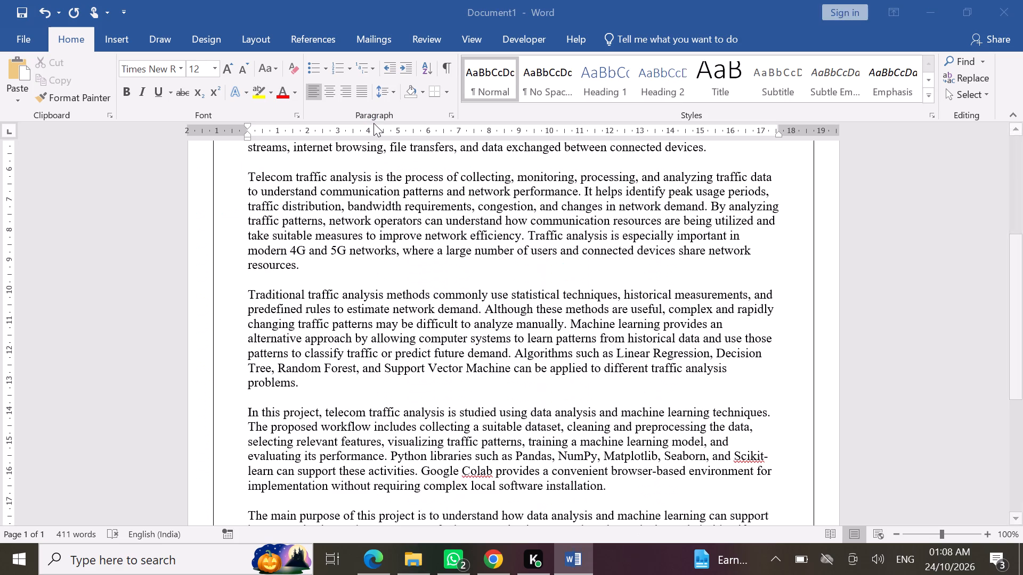
Check the line spacing of the first body paragraph in the Introduction section of ML progect.docx.
{"action": "scroll", "coordinate": [626, 376], "scroll_direction": "down", "scroll_amount": 2}
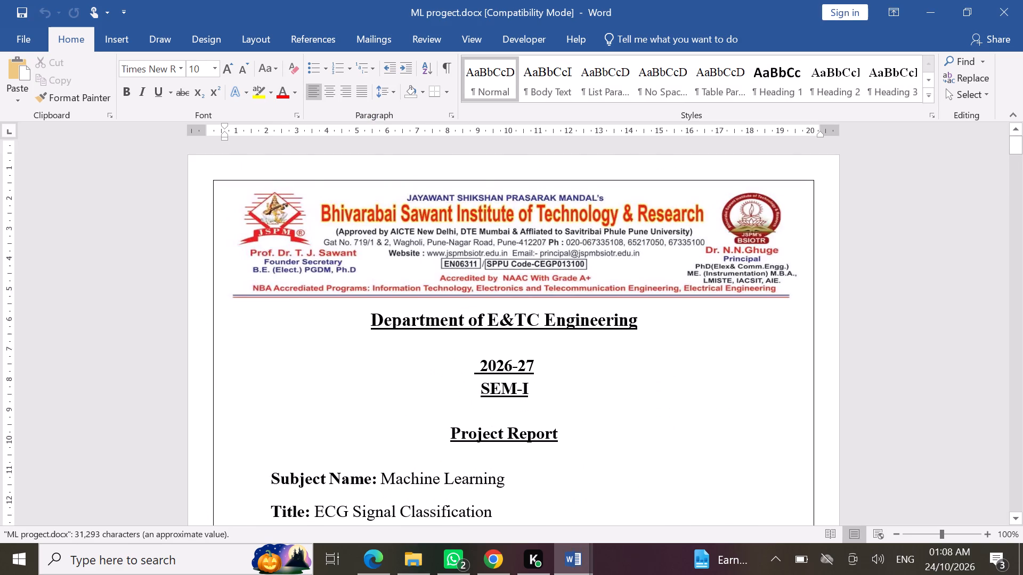
{"action": "scroll", "coordinate": [626, 376], "scroll_direction": "down", "scroll_amount": 20}
{"action": "scroll", "coordinate": [626, 376], "scroll_direction": "down", "scroll_amount": 13}
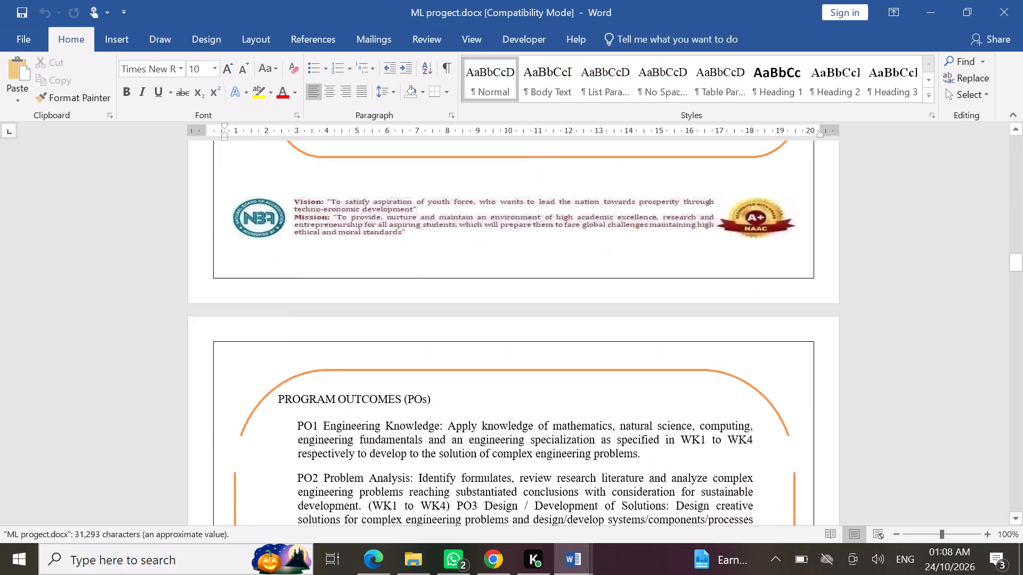
{"action": "scroll", "coordinate": [626, 376], "scroll_direction": "down", "scroll_amount": 15}
{"action": "scroll", "coordinate": [615, 402], "scroll_direction": "up", "scroll_amount": 1}
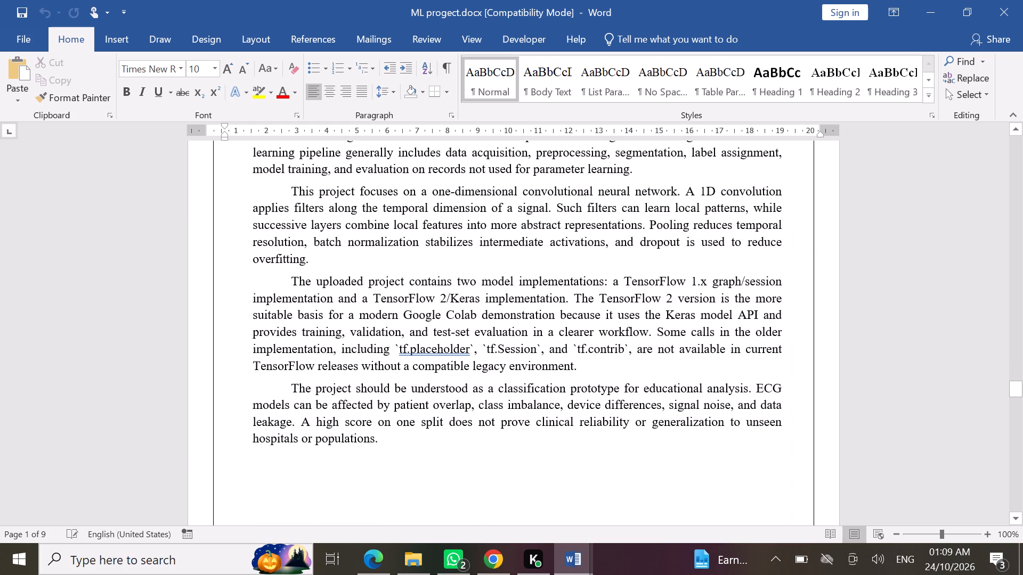
{"action": "scroll", "coordinate": [615, 402], "scroll_direction": "up", "scroll_amount": 1}
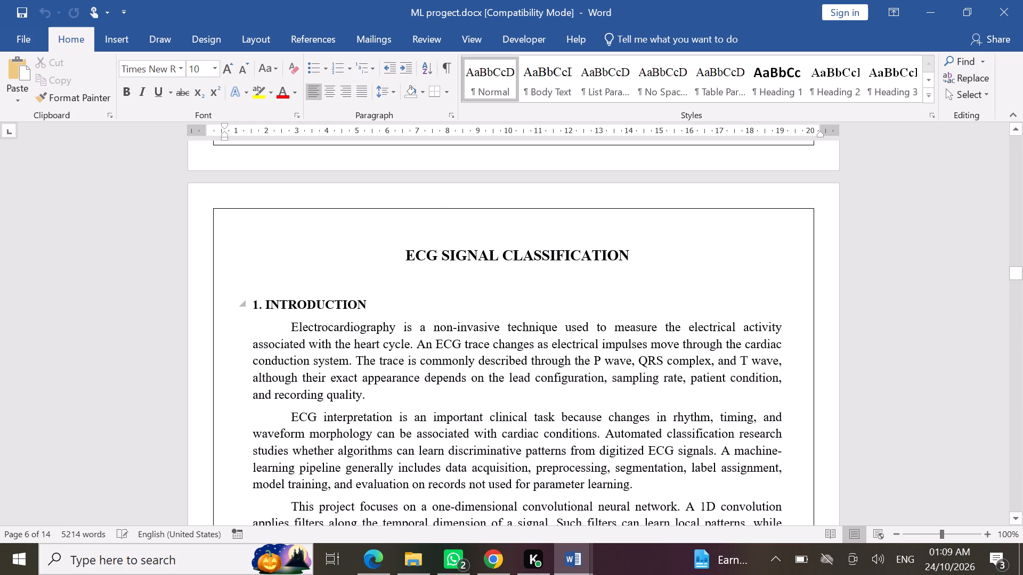
{"action": "left_click_drag", "start_coordinate": [287, 322], "coordinate": [366, 405]}
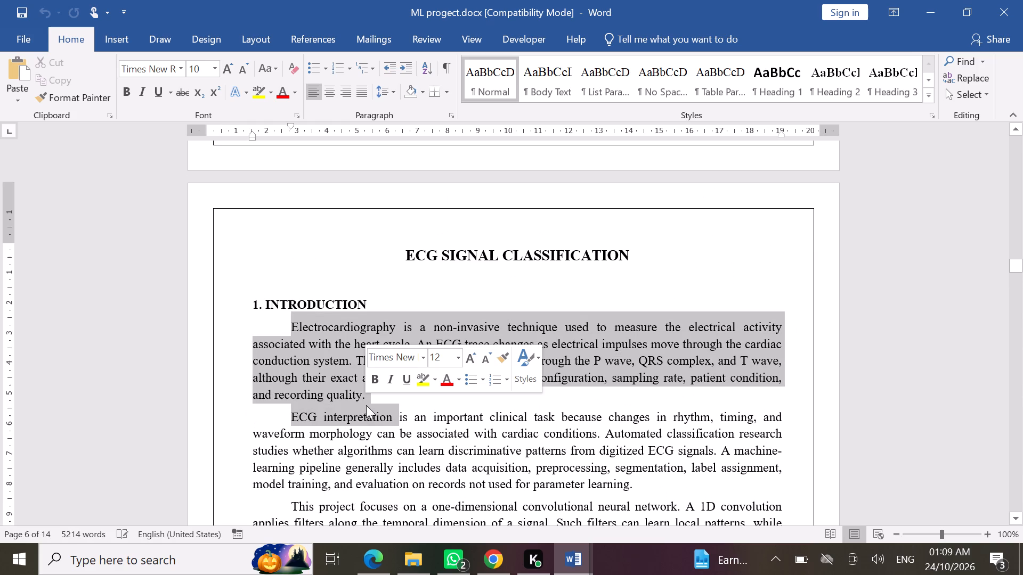
{"action": "left_click", "coordinate": [389, 91]}
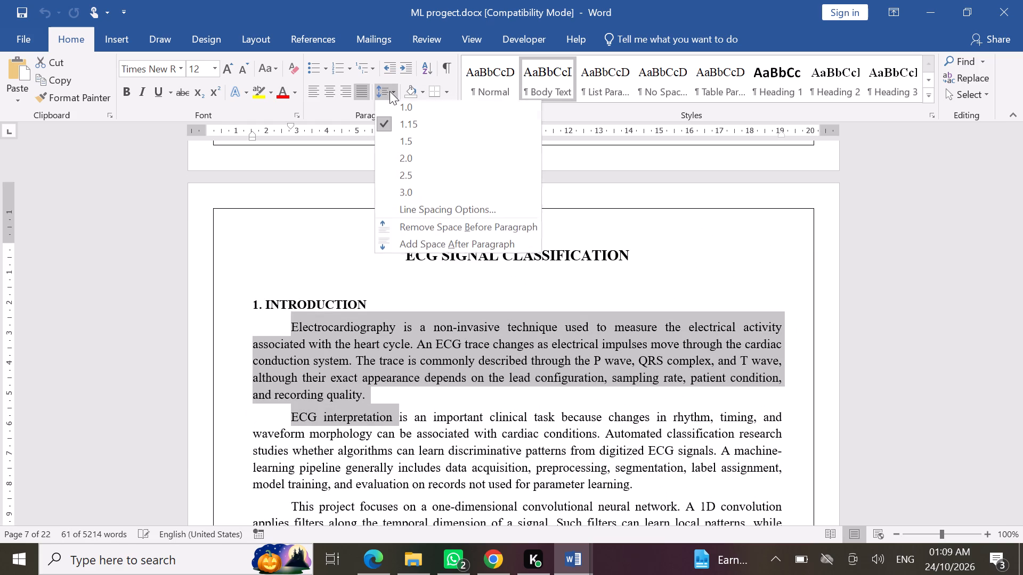
{"action": "left_click", "coordinate": [445, 404]}
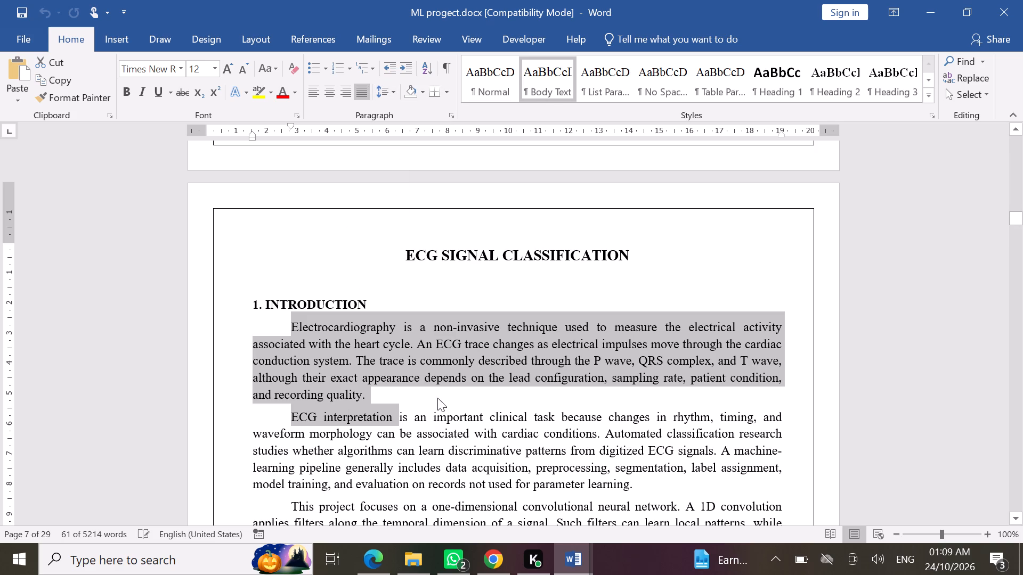
Replace the first-line indent of the first Introduction paragraph in ML progect.docx with 12 spaces, matching the indent of the paragraph below.
{"action": "left_click", "coordinate": [437, 398]}
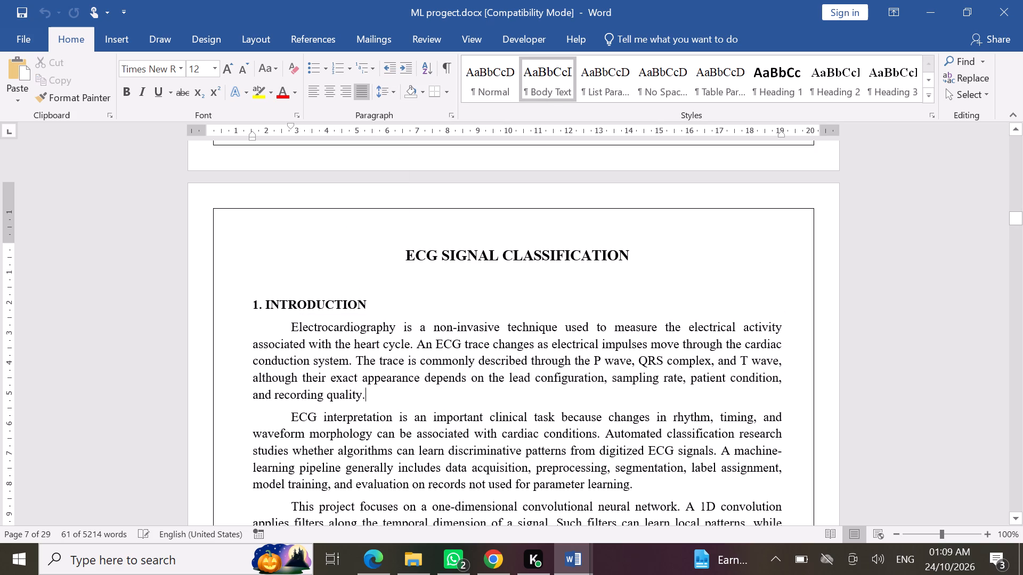
{"action": "left_click", "coordinate": [290, 324]}
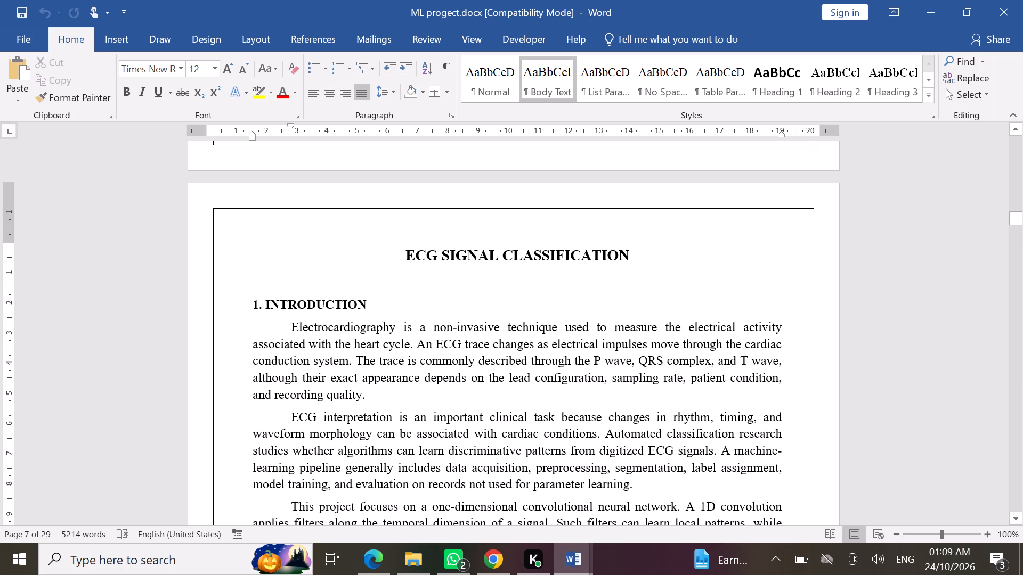
{"action": "key", "text": "BackSpace"}
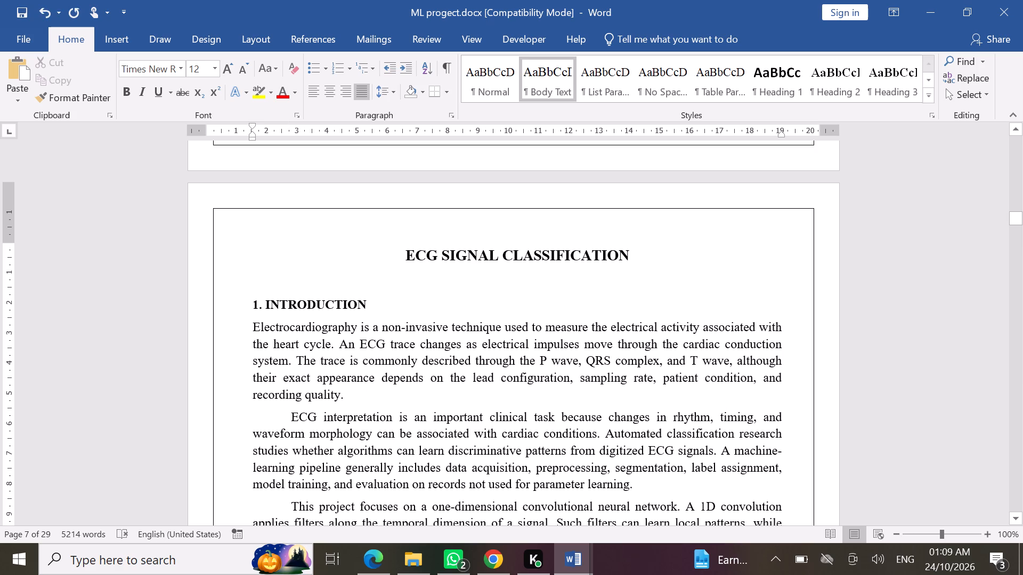
{"action": "key", "text": "space"}
{"action": "key", "text": "space"}
{"action": "key", "text": "space"}
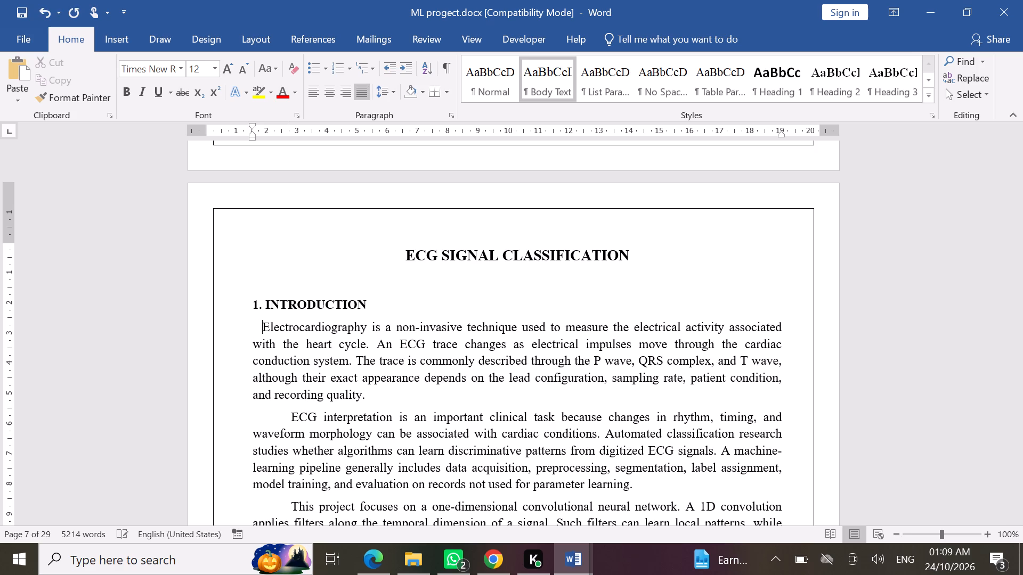
{"action": "key", "text": "space"}
{"action": "key", "text": "space"}
{"action": "key", "text": "space"}
{"action": "key", "text": "space"}
{"action": "key", "text": "space"}
{"action": "key", "text": "space"}
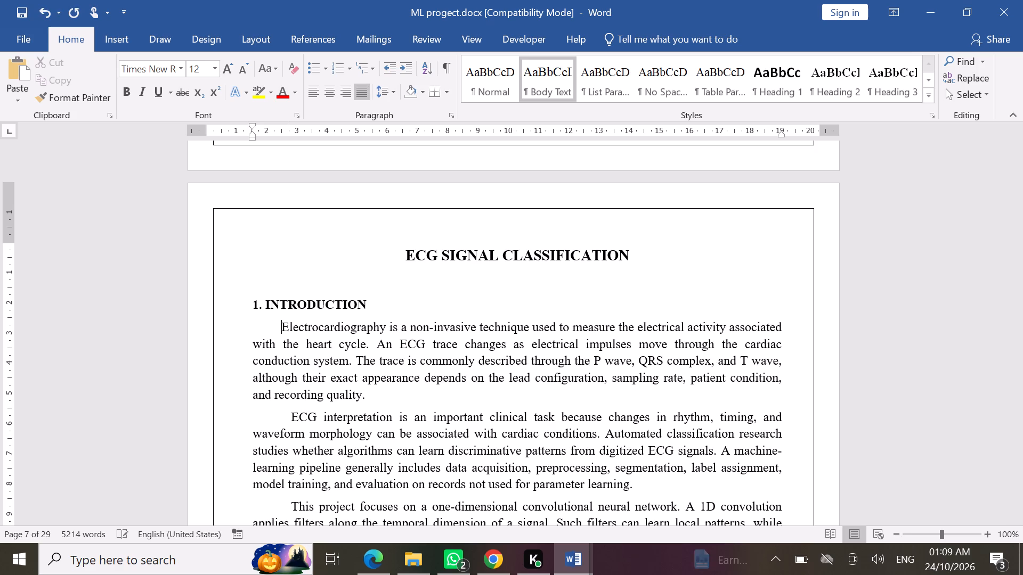
{"action": "key", "text": "space"}
{"action": "key", "text": "space"}
{"action": "key", "text": "space"}
{"action": "key", "text": "space"}
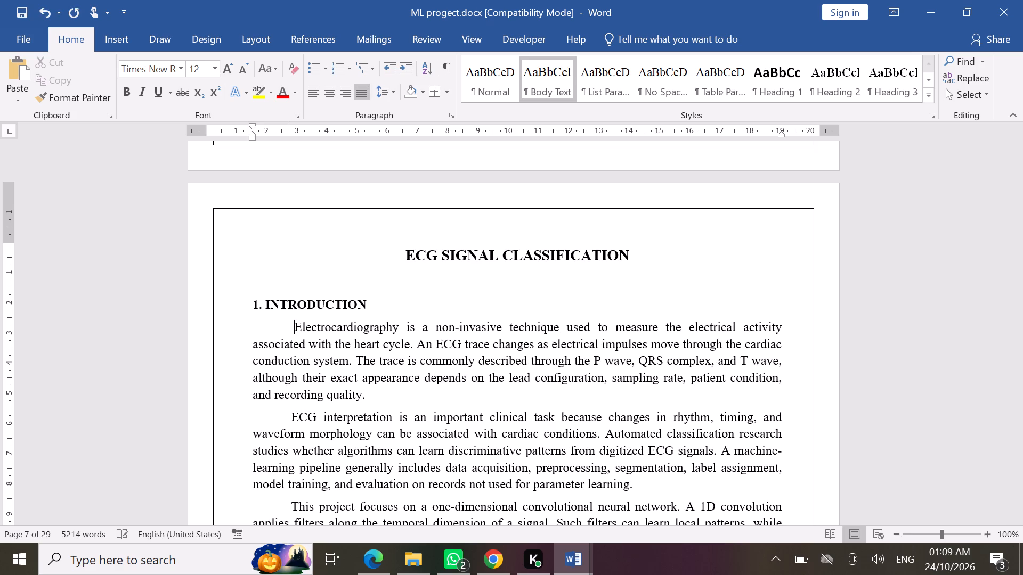
{"action": "key", "text": "BackSpace"}
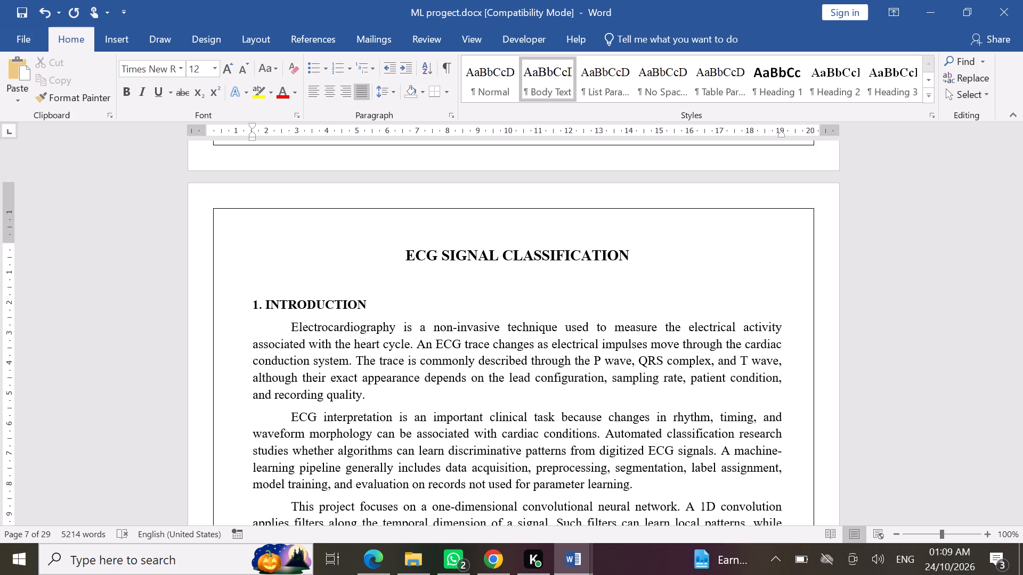
{"action": "key", "text": "Down"}
{"action": "key", "text": "Down"}
{"action": "key", "text": "Down"}
{"action": "key", "text": "Down"}
{"action": "key", "text": "Down"}
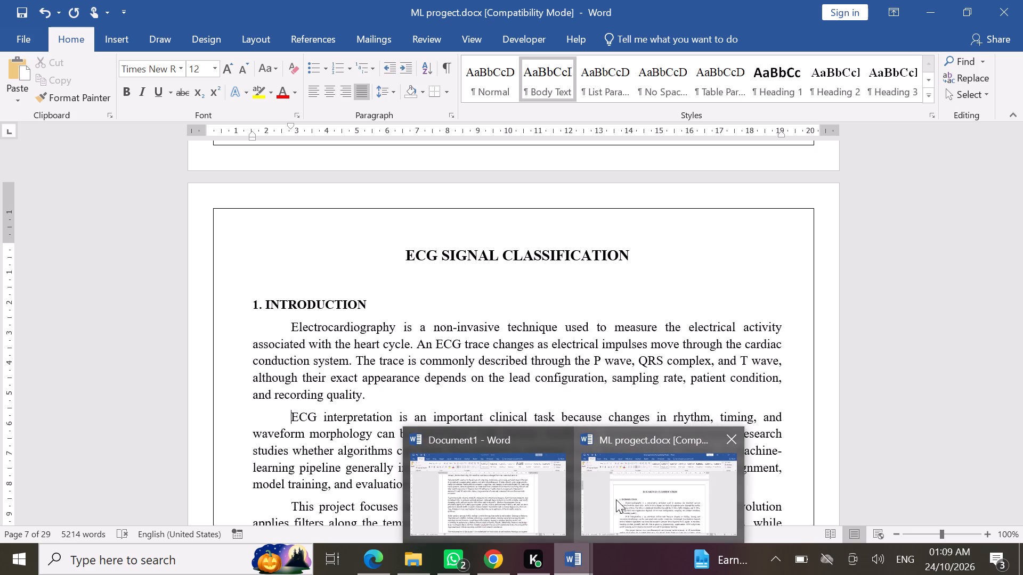
Switch to Document1 and set the line spacing of the entire text to 1.15.
{"action": "left_click", "coordinate": [616, 499]}
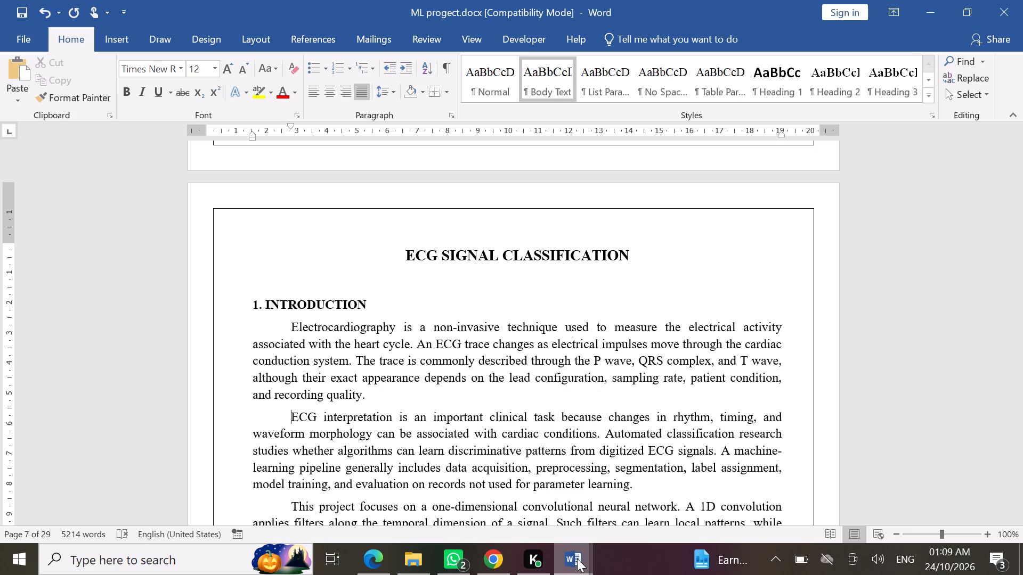
{"action": "left_click", "coordinate": [532, 486]}
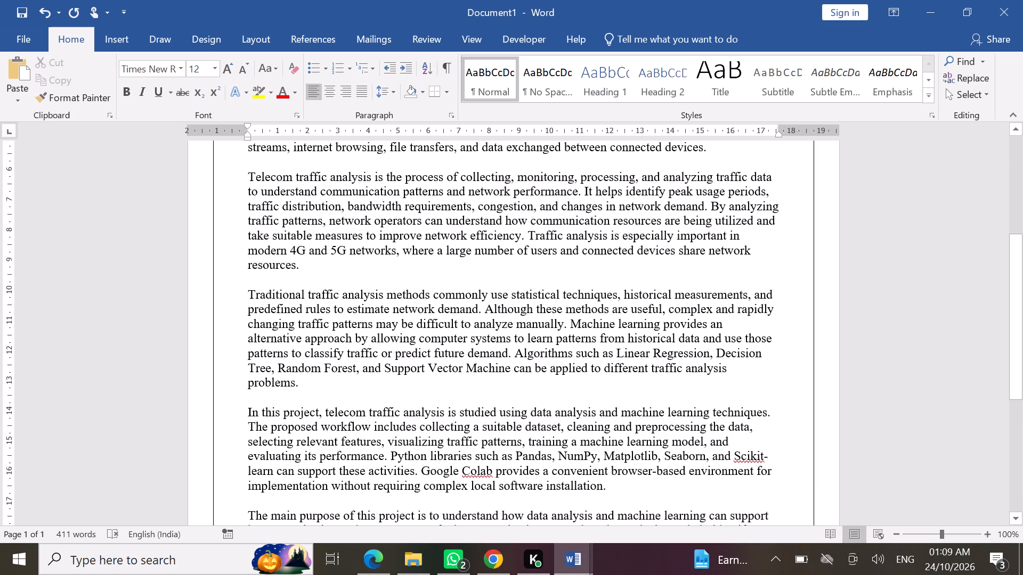
{"action": "scroll", "coordinate": [472, 182], "scroll_direction": "up", "scroll_amount": 4}
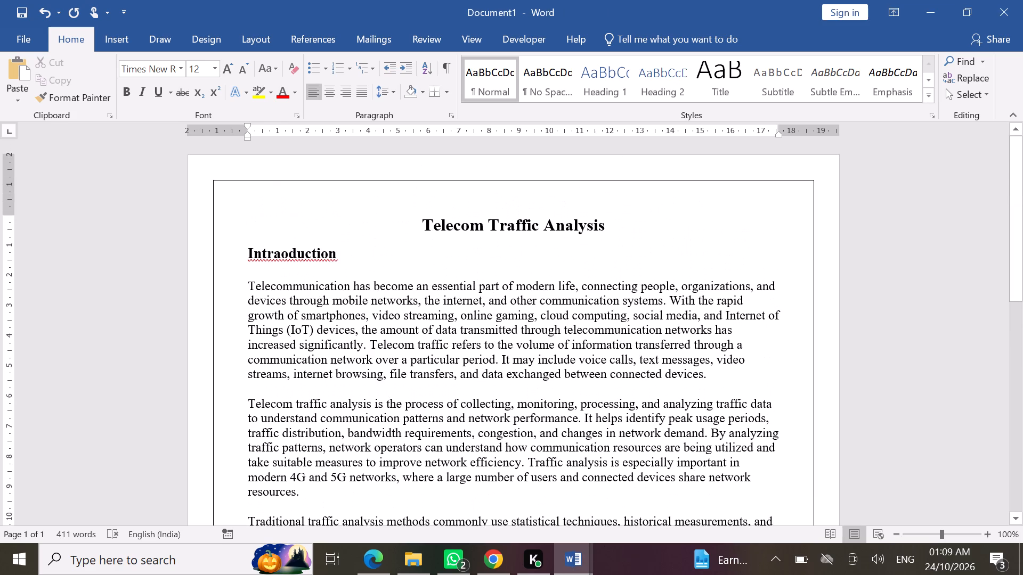
{"action": "key", "text": "ctrl+a"}
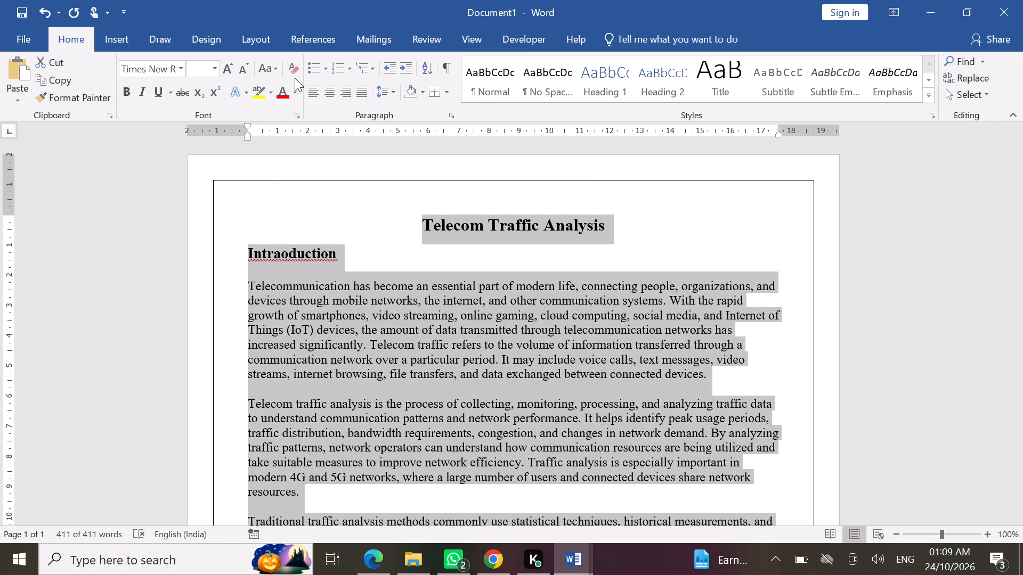
{"action": "left_click", "coordinate": [395, 94]}
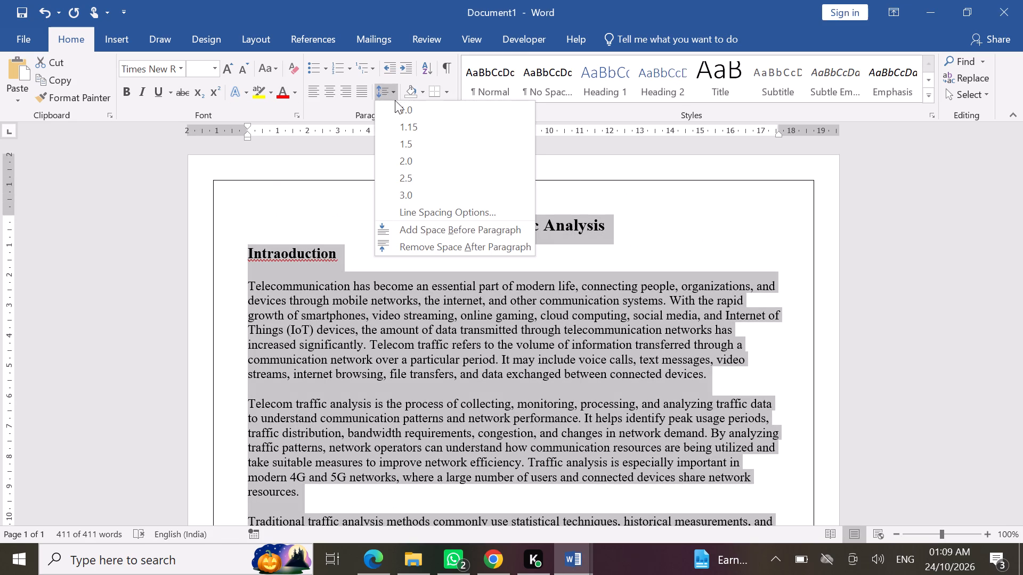
{"action": "left_click", "coordinate": [410, 125]}
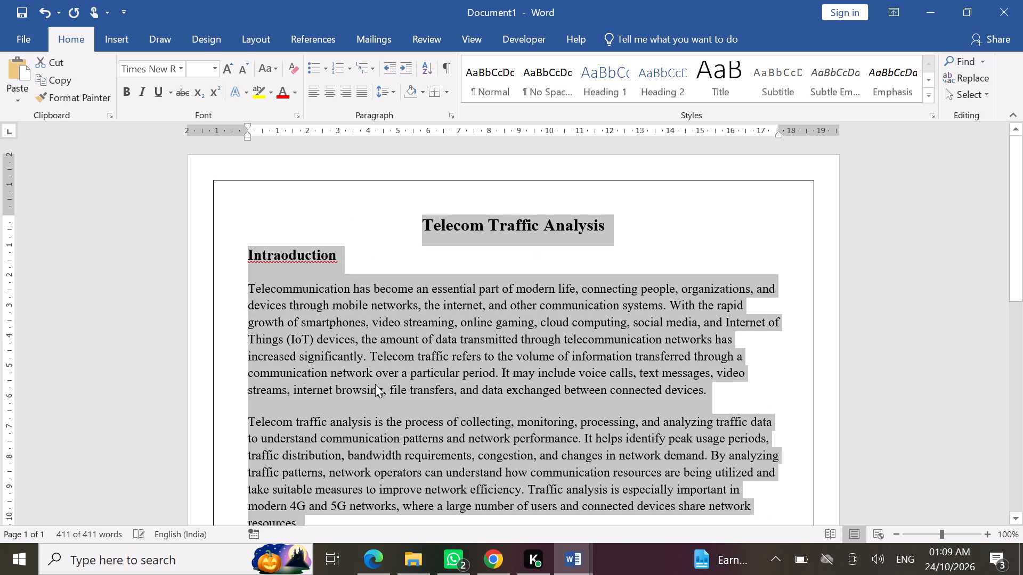
{"action": "left_click", "coordinate": [237, 384]}
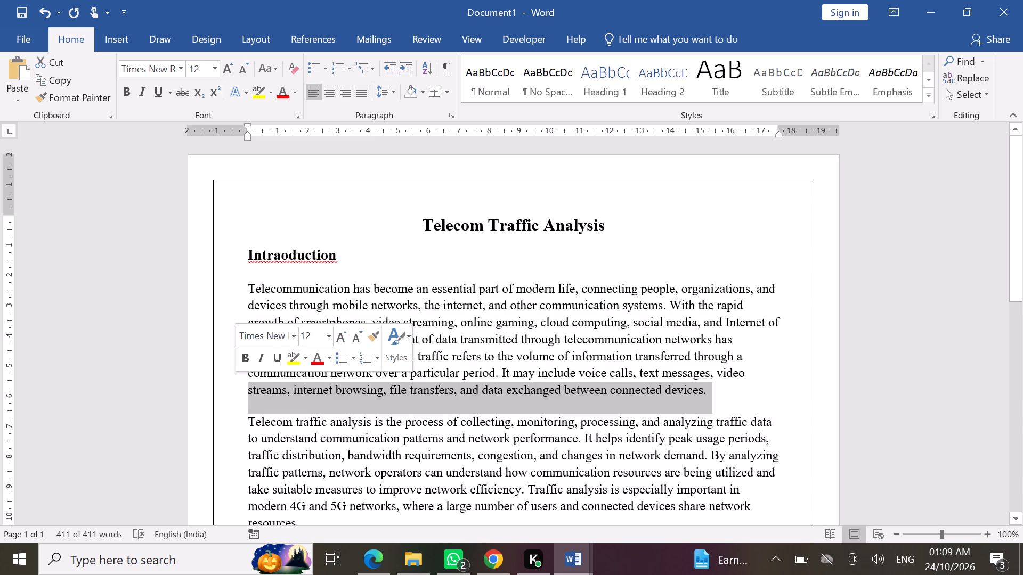
{"action": "left_click", "coordinate": [519, 260]}
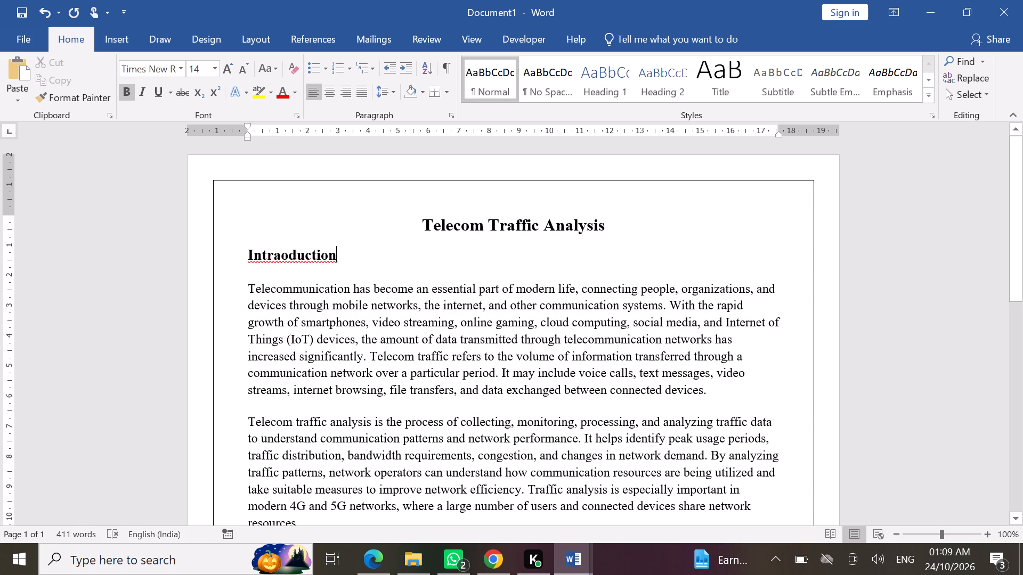
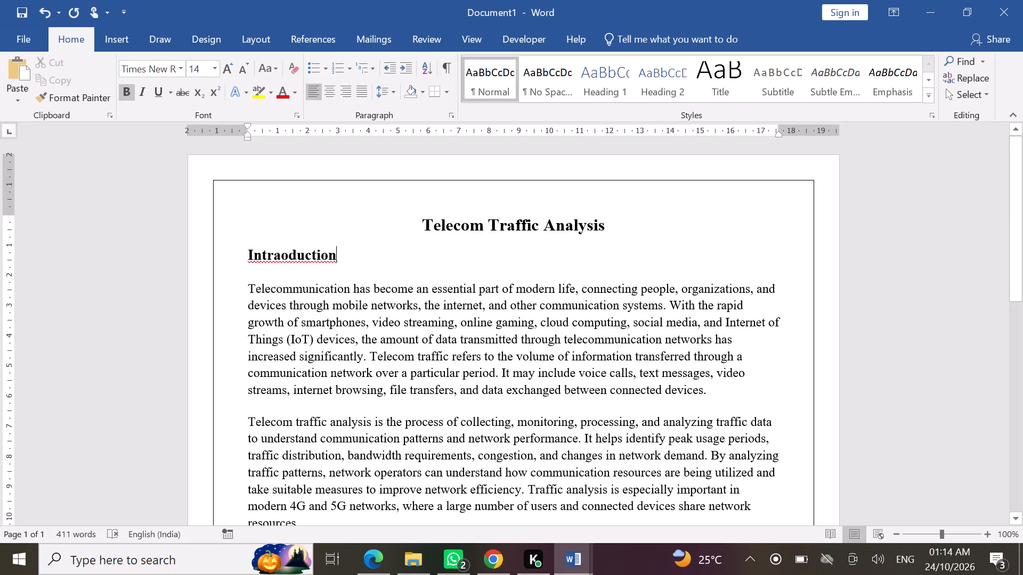
Add blank lines below the last Introduction paragraph to extend Document1 onto a second page.
{"action": "scroll", "coordinate": [561, 327], "scroll_direction": "down", "scroll_amount": 2}
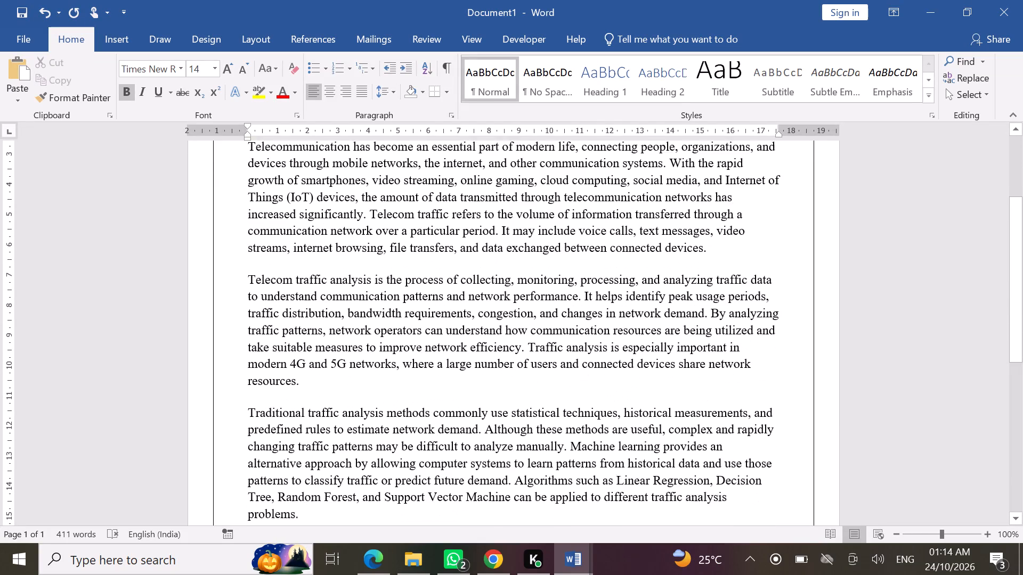
{"action": "scroll", "coordinate": [561, 327], "scroll_direction": "down", "scroll_amount": 4}
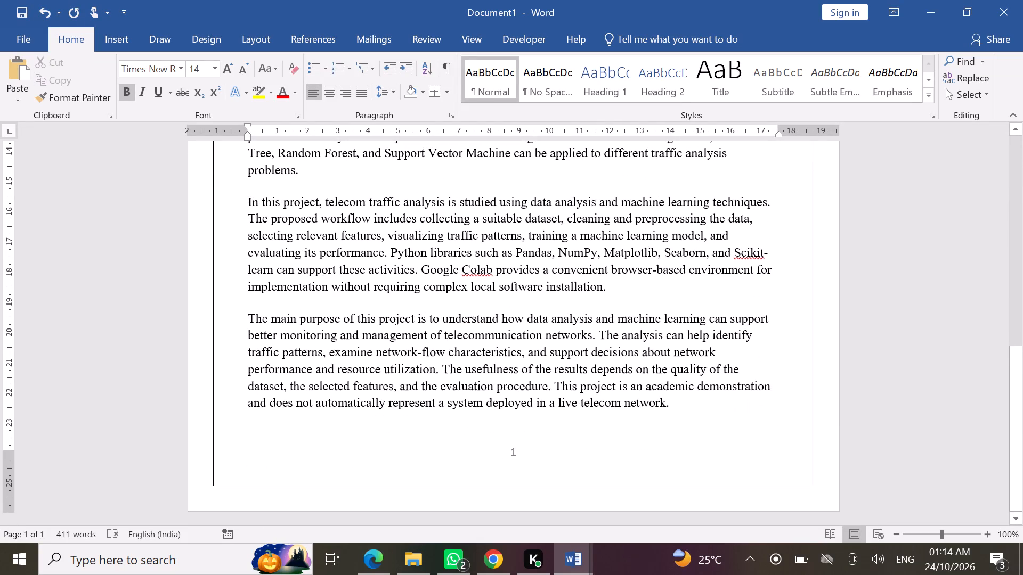
{"action": "scroll", "coordinate": [561, 327], "scroll_direction": "down", "scroll_amount": 2}
{"action": "left_click", "coordinate": [589, 421]}
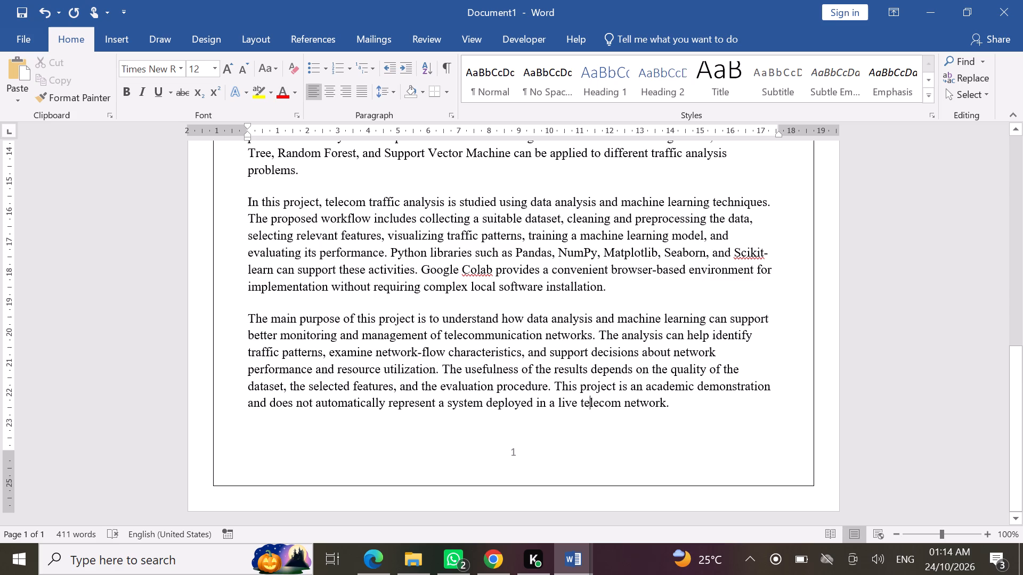
{"action": "left_click", "coordinate": [685, 408]}
{"action": "key", "text": "Return"}
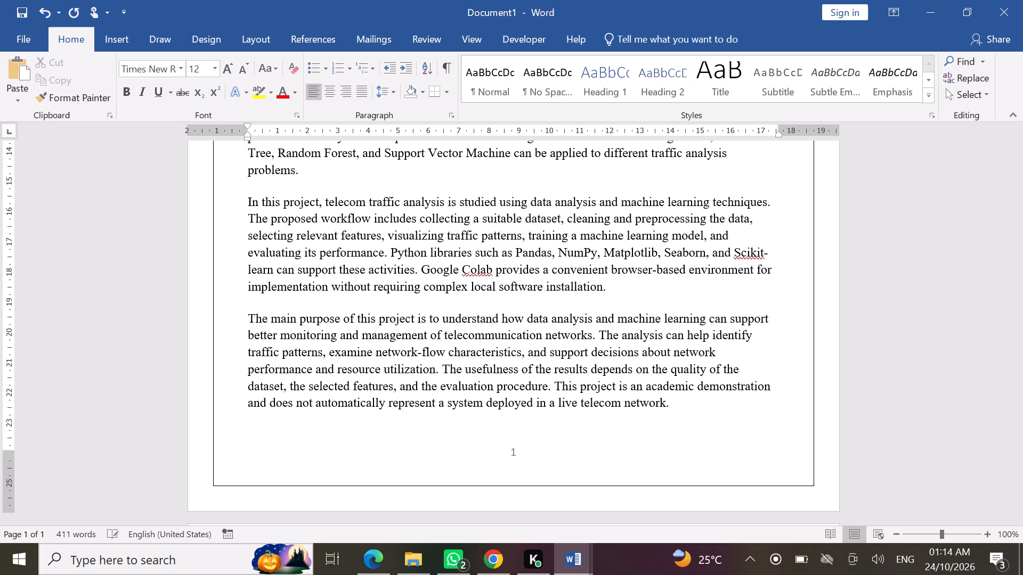
{"action": "scroll", "coordinate": [602, 417], "scroll_direction": "down", "scroll_amount": 2}
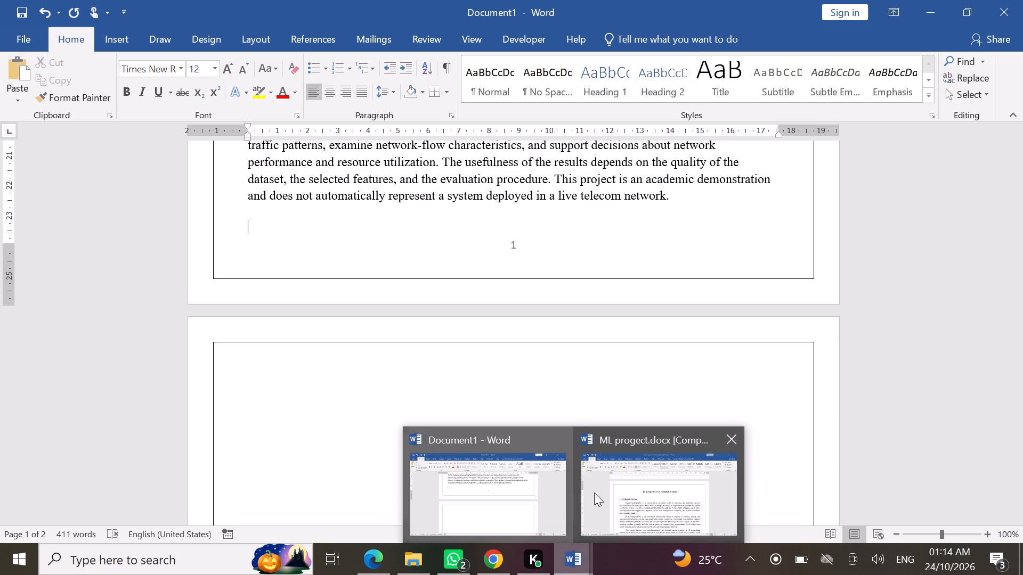
Switch to ML progect.docx and examine how its Introduction, Problem Statement and Objectives and Scope sections are aligned and split across pages.
{"action": "left_click", "coordinate": [625, 489]}
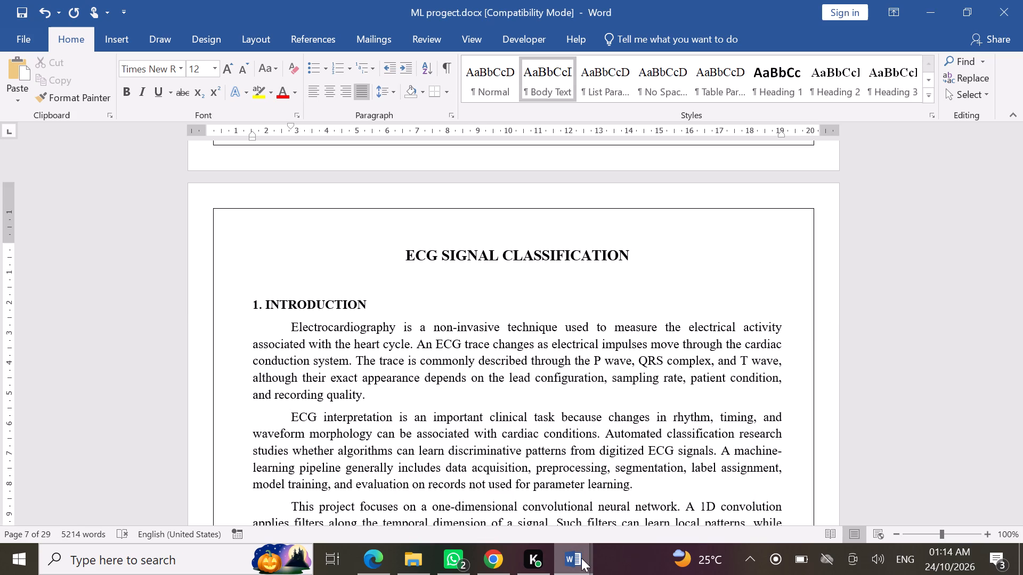
{"action": "left_click", "coordinate": [673, 301]}
{"action": "scroll", "coordinate": [673, 301], "scroll_direction": "down", "scroll_amount": 2}
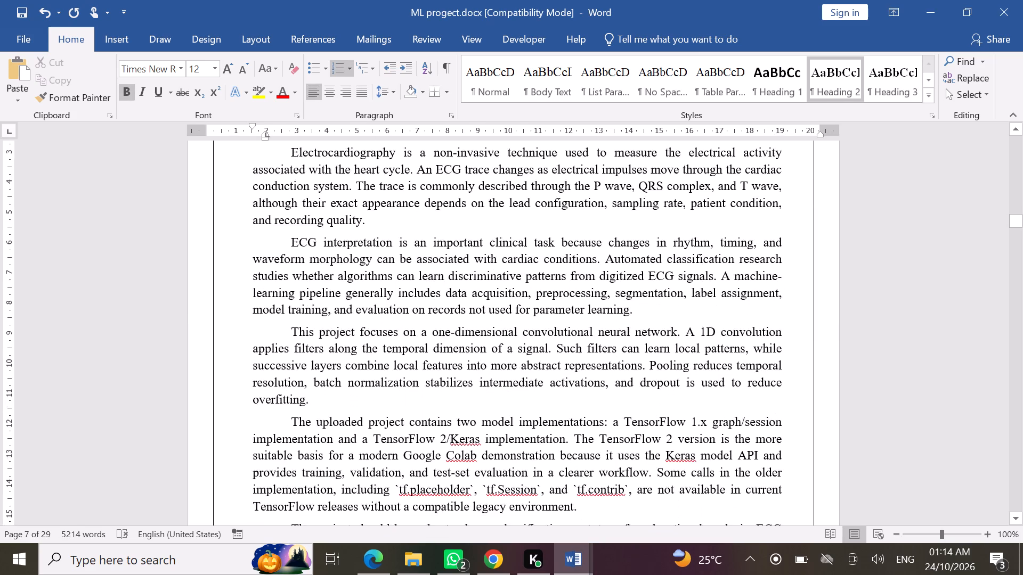
{"action": "scroll", "coordinate": [673, 301], "scroll_direction": "down", "scroll_amount": 5}
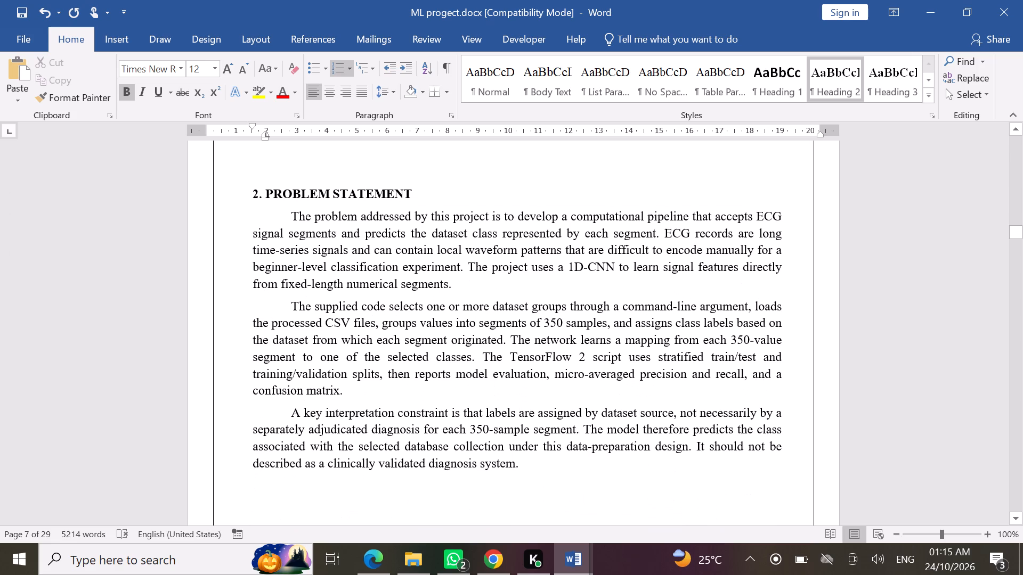
{"action": "scroll", "coordinate": [673, 301], "scroll_direction": "down", "scroll_amount": 2}
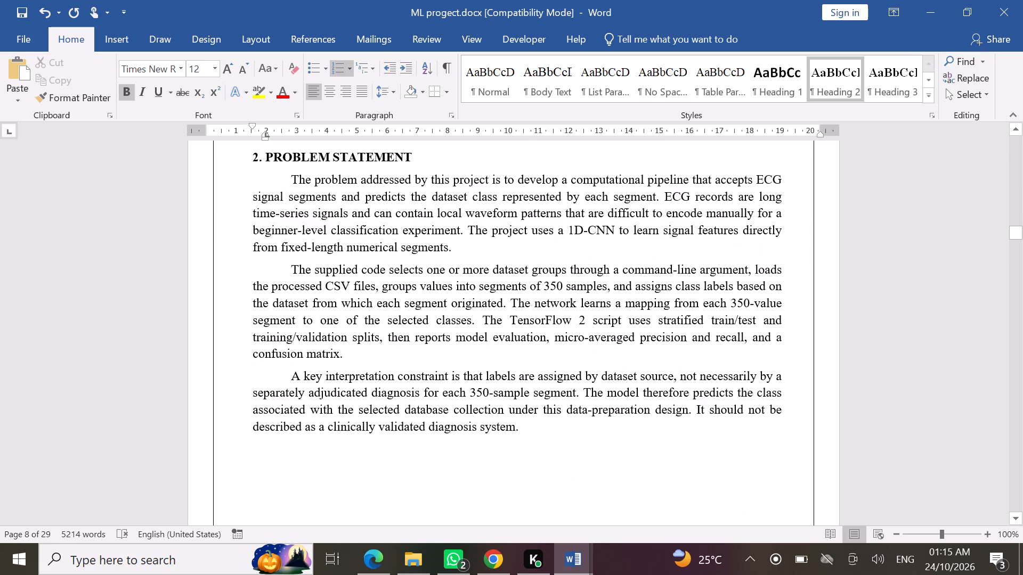
{"action": "scroll", "coordinate": [673, 301], "scroll_direction": "down", "scroll_amount": 2}
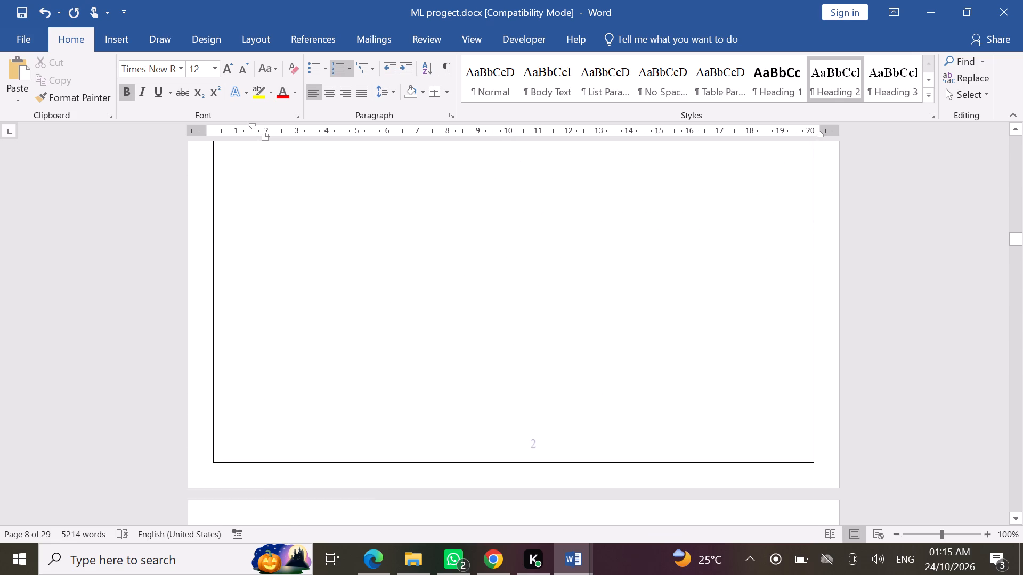
{"action": "scroll", "coordinate": [673, 301], "scroll_direction": "down", "scroll_amount": 1}
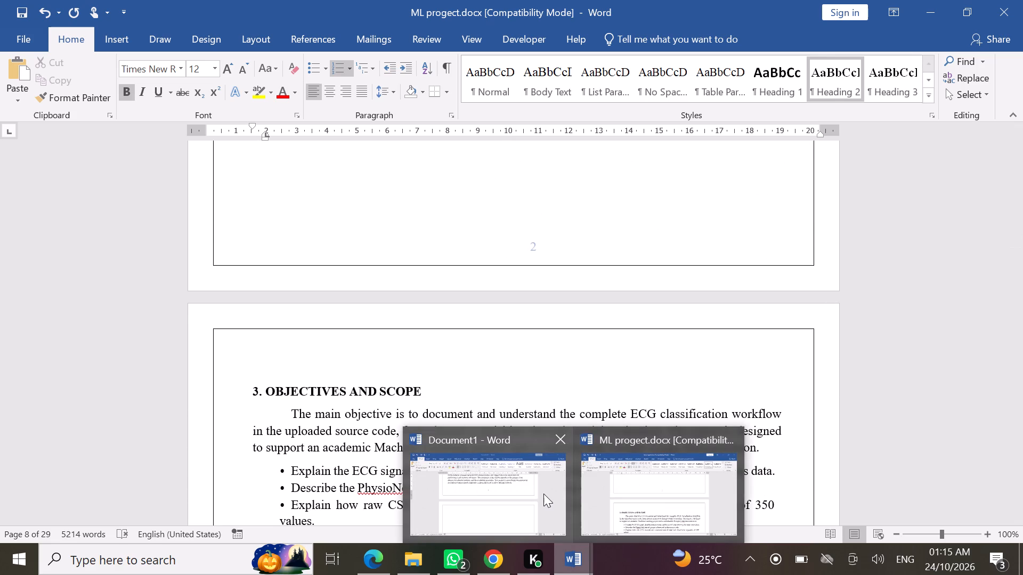
Switch back to Document1 and justify the entire text.
{"action": "left_click", "coordinate": [543, 494]}
{"action": "scroll", "coordinate": [534, 325], "scroll_direction": "up", "scroll_amount": 4}
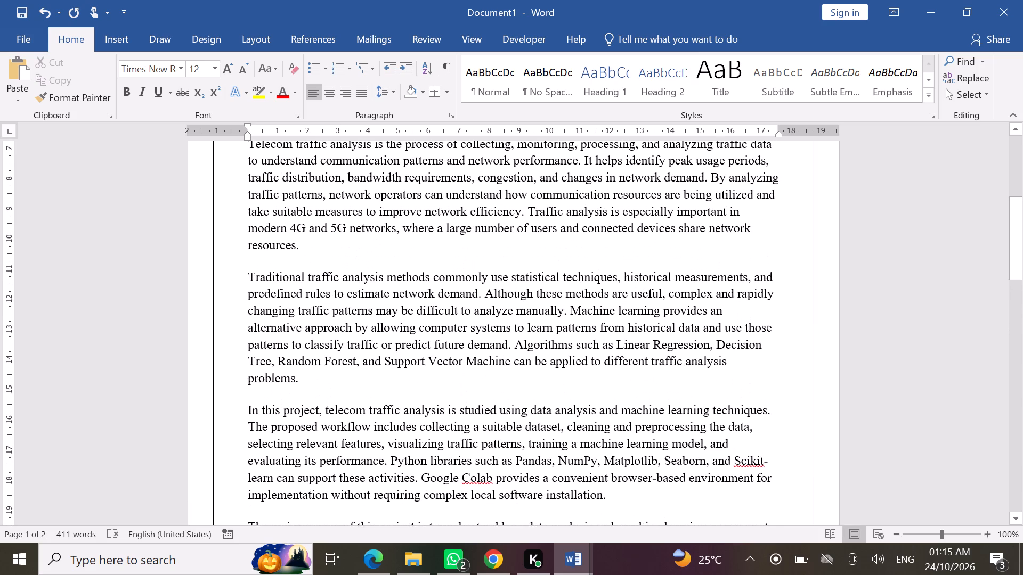
{"action": "key", "text": "ctrl+a"}
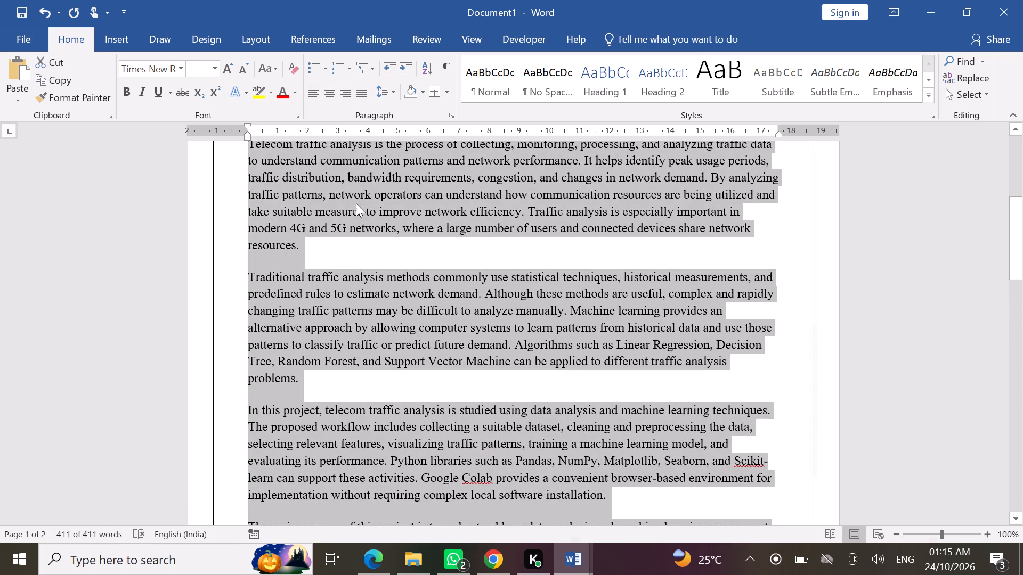
{"action": "left_click", "coordinate": [362, 91]}
{"action": "left_click", "coordinate": [648, 464]}
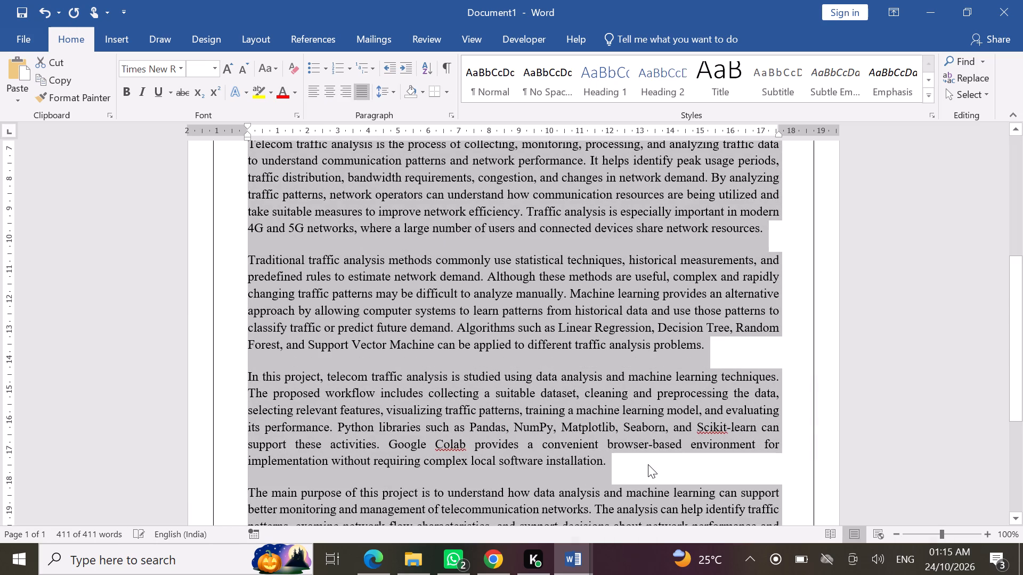
Add more blank lines below the last Introduction paragraph to restore the second page of Document1.
{"action": "scroll", "coordinate": [648, 464], "scroll_direction": "down", "scroll_amount": 5}
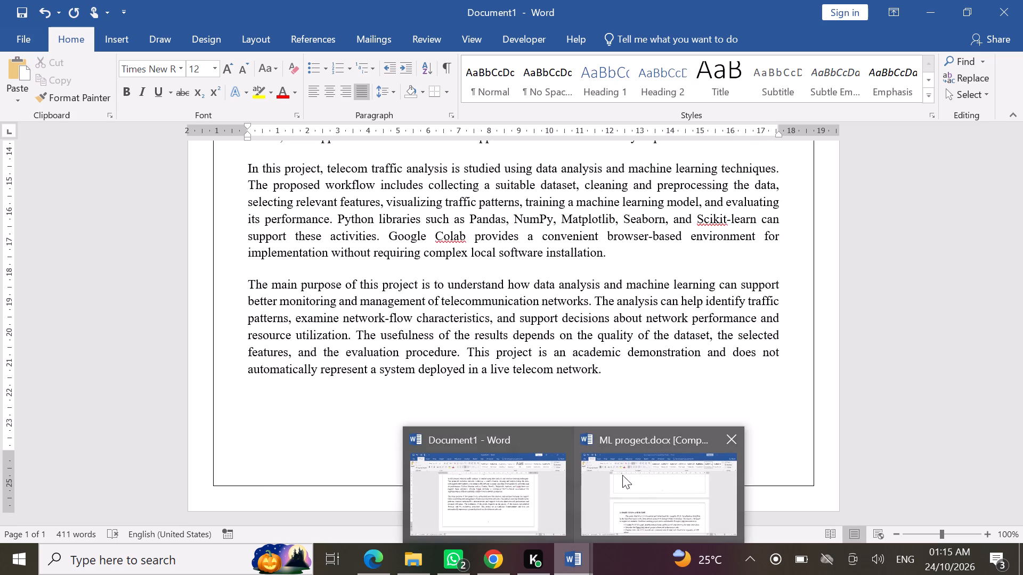
{"action": "left_click", "coordinate": [526, 488]}
{"action": "left_click", "coordinate": [612, 405]}
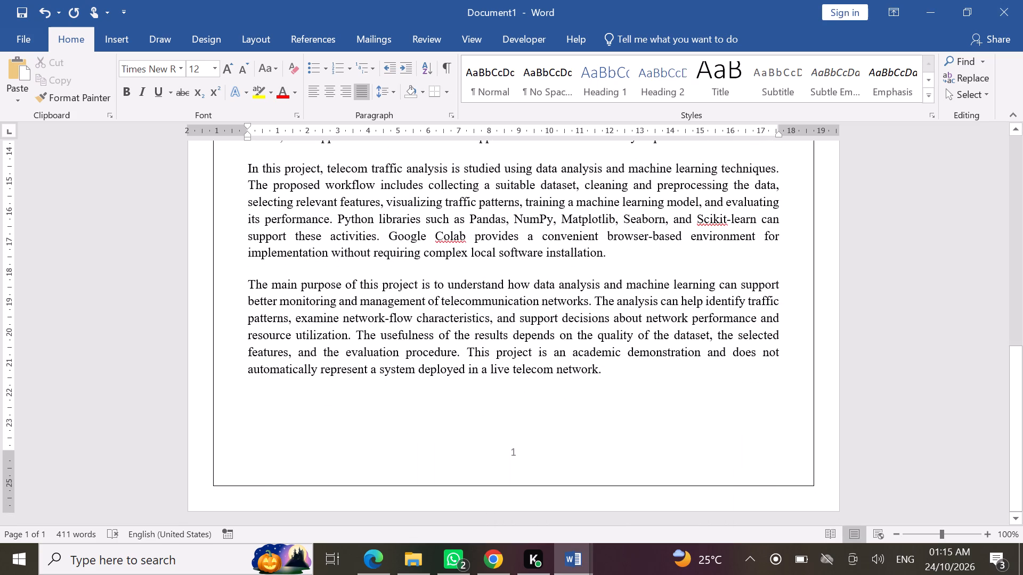
{"action": "key", "text": "Return"}
{"action": "scroll", "coordinate": [612, 405], "scroll_direction": "down", "scroll_amount": 5}
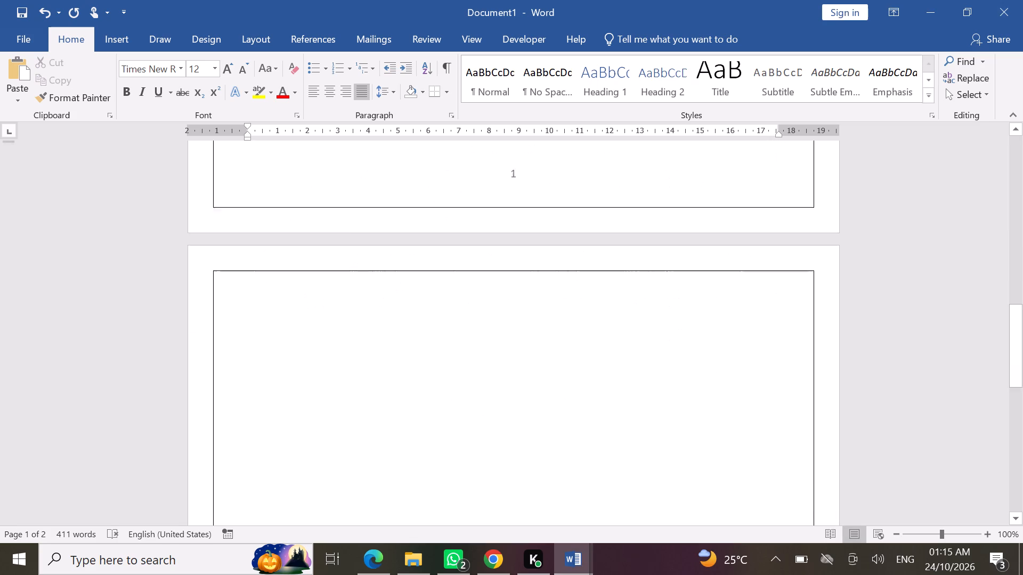
{"action": "scroll", "coordinate": [612, 405], "scroll_direction": "down", "scroll_amount": 9}
{"action": "scroll", "coordinate": [612, 405], "scroll_direction": "up", "scroll_amount": 4}
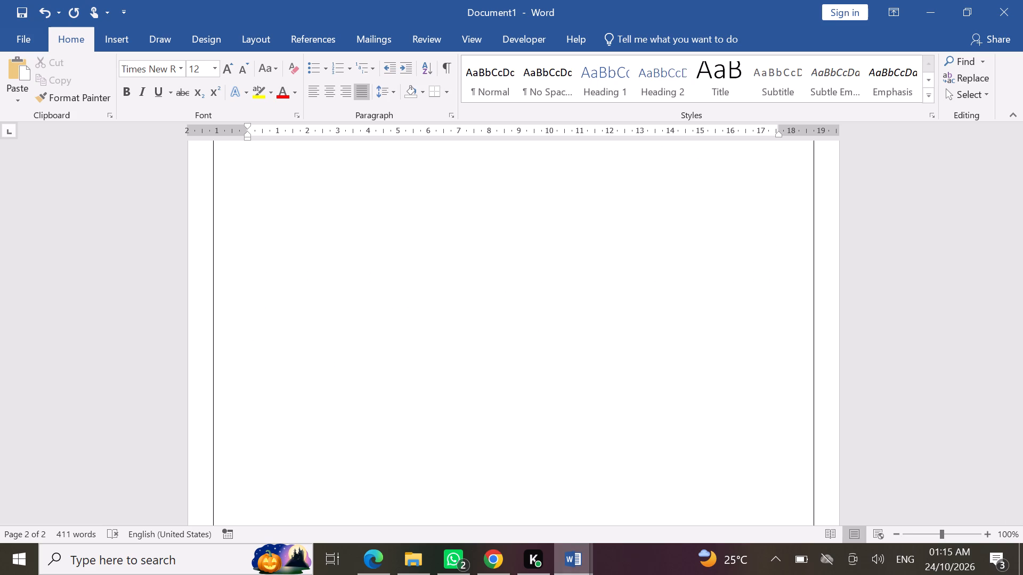
{"action": "scroll", "coordinate": [527, 307], "scroll_direction": "up", "scroll_amount": 3}
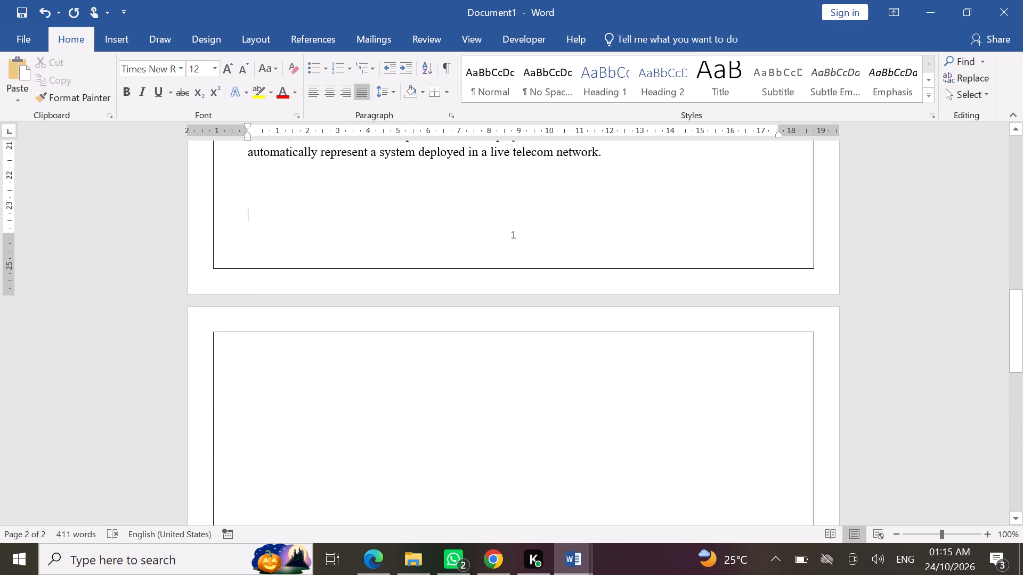
Switch to ChatGPT in Chrome and copy all body paragraphs of section 2, Problem Statement, without its heading.
{"action": "left_click", "coordinate": [486, 574]}
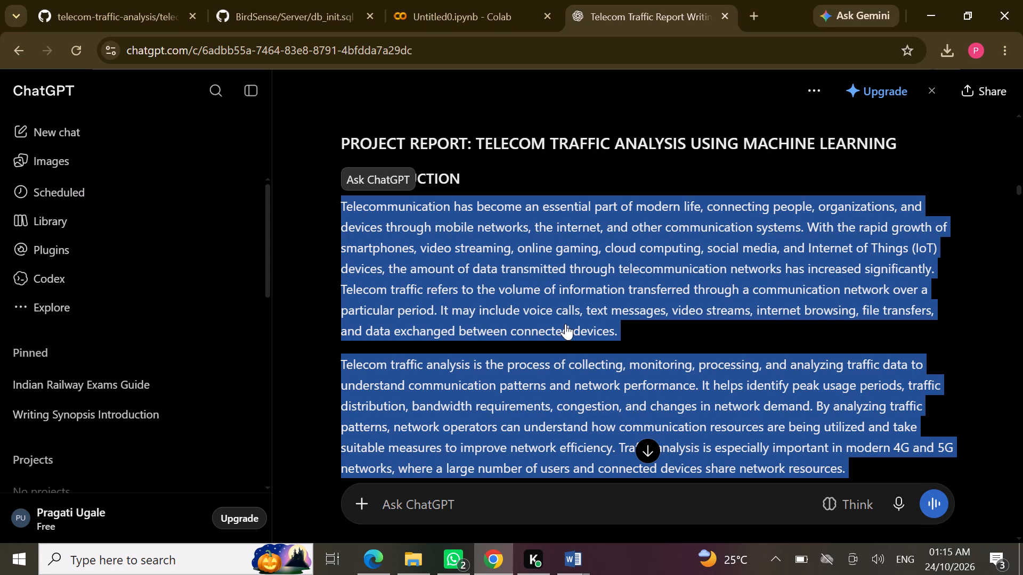
{"action": "left_click", "coordinate": [629, 316]}
{"action": "scroll", "coordinate": [629, 316], "scroll_direction": "down", "scroll_amount": 3}
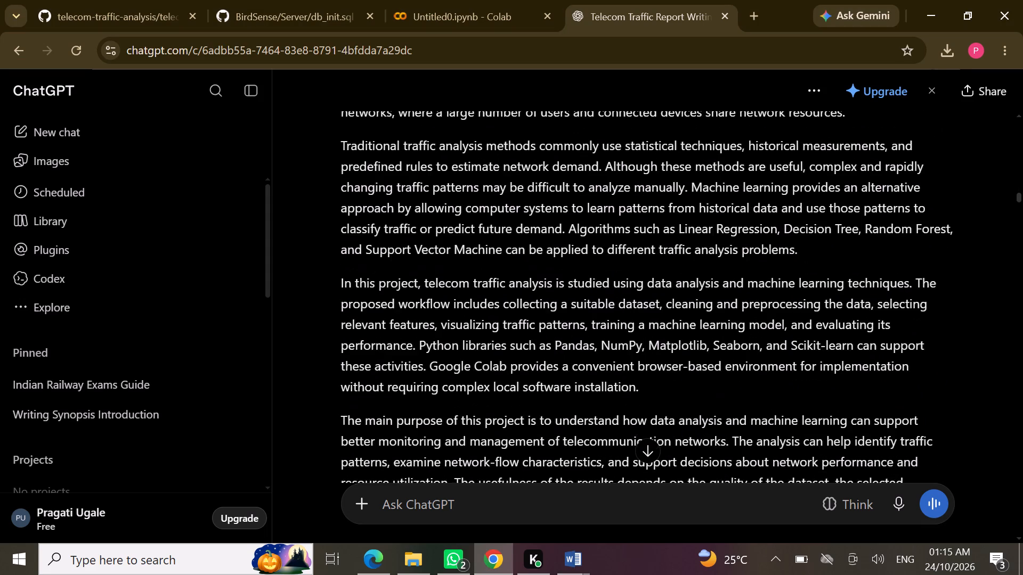
{"action": "scroll", "coordinate": [629, 316], "scroll_direction": "down", "scroll_amount": 3}
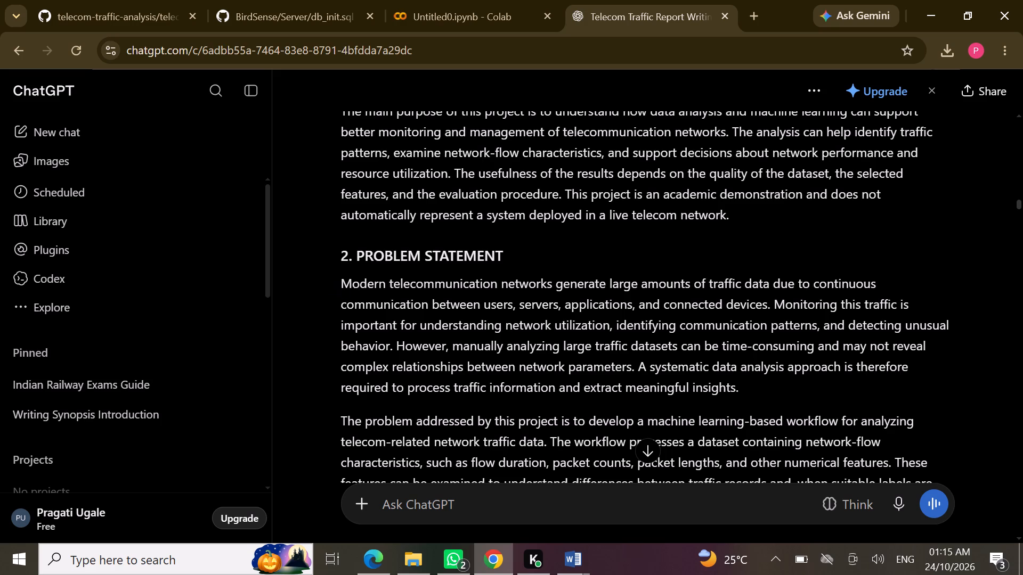
{"action": "left_click_drag", "start_coordinate": [343, 283], "coordinate": [570, 340]}
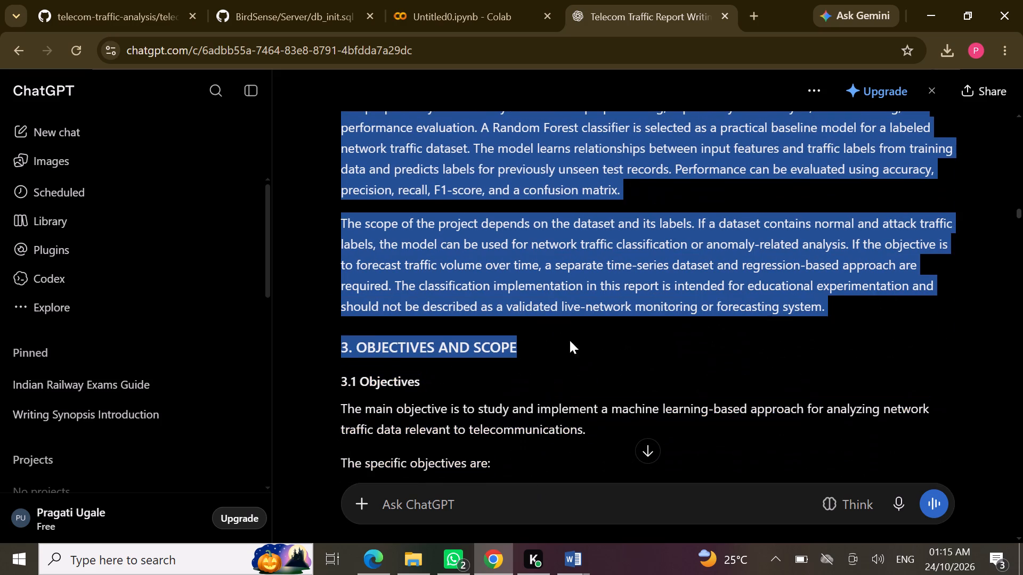
{"action": "left_click_drag", "start_coordinate": [570, 340], "coordinate": [713, 315]}
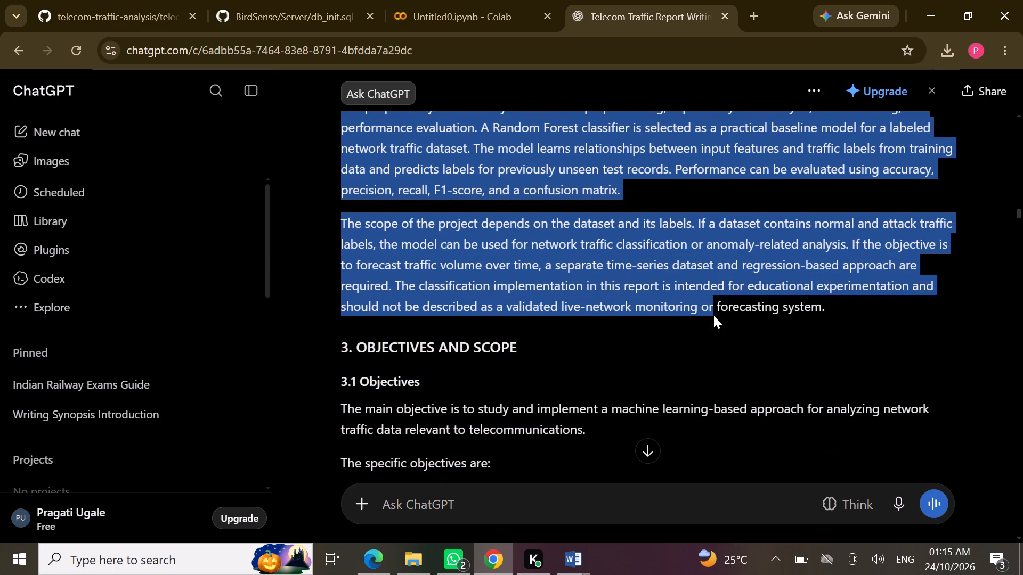
{"action": "left_click_drag", "start_coordinate": [824, 305], "coordinate": [435, 135]}
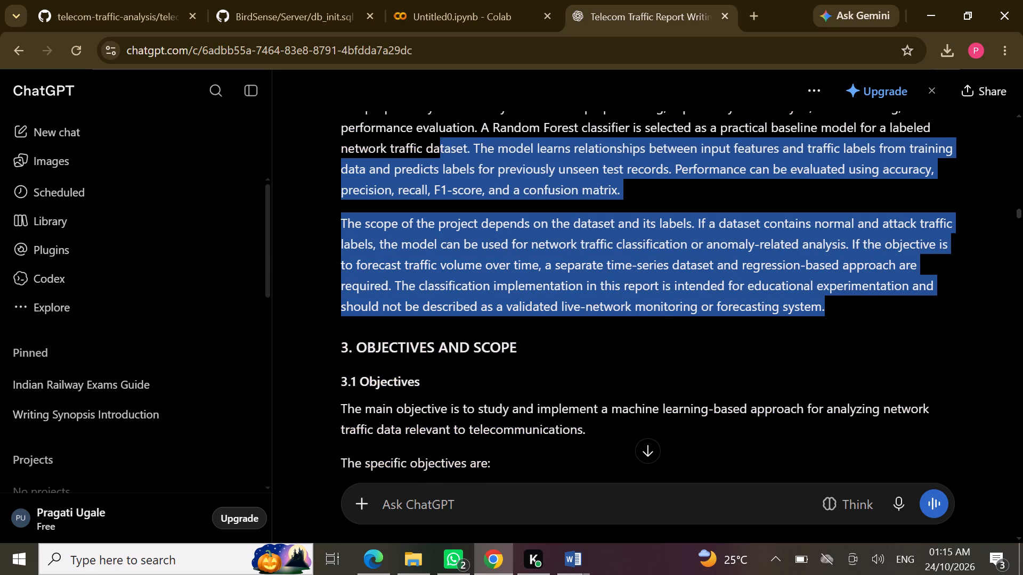
{"action": "left_click_drag", "start_coordinate": [435, 135], "coordinate": [342, 127]}
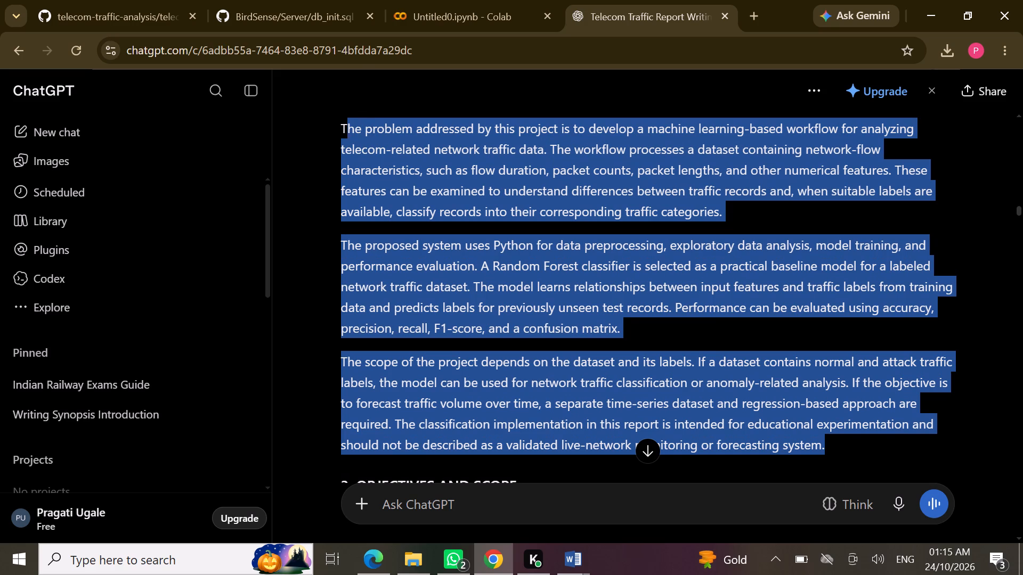
{"action": "left_click_drag", "start_coordinate": [342, 127], "coordinate": [335, 308]}
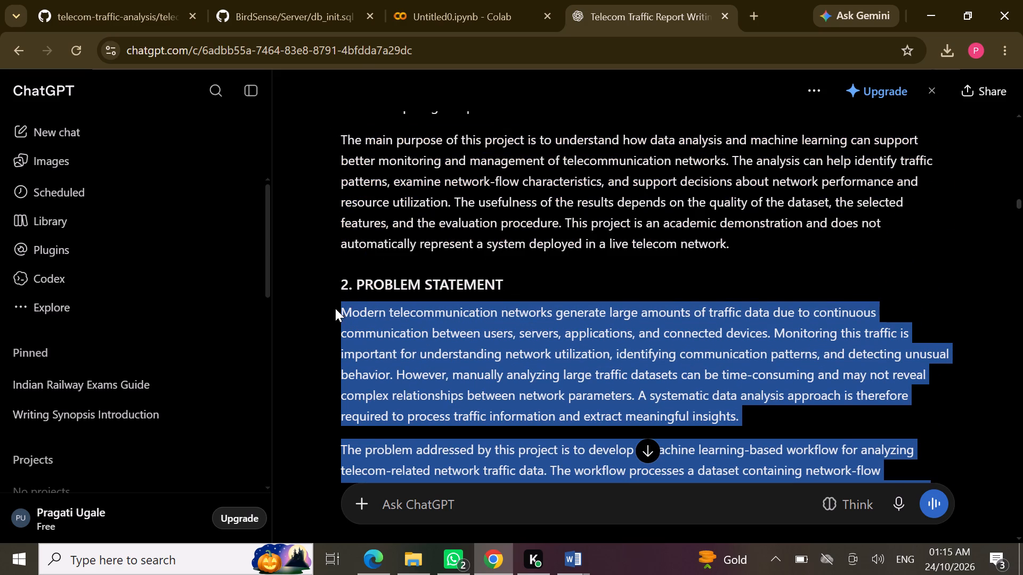
{"action": "left_click_drag", "start_coordinate": [335, 308], "coordinate": [327, 312]}
{"action": "key", "text": "ctrl+c"}
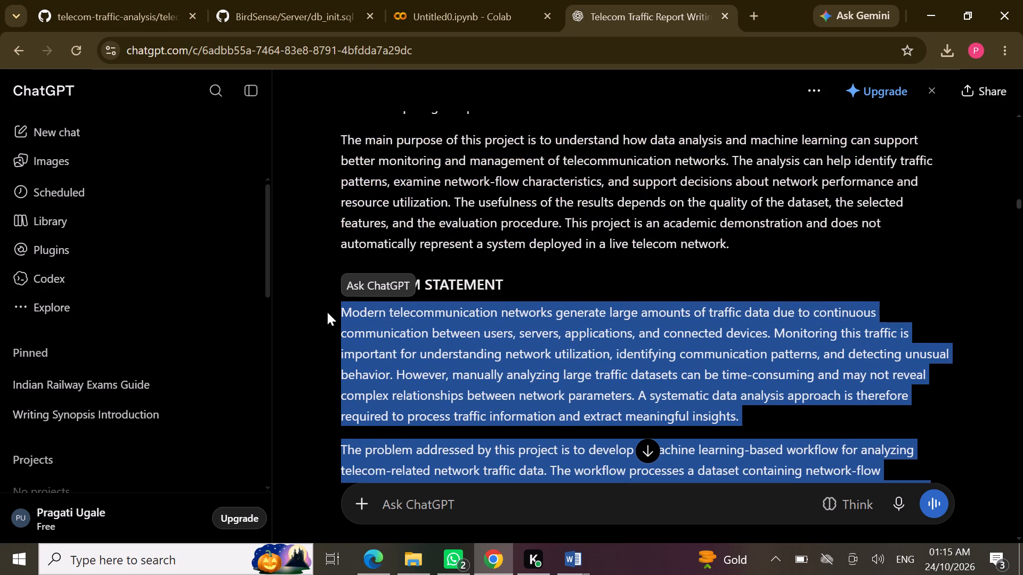
Back in Document1, add the heading "Problem Statement" at the top of page 2 in bold 14 pt, and start a new line below it.
{"action": "key", "text": "alt+Tab"}
{"action": "left_click", "coordinate": [337, 368]}
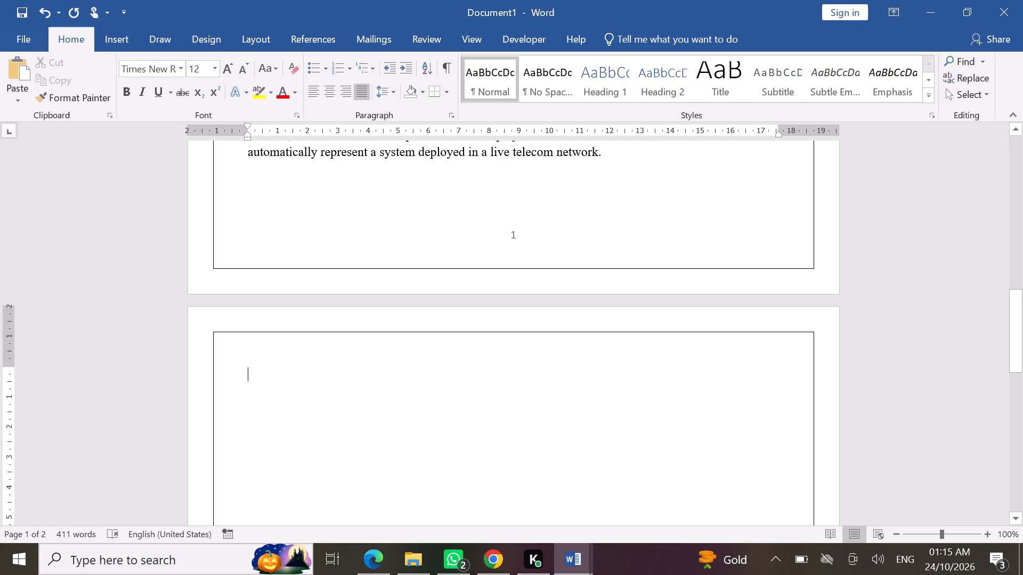
{"action": "type", "text": "Problem Statement"}
{"action": "left_click", "coordinate": [196, 367]}
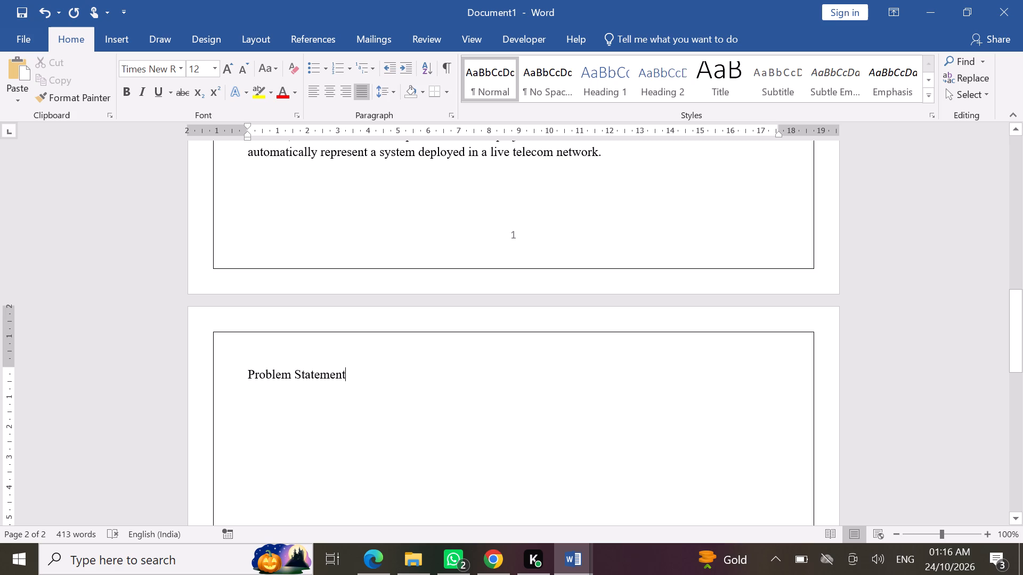
{"action": "left_click", "coordinate": [208, 344]}
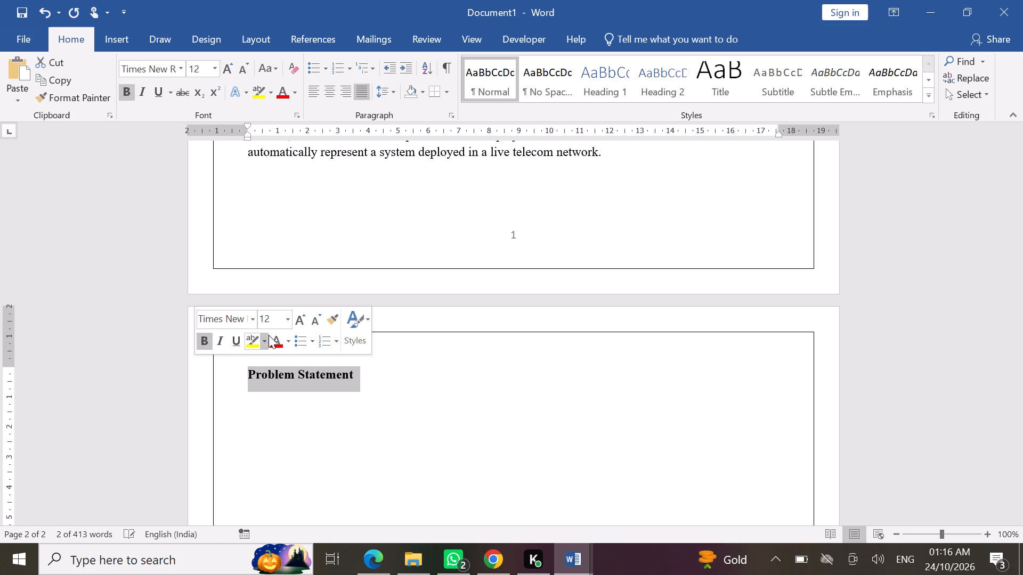
{"action": "left_click", "coordinate": [299, 322]}
{"action": "left_click", "coordinate": [378, 433]}
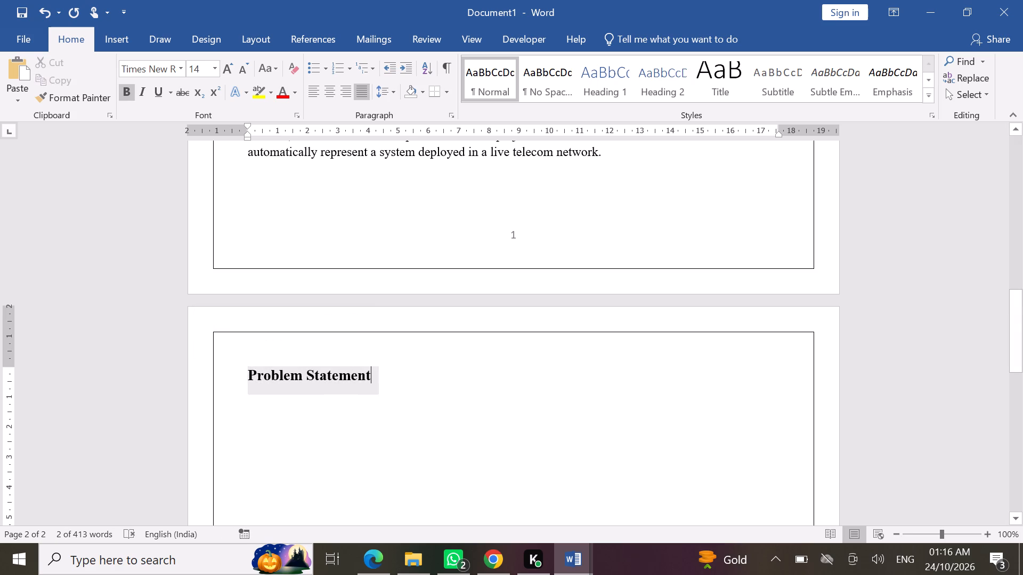
{"action": "key", "text": "Return"}
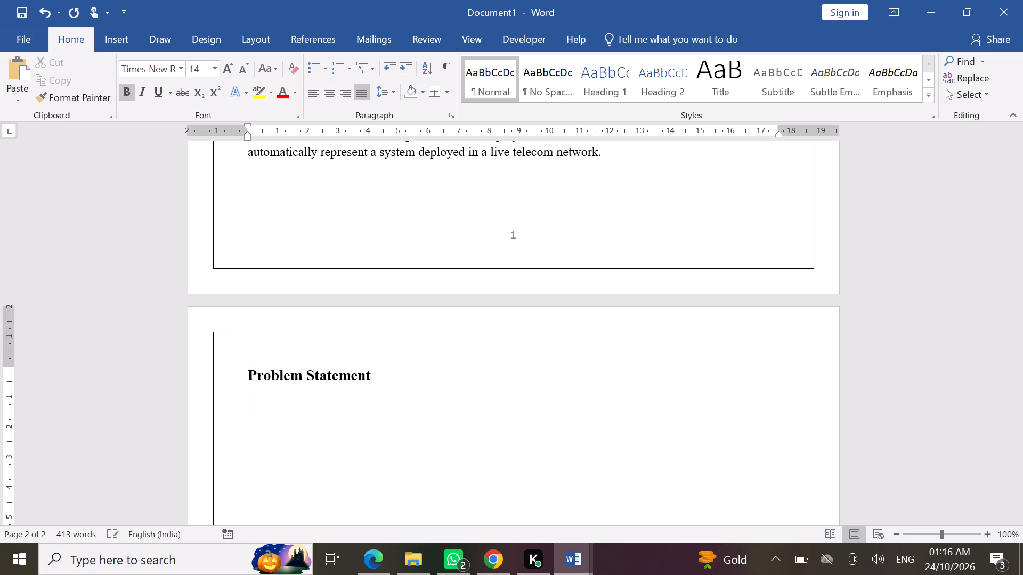
Paste the copied Problem Statement paragraphs below the heading on page 2.
{"action": "key", "text": "ctrl+v"}
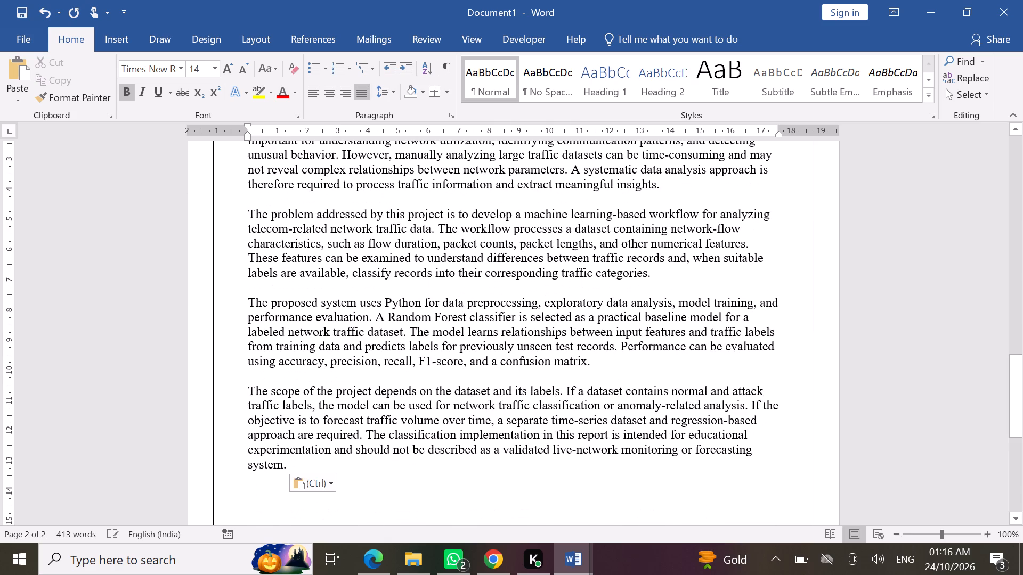
{"action": "scroll", "coordinate": [408, 418], "scroll_direction": "up", "scroll_amount": 3}
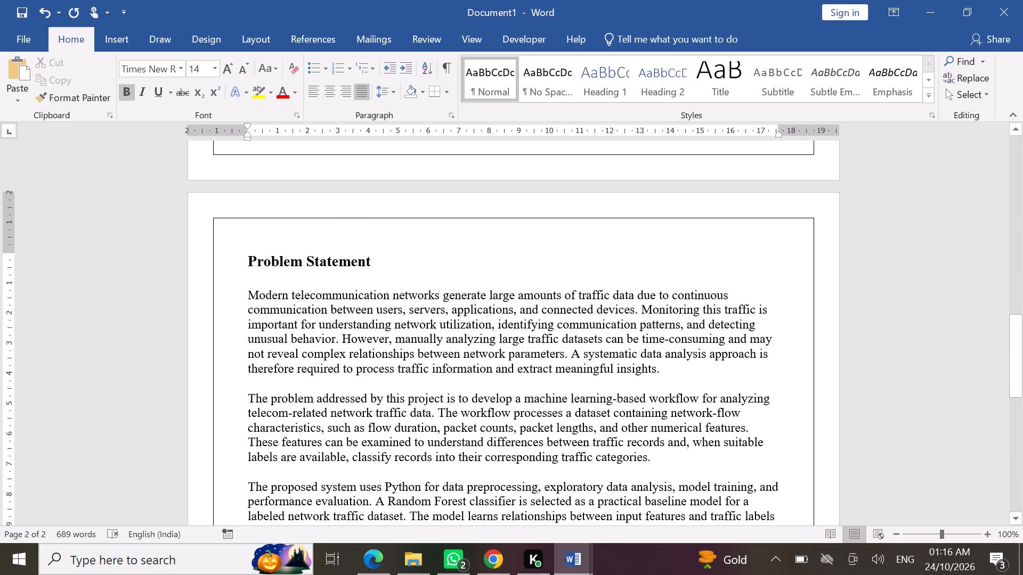
{"action": "left_click", "coordinate": [202, 257]}
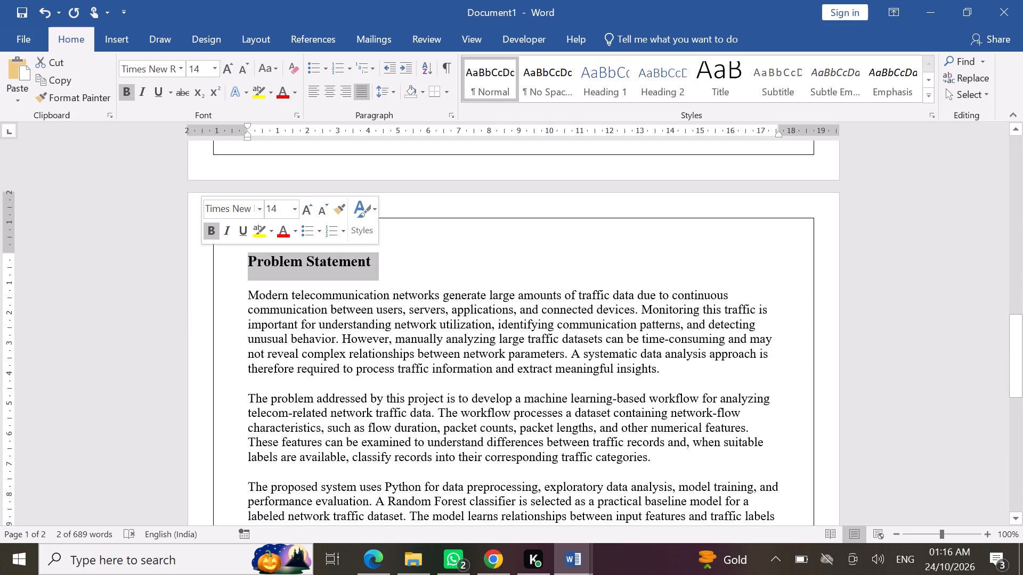
{"action": "left_click", "coordinate": [420, 266]}
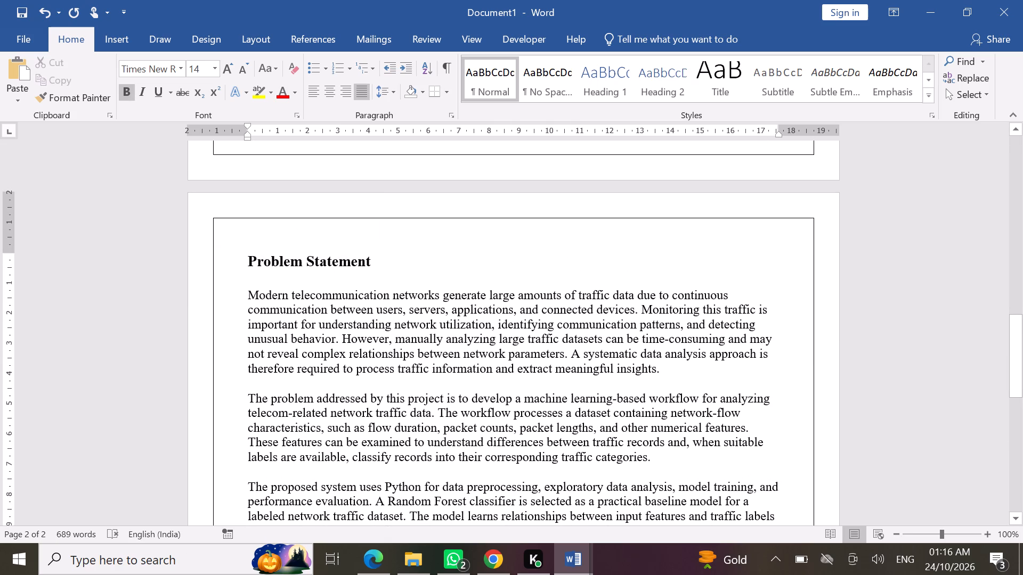
Delete the last Problem Statement paragraph, starting "The scope of the project depends", and the empty line it leaves.
{"action": "scroll", "coordinate": [396, 327], "scroll_direction": "down", "scroll_amount": 1}
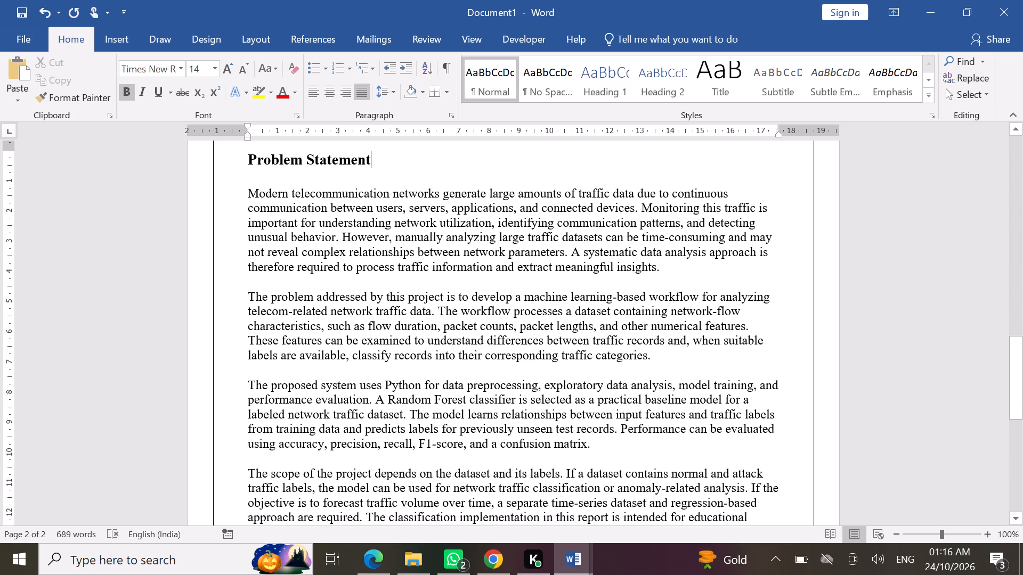
{"action": "scroll", "coordinate": [396, 327], "scroll_direction": "down", "scroll_amount": 1}
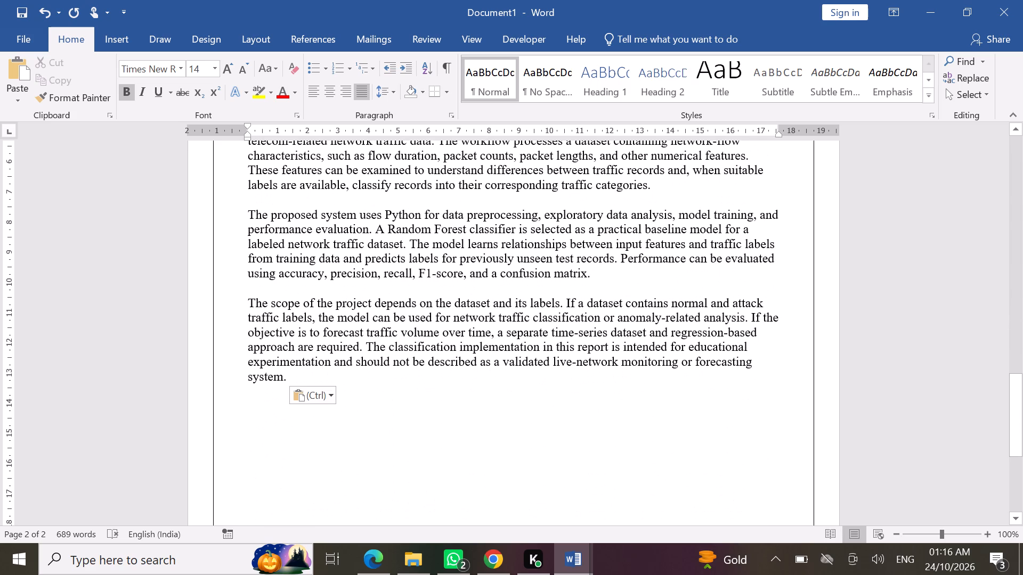
{"action": "scroll", "coordinate": [396, 327], "scroll_direction": "down", "scroll_amount": 1}
{"action": "left_click_drag", "start_coordinate": [217, 293], "coordinate": [243, 388]}
{"action": "left_click", "coordinate": [243, 388]}
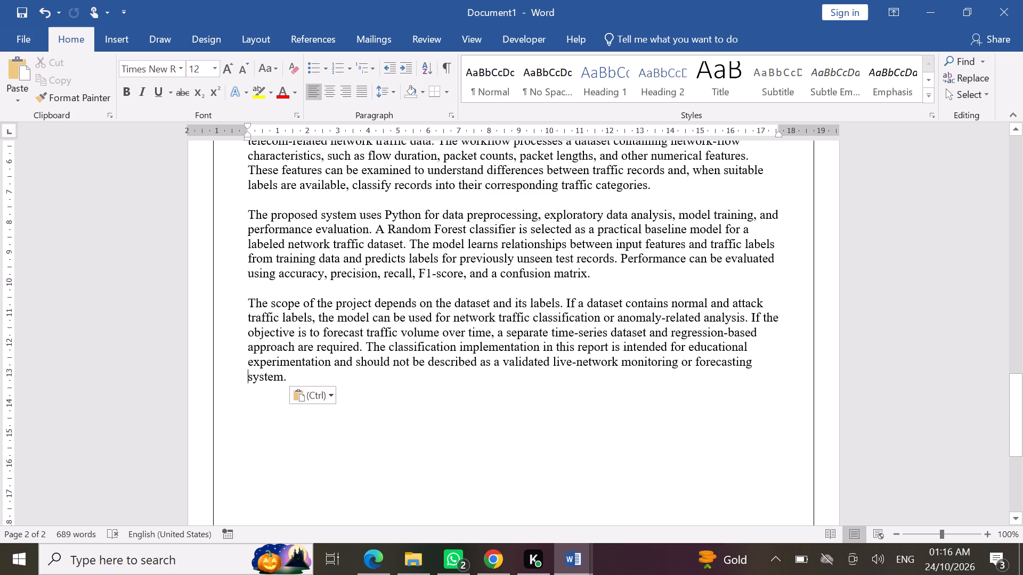
{"action": "left_click_drag", "start_coordinate": [228, 302], "coordinate": [231, 386]}
{"action": "key", "text": "BackSpace"}
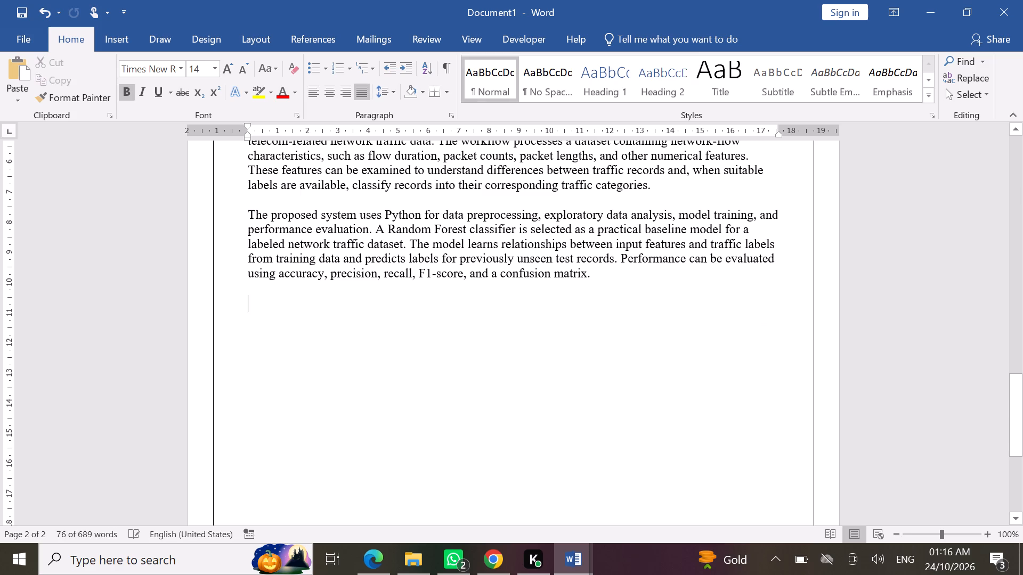
{"action": "key", "text": "BackSpace"}
{"action": "scroll", "coordinate": [231, 386], "scroll_direction": "up", "scroll_amount": 2}
{"action": "scroll", "coordinate": [231, 386], "scroll_direction": "right", "scroll_amount": 1}
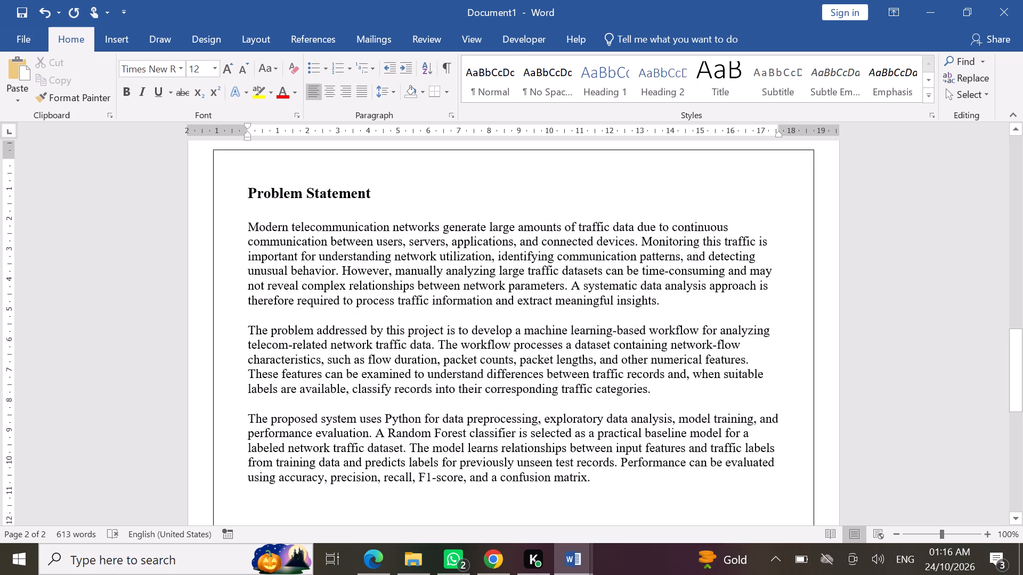
{"action": "scroll", "coordinate": [231, 386], "scroll_direction": "right", "scroll_amount": 1}
{"action": "left_click", "coordinate": [494, 572]}
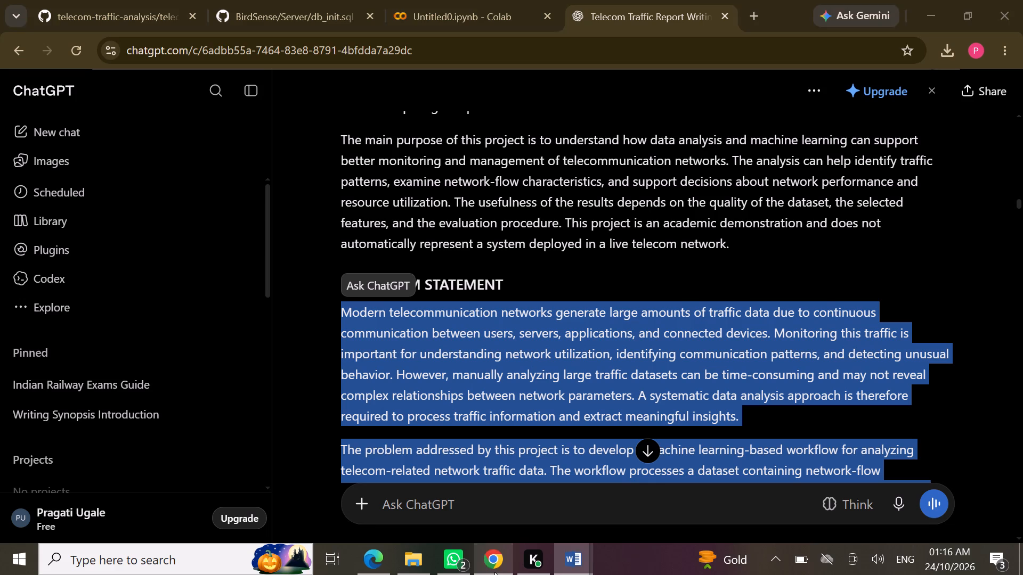
{"action": "left_click", "coordinate": [651, 494]}
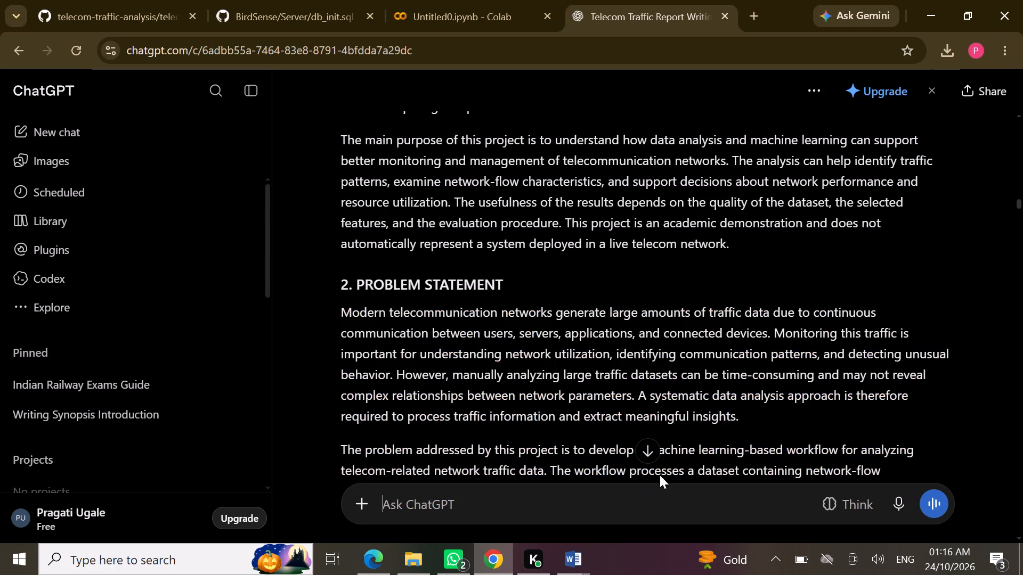
{"action": "scroll", "coordinate": [740, 332], "scroll_direction": "down", "scroll_amount": 3}
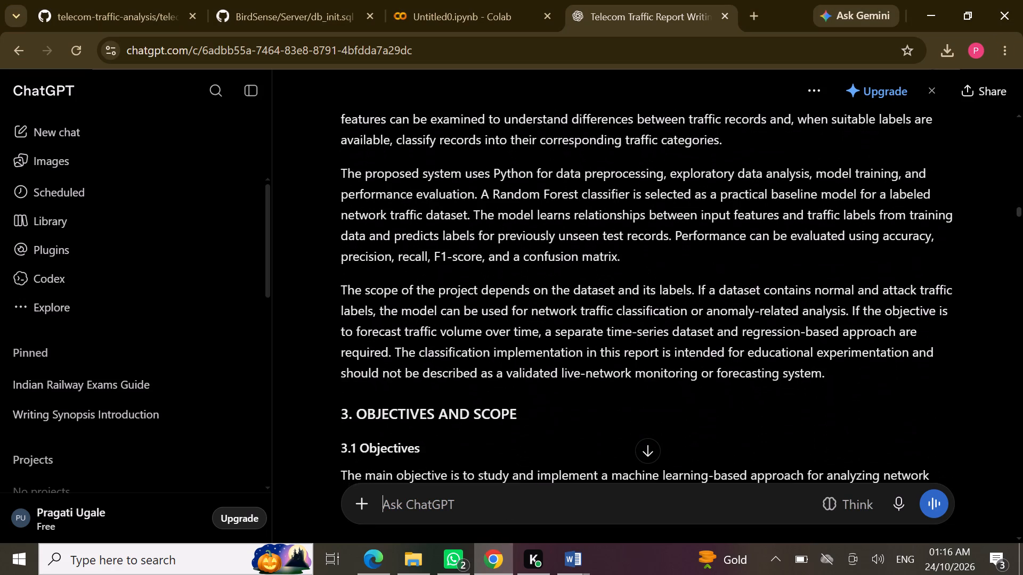
{"action": "scroll", "coordinate": [740, 332], "scroll_direction": "down", "scroll_amount": 2}
{"action": "scroll", "coordinate": [740, 332], "scroll_direction": "left", "scroll_amount": 3}
{"action": "scroll", "coordinate": [721, 269], "scroll_direction": "down", "scroll_amount": 1}
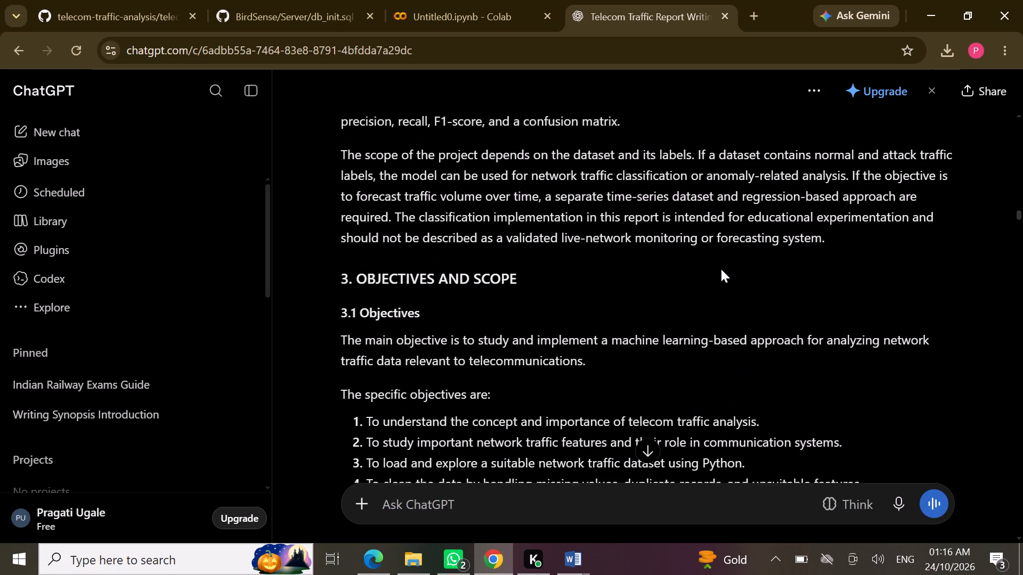
{"action": "scroll", "coordinate": [721, 269], "scroll_direction": "down", "scroll_amount": 2}
{"action": "scroll", "coordinate": [721, 269], "scroll_direction": "up", "scroll_amount": 1}
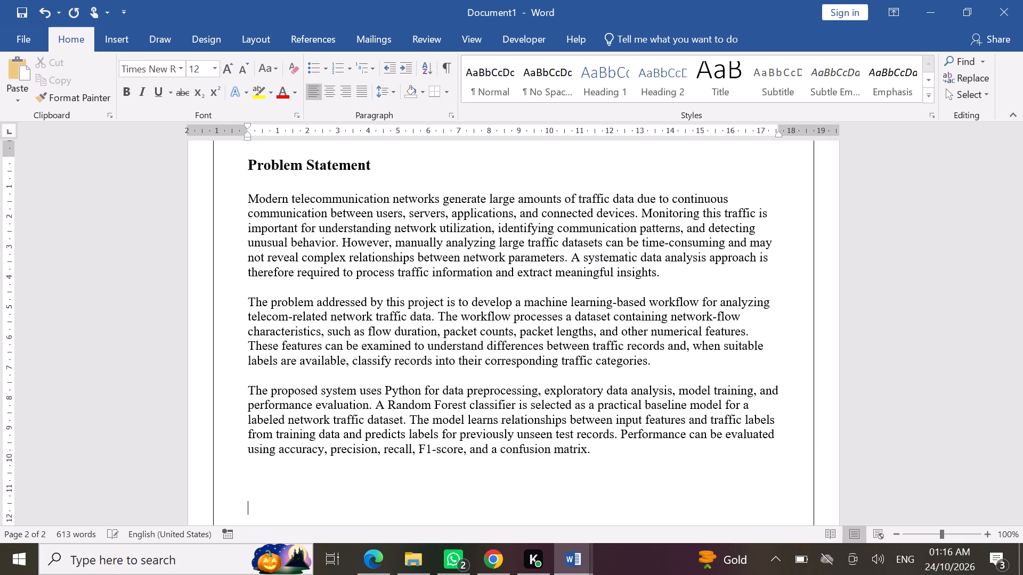
{"action": "key", "text": "Return"}
{"action": "key", "text": "Return"}
{"action": "key", "text": "Return"}
{"action": "key", "text": "Return"}
{"action": "key", "text": "Return"}
{"action": "key", "text": "Return"}
{"action": "key", "text": "Return"}
{"action": "key", "text": "Return"}
{"action": "key", "text": "Return"}
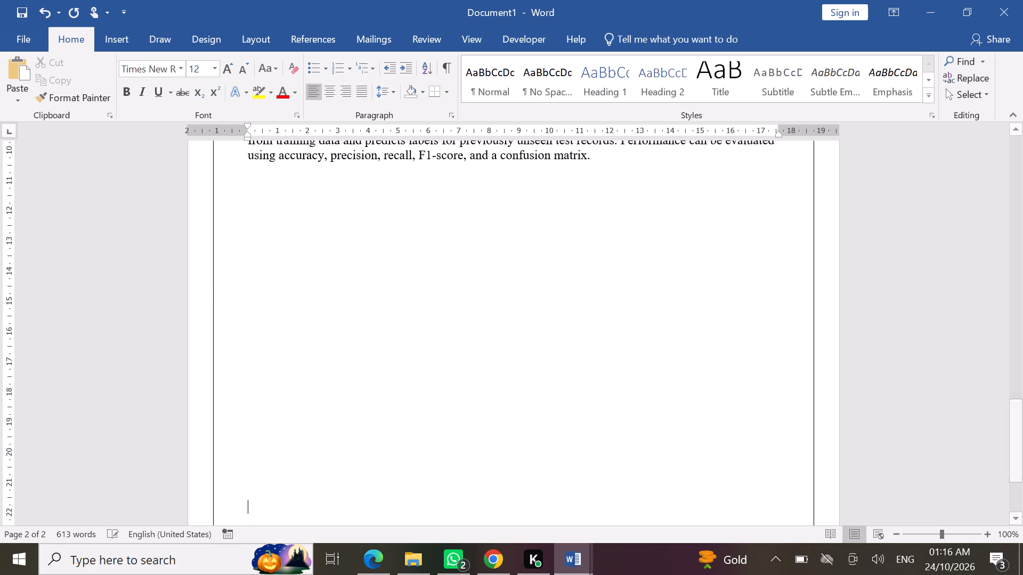
{"action": "key", "text": "Return"}
{"action": "key", "text": "Return"}
{"action": "key", "text": "Return"}
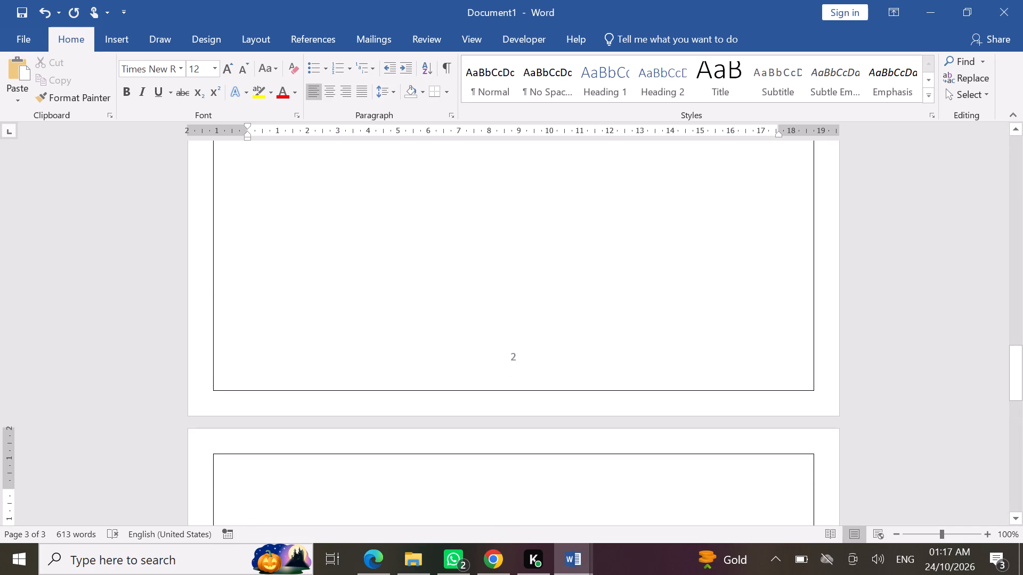
Add the heading "Objective and Scope" at the top of page 3 in bold 16 pt, with its spelling corrected.
{"action": "type", "text": "Objective"}
{"action": "key", "text": "space"}
{"action": "type", "text": "ans"}
{"action": "key", "text": "space"}
{"action": "type", "text": "Scope"}
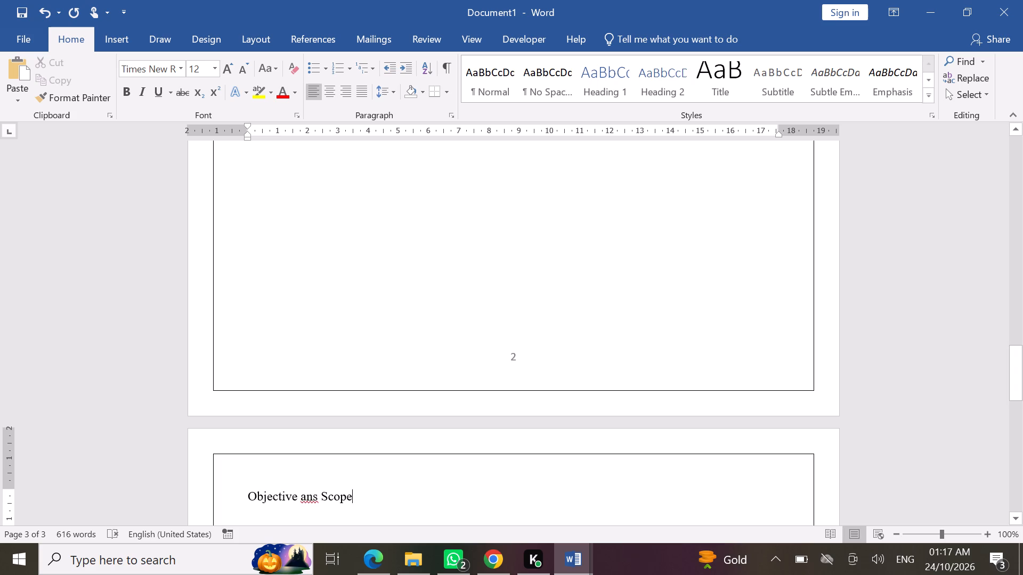
{"action": "left_click", "coordinate": [192, 493]}
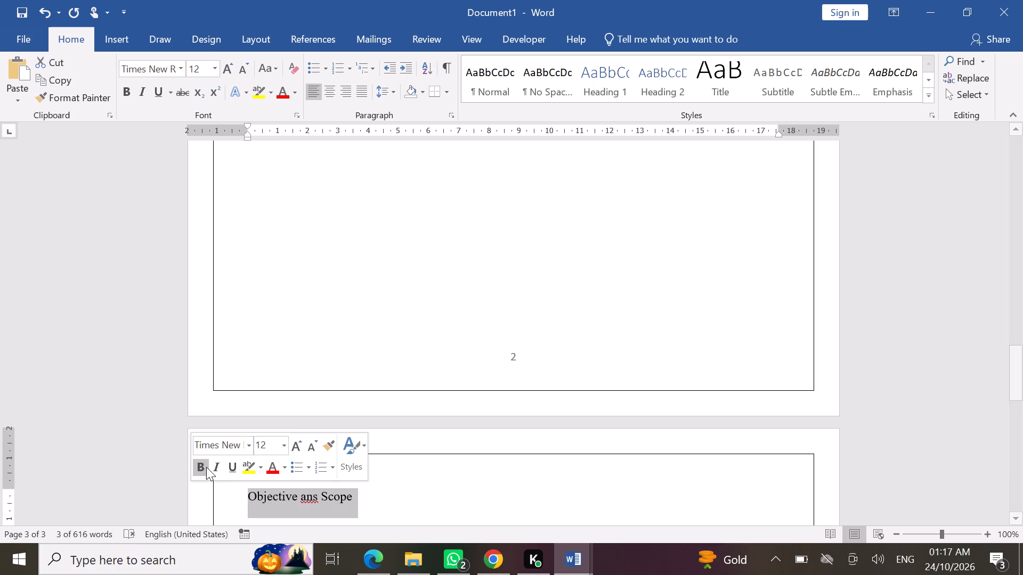
{"action": "left_click", "coordinate": [205, 466]}
{"action": "left_click", "coordinate": [297, 447]}
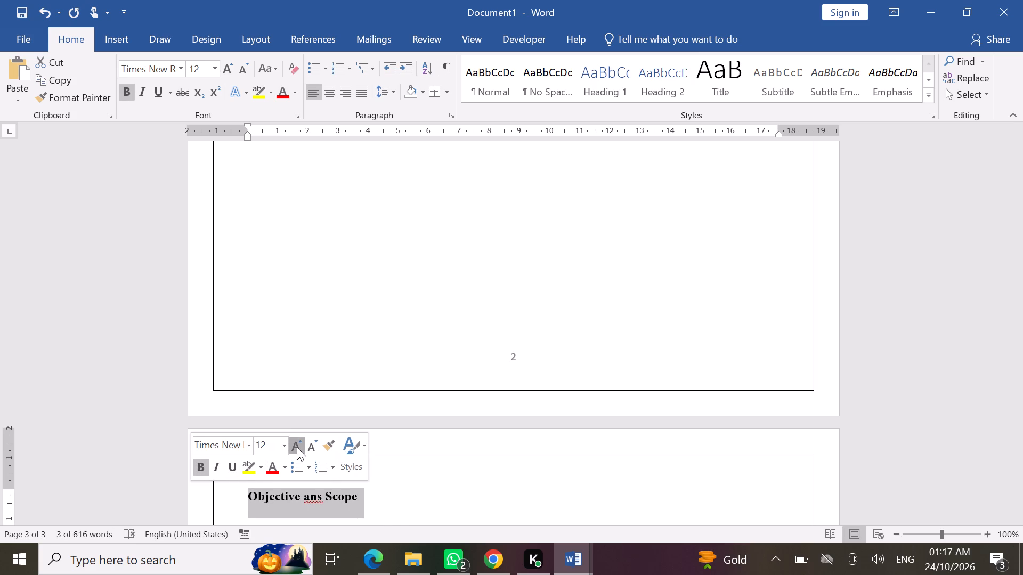
{"action": "left_click", "coordinate": [297, 447]}
{"action": "left_click_drag", "start_coordinate": [476, 505], "coordinate": [352, 506]}
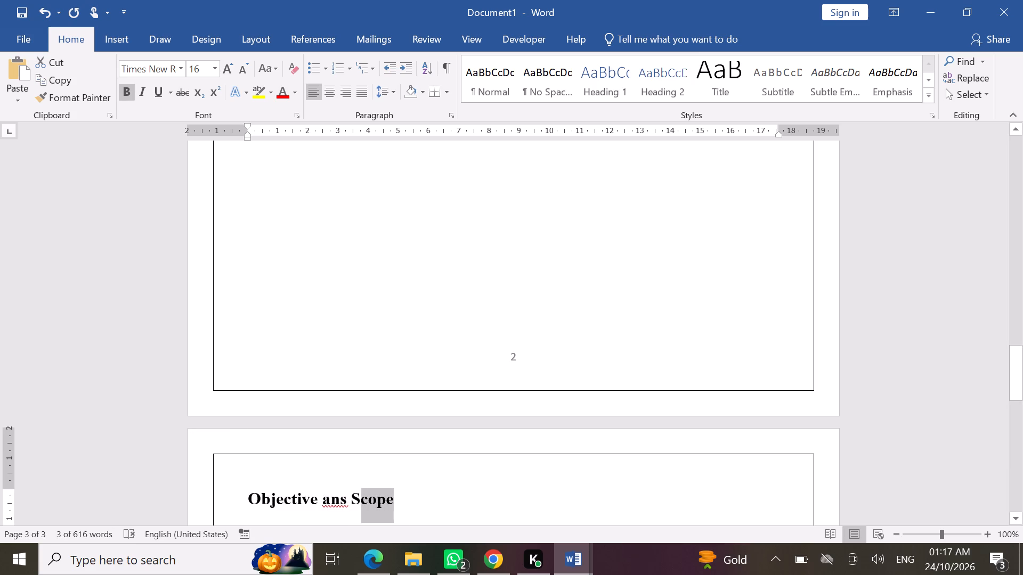
{"action": "left_click_drag", "start_coordinate": [352, 506], "coordinate": [334, 502]}
{"action": "left_click", "coordinate": [334, 502]}
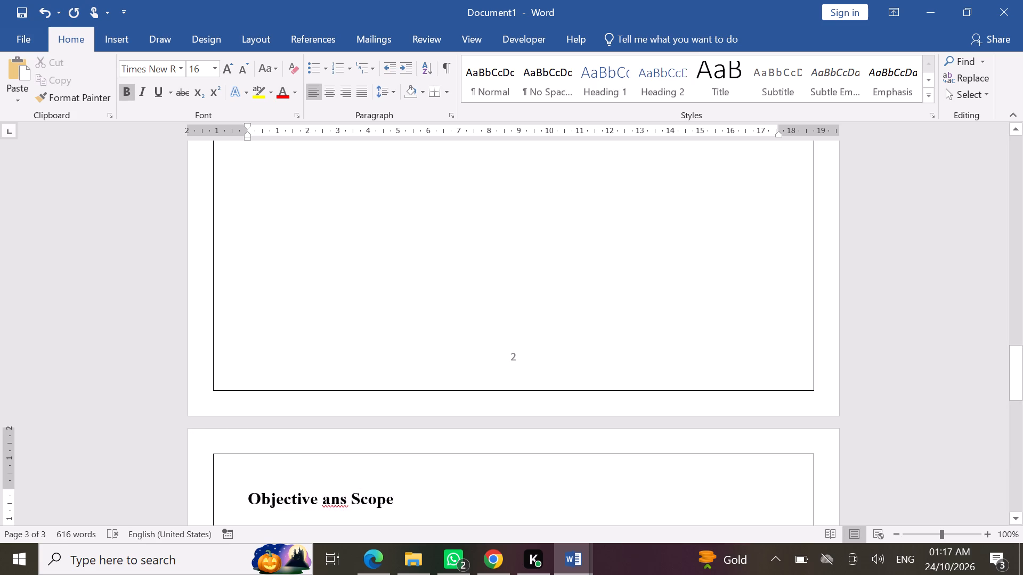
{"action": "left_click", "coordinate": [344, 499]}
{"action": "key", "text": "BackSpace"}
{"action": "key", "text": "d"}
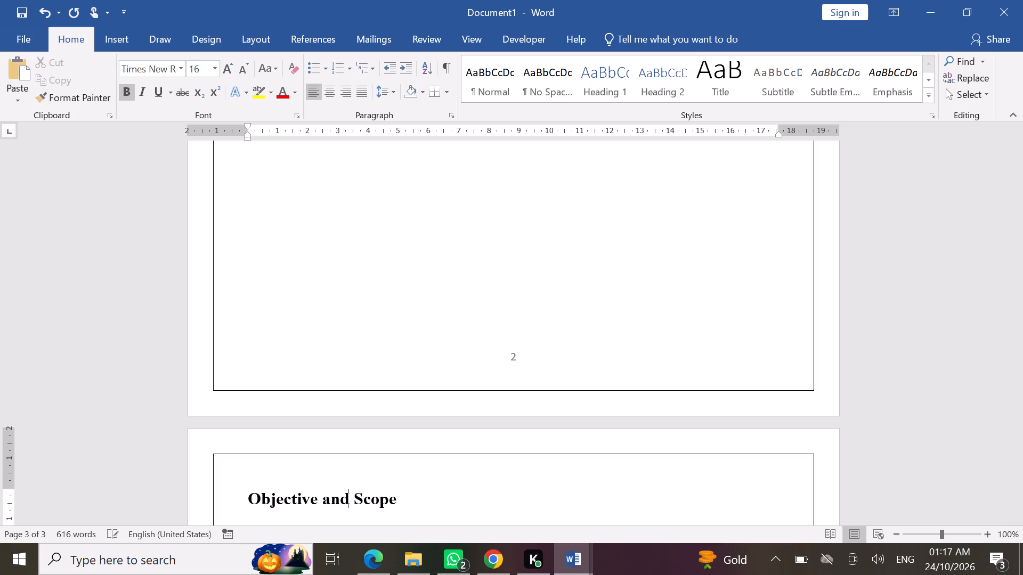
Start a new line below the "Objective and Scope" heading.
{"action": "scroll", "coordinate": [417, 497], "scroll_direction": "down", "scroll_amount": 1}
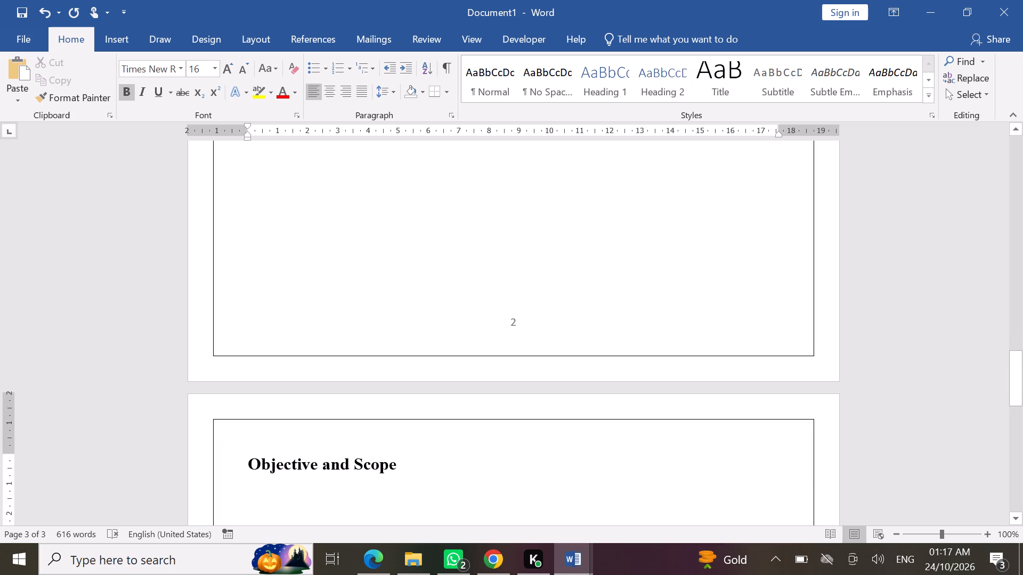
{"action": "scroll", "coordinate": [417, 497], "scroll_direction": "down", "scroll_amount": 1}
{"action": "left_click", "coordinate": [203, 461]}
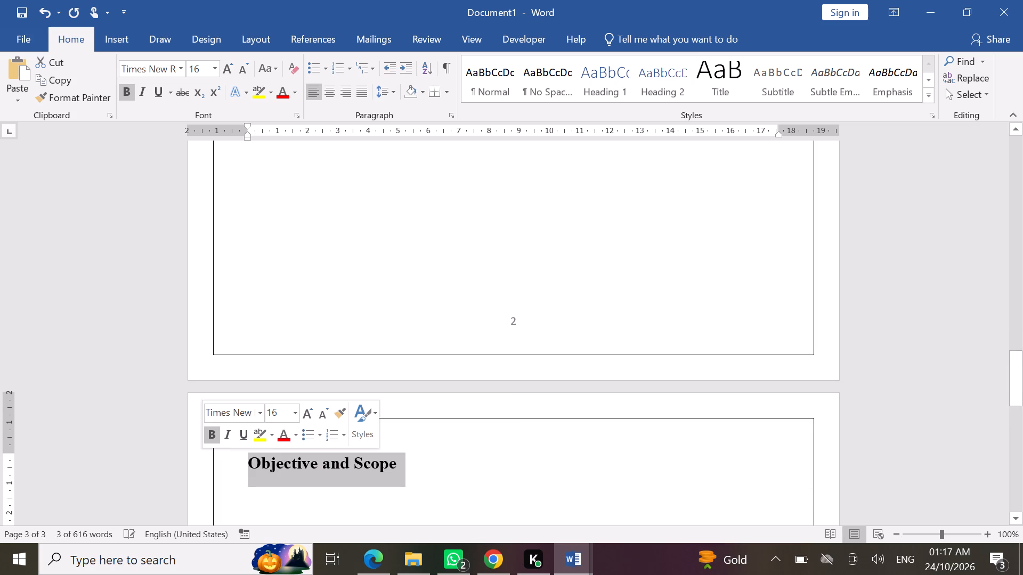
{"action": "left_click", "coordinate": [429, 471]}
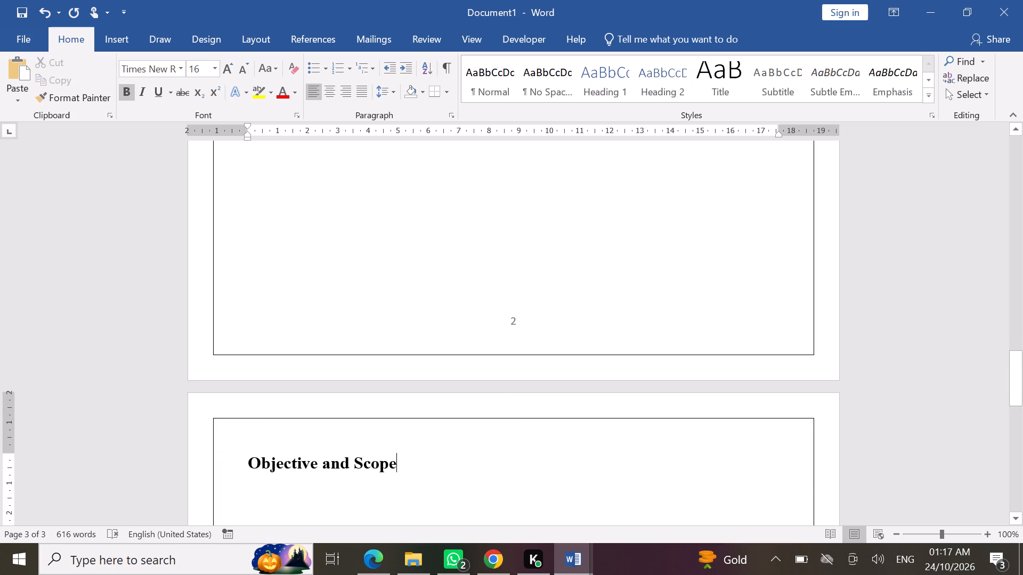
{"action": "key", "text": "Return"}
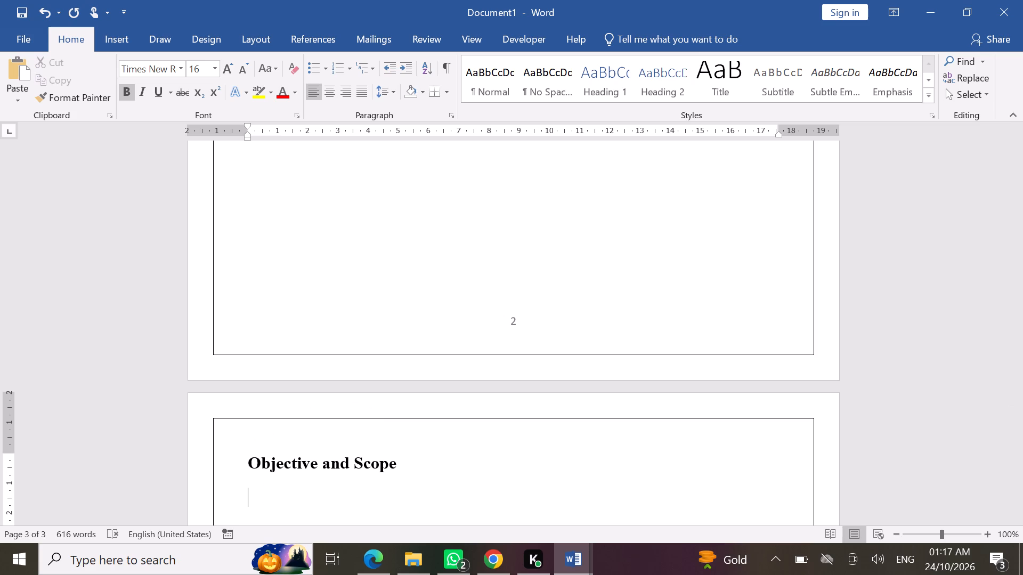
Paste the copied Objectives and Scope content below the "Objective and Scope" heading.
{"action": "key", "text": "ctrl+v"}
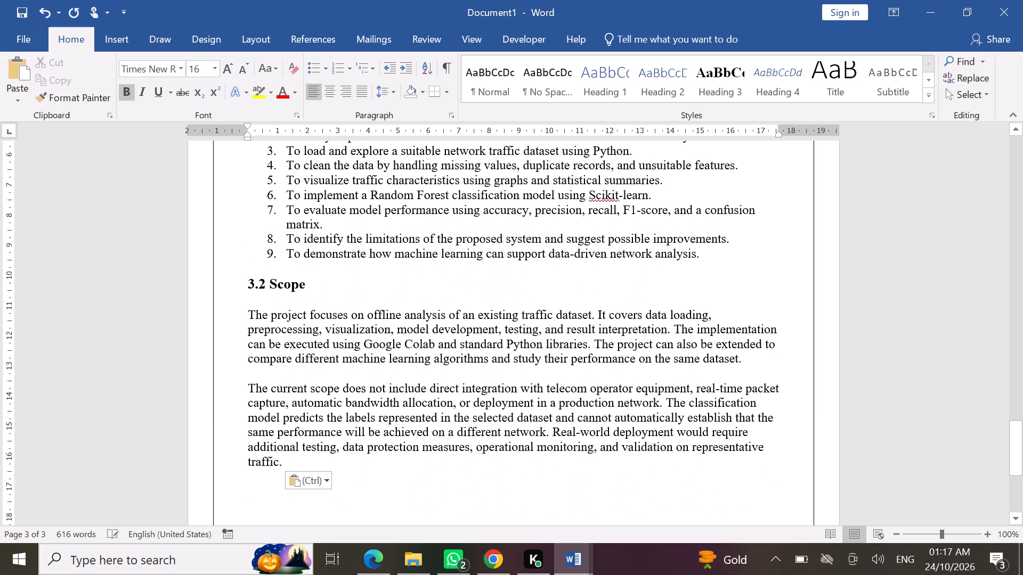
Set the subheadings "3.1 Objectives" and "3.2 Scope" to 12 pt.
{"action": "scroll", "coordinate": [481, 392], "scroll_direction": "up", "scroll_amount": 2}
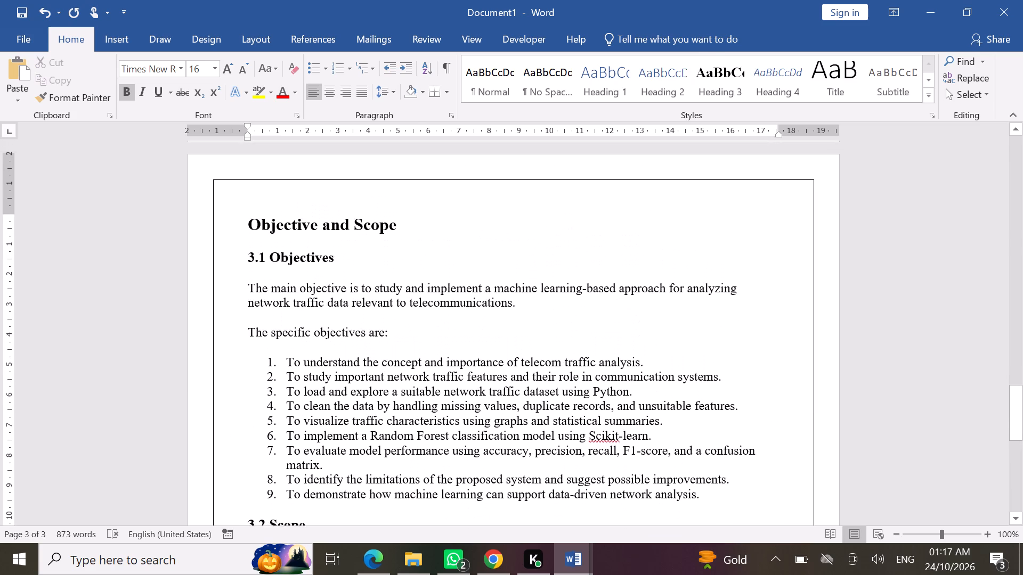
{"action": "scroll", "coordinate": [481, 392], "scroll_direction": "up", "scroll_amount": 1}
{"action": "left_click", "coordinate": [204, 209]}
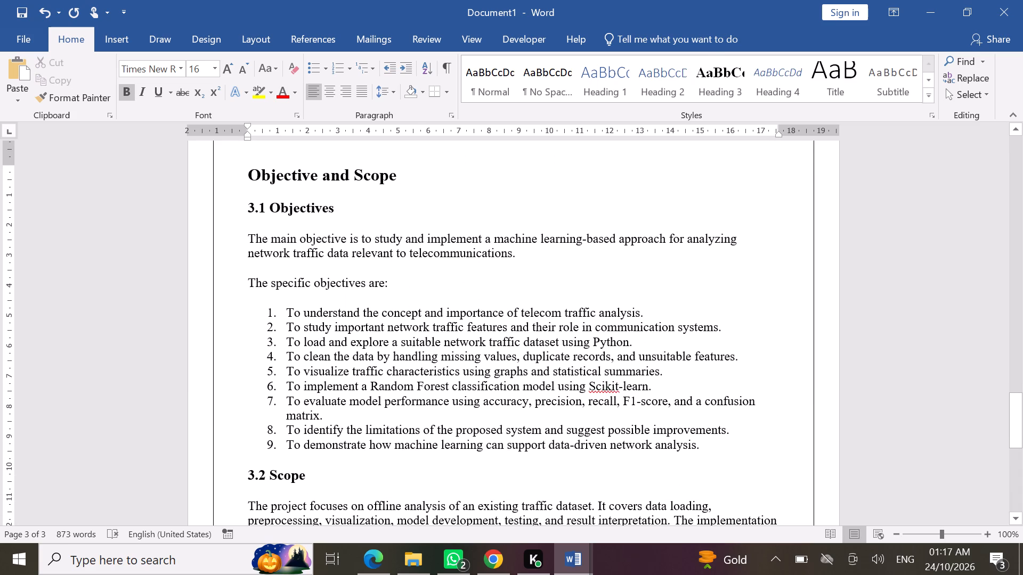
{"action": "left_click", "coordinate": [320, 167]}
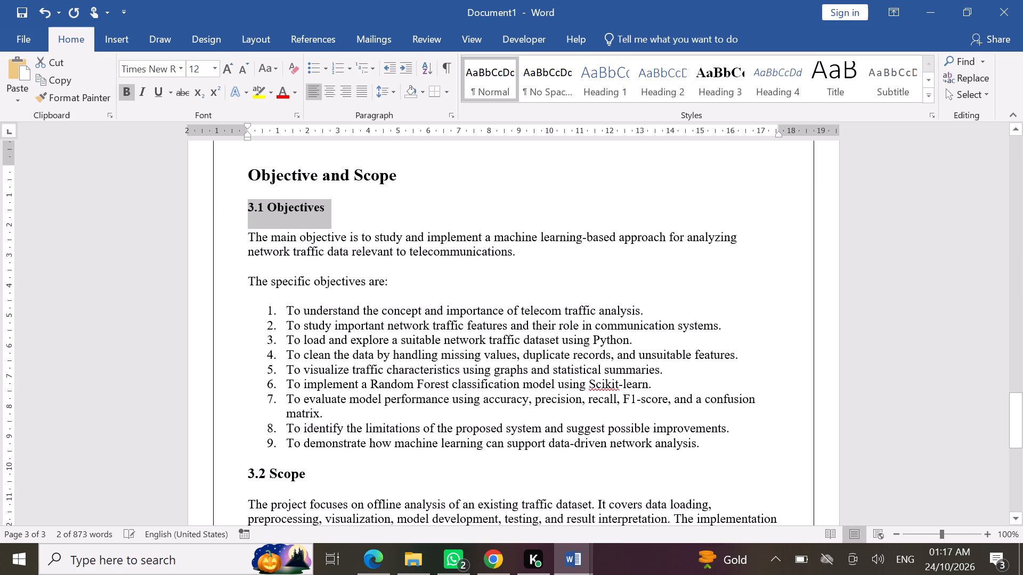
{"action": "left_click", "coordinate": [206, 480]}
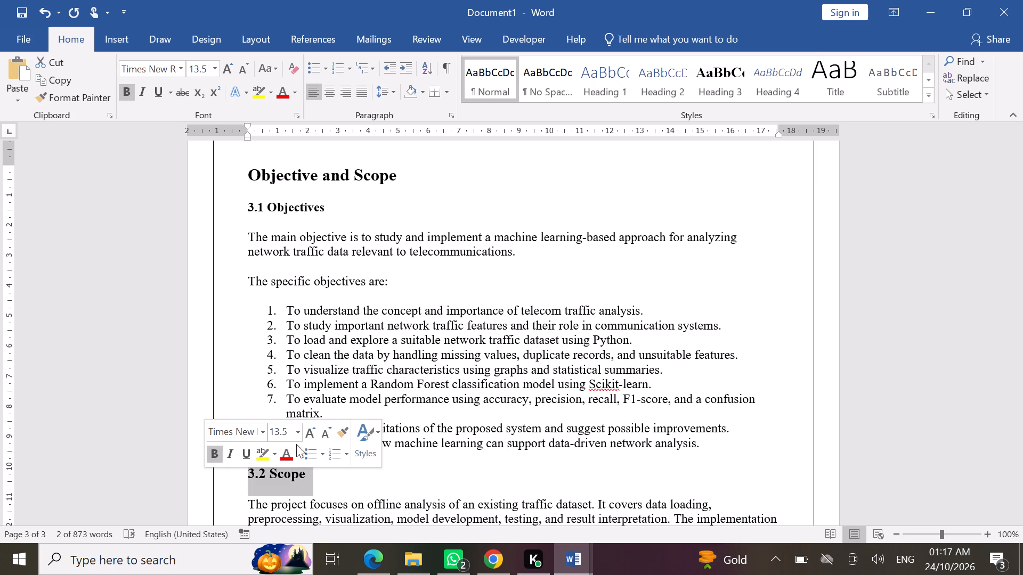
{"action": "left_click", "coordinate": [320, 436]}
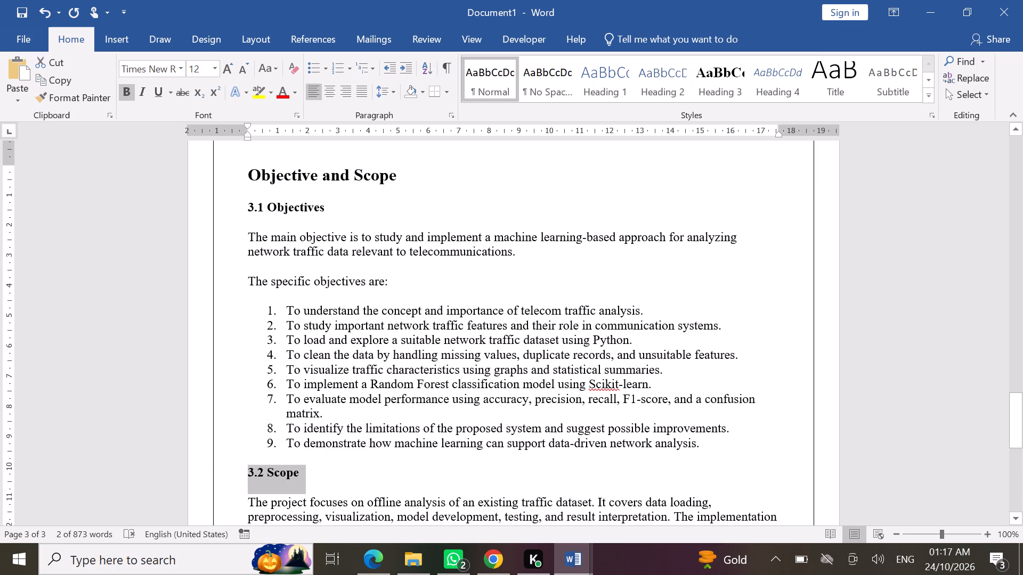
{"action": "left_click", "coordinate": [480, 454]}
Justify the two body paragraphs under "3.2 Scope".
{"action": "scroll", "coordinate": [480, 454], "scroll_direction": "down", "scroll_amount": 1}
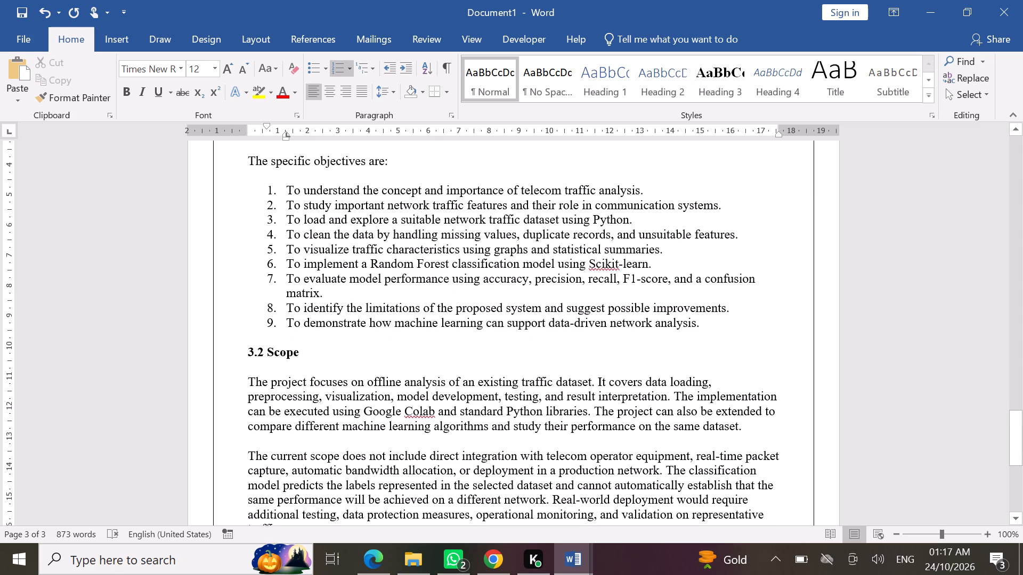
{"action": "scroll", "coordinate": [480, 454], "scroll_direction": "down", "scroll_amount": 1}
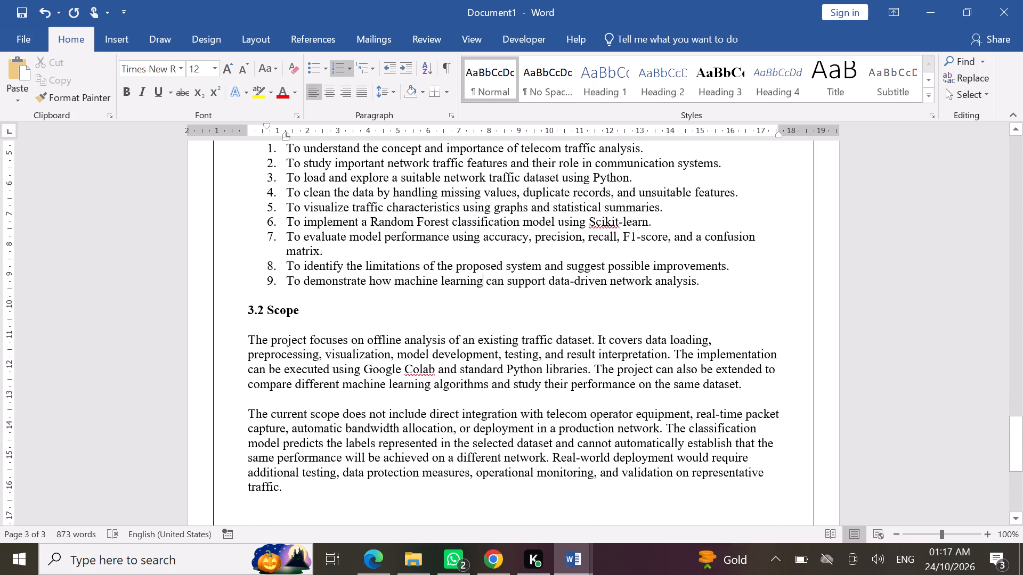
{"action": "left_click_drag", "start_coordinate": [199, 339], "coordinate": [221, 484]}
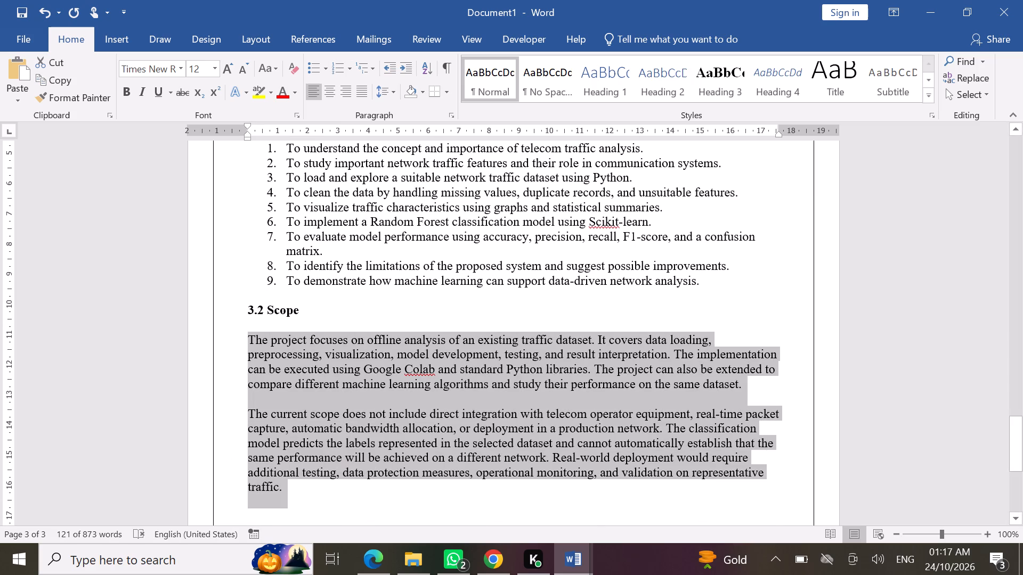
{"action": "left_click", "coordinate": [364, 95]}
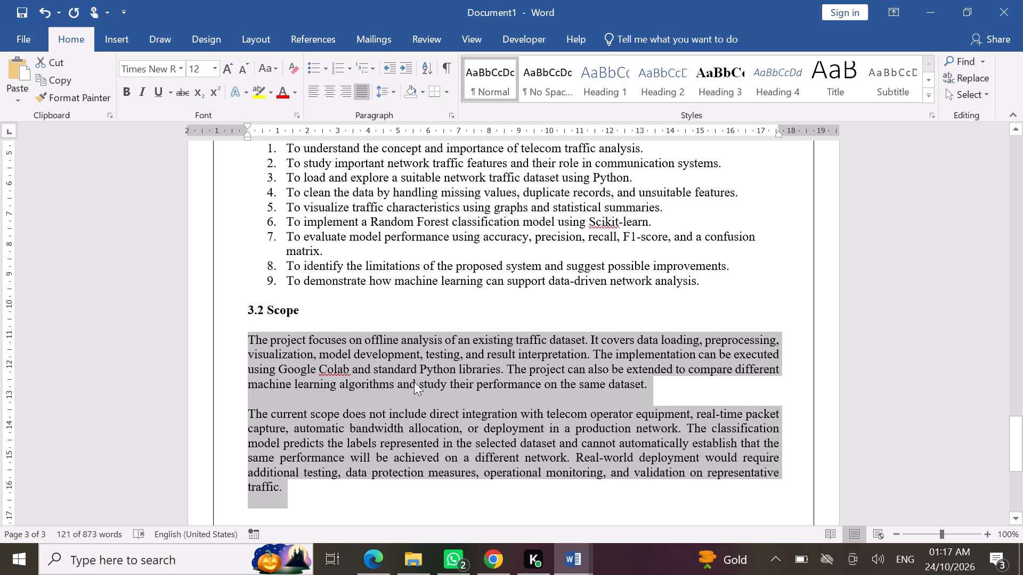
{"action": "left_click", "coordinate": [404, 497]}
Justify all the body paragraphs under the "Problem Statement" heading on page 2.
{"action": "scroll", "coordinate": [499, 285], "scroll_direction": "up", "scroll_amount": 3}
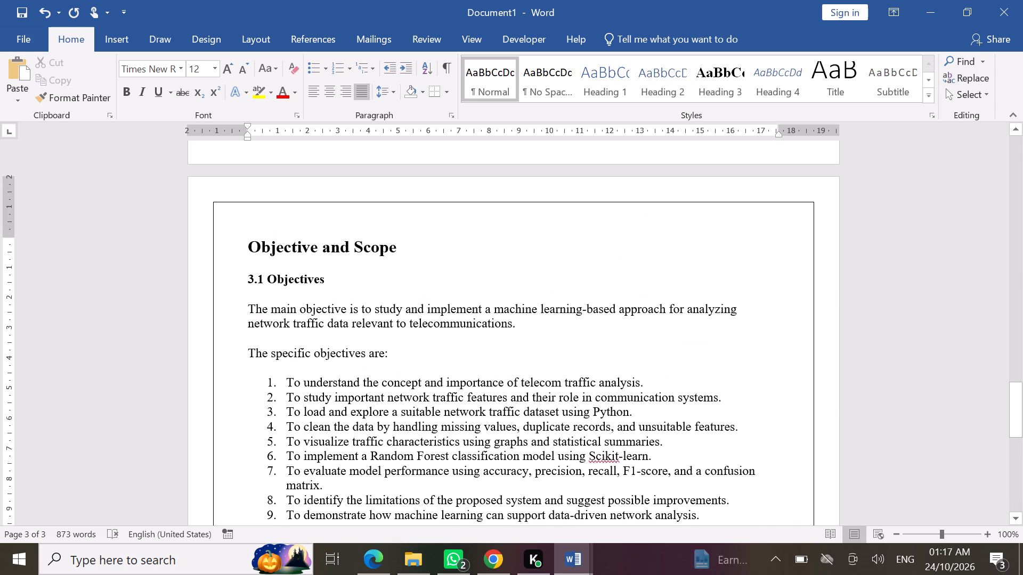
{"action": "scroll", "coordinate": [499, 285], "scroll_direction": "up", "scroll_amount": 7}
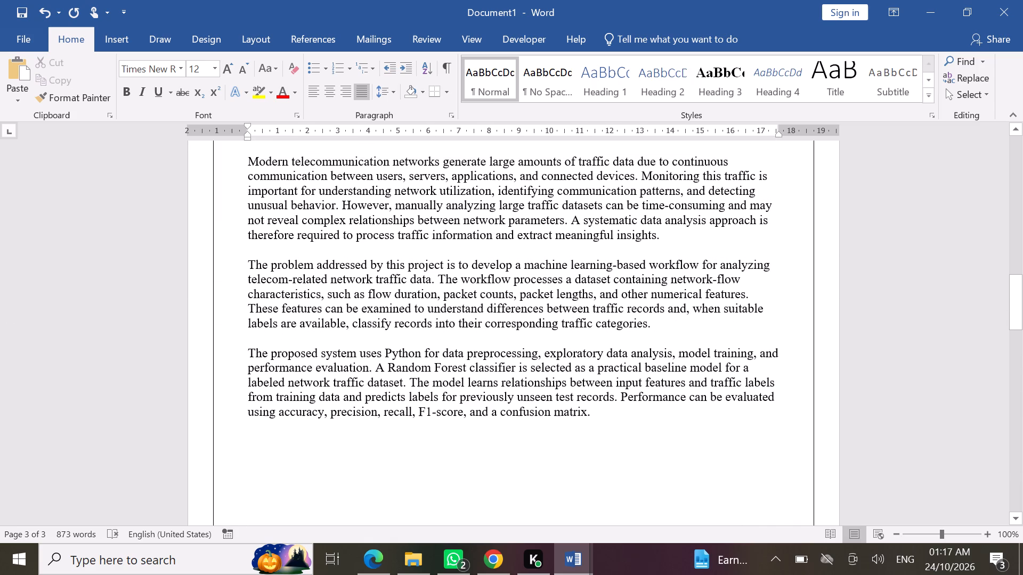
{"action": "scroll", "coordinate": [499, 285], "scroll_direction": "up", "scroll_amount": 1}
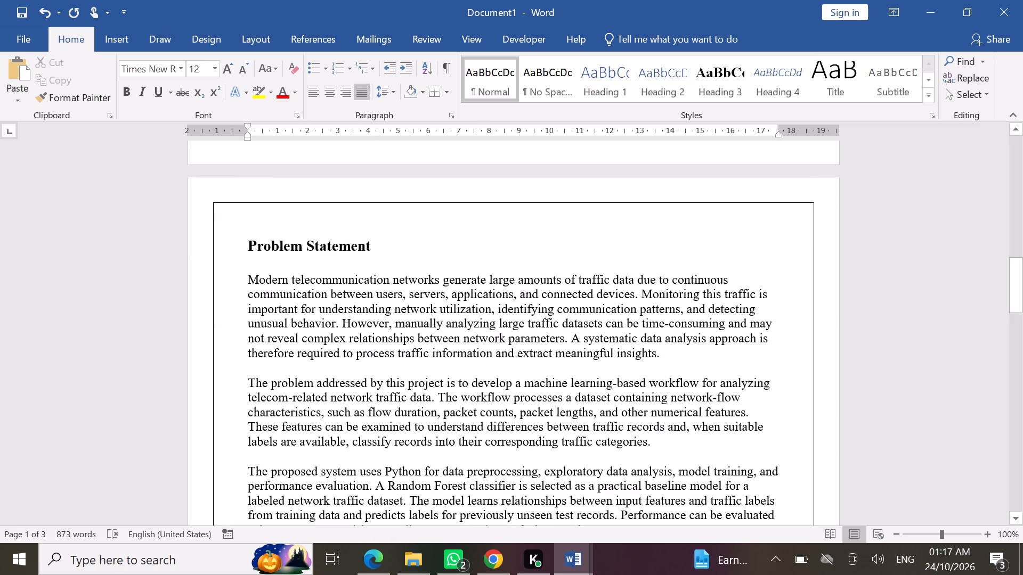
{"action": "left_click_drag", "start_coordinate": [198, 276], "coordinate": [242, 522]}
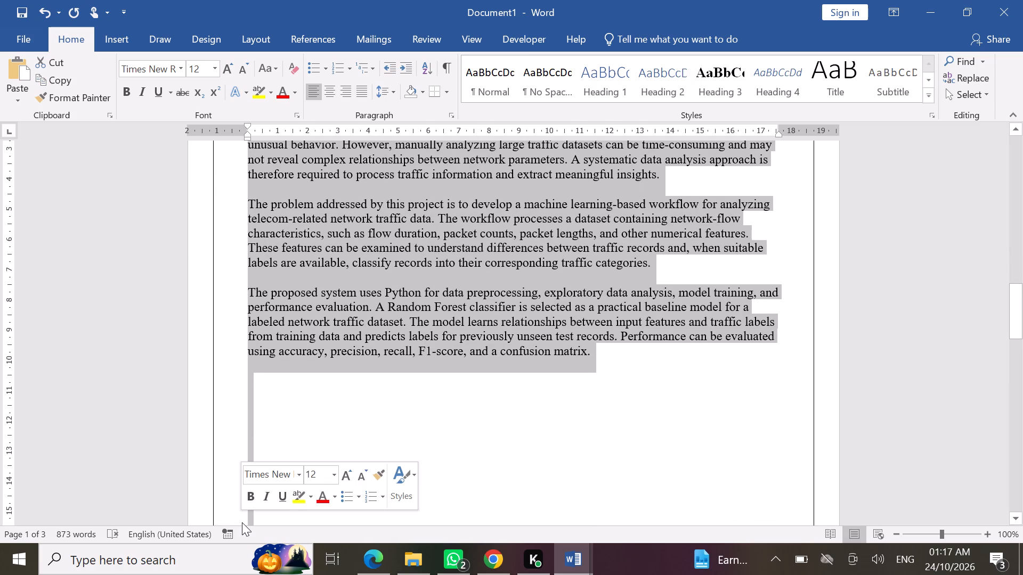
{"action": "left_click", "coordinate": [367, 96]}
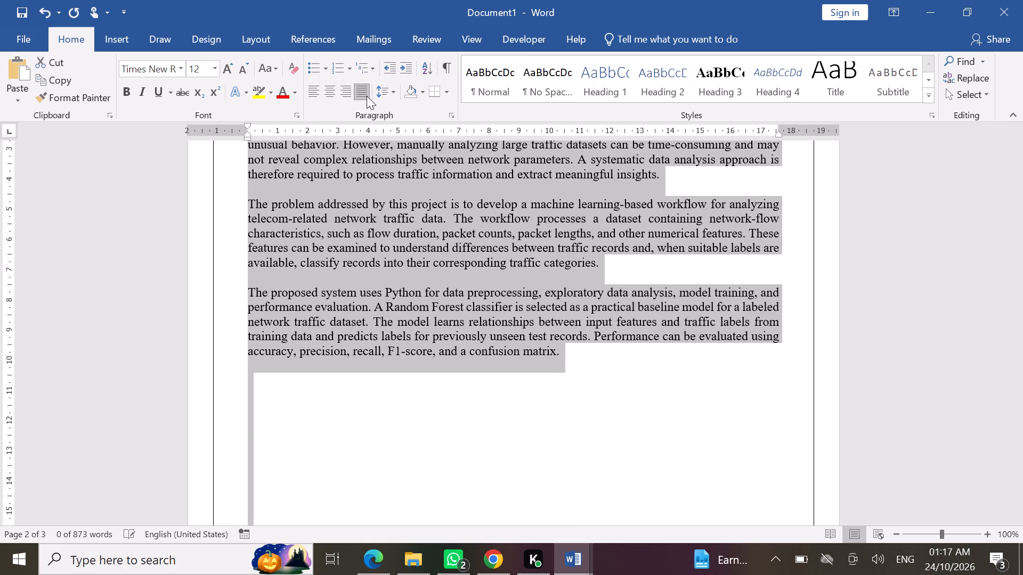
{"action": "left_click", "coordinate": [469, 428]}
Look over the layout of the Problem Statement and Objective and Scope pages through the end of the document.
{"action": "scroll", "coordinate": [469, 428], "scroll_direction": "up", "scroll_amount": 1}
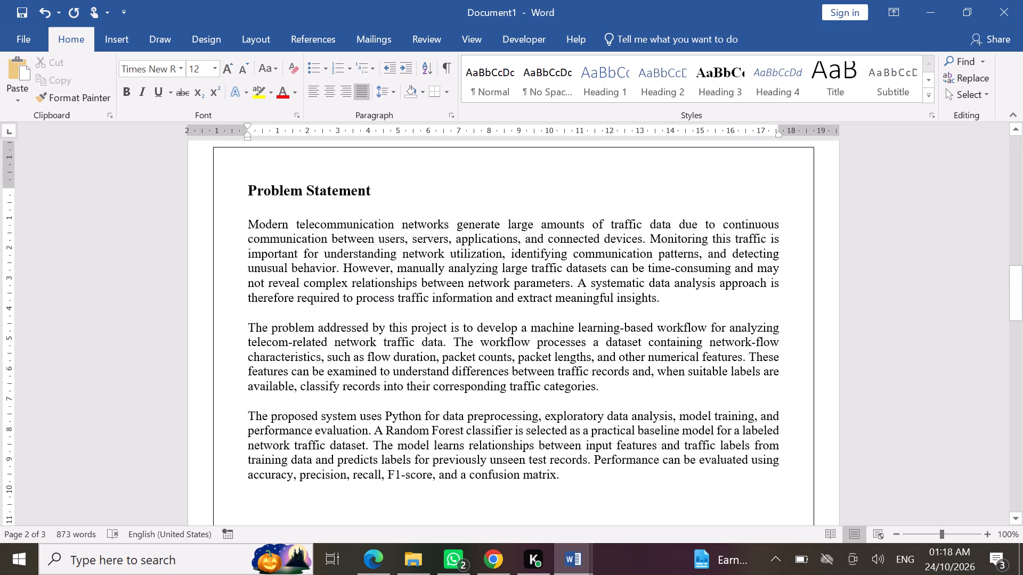
{"action": "scroll", "coordinate": [469, 428], "scroll_direction": "up", "scroll_amount": 1}
{"action": "scroll", "coordinate": [469, 428], "scroll_direction": "down", "scroll_amount": 6}
{"action": "scroll", "coordinate": [469, 428], "scroll_direction": "up", "scroll_amount": 1}
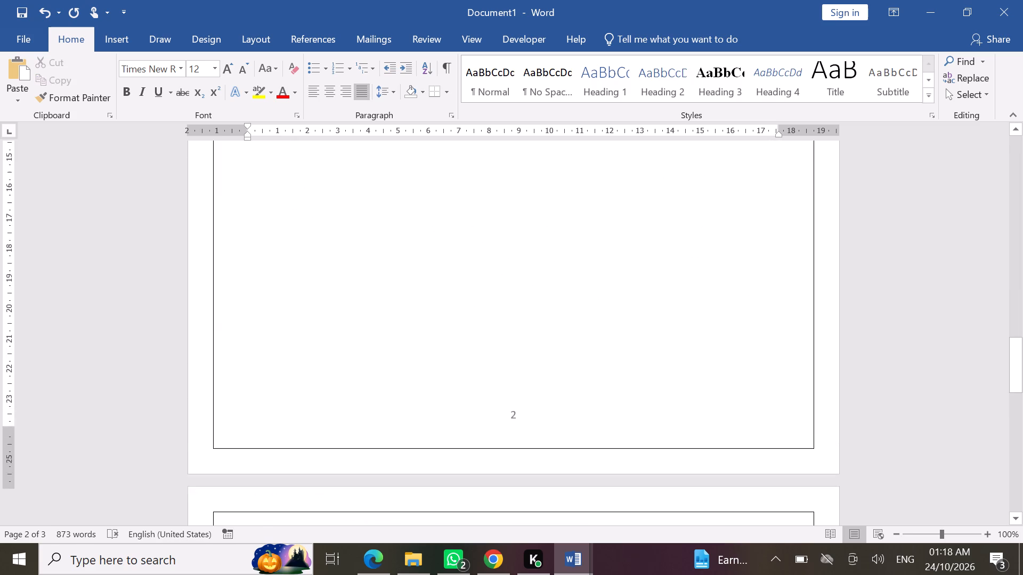
{"action": "scroll", "coordinate": [469, 428], "scroll_direction": "up", "scroll_amount": 1}
{"action": "scroll", "coordinate": [428, 366], "scroll_direction": "up", "scroll_amount": 3}
{"action": "scroll", "coordinate": [428, 366], "scroll_direction": "down", "scroll_amount": 3}
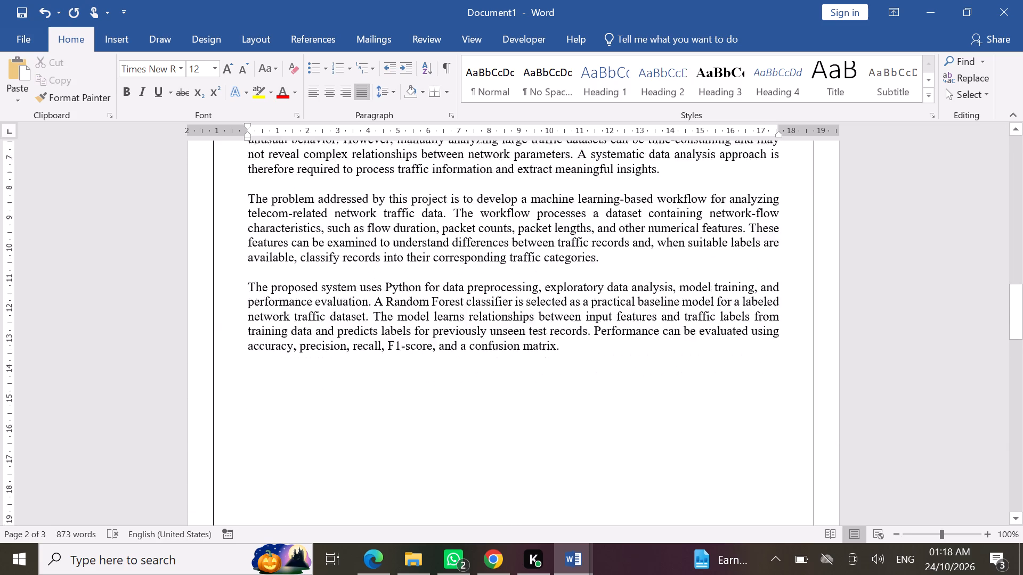
{"action": "scroll", "coordinate": [428, 366], "scroll_direction": "down", "scroll_amount": 8}
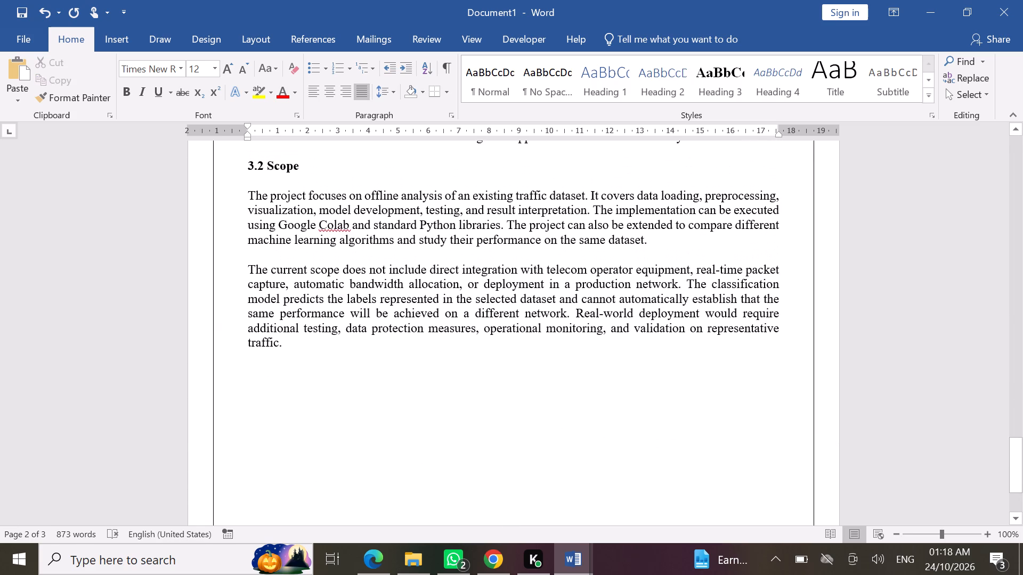
{"action": "scroll", "coordinate": [428, 366], "scroll_direction": "down", "scroll_amount": 1}
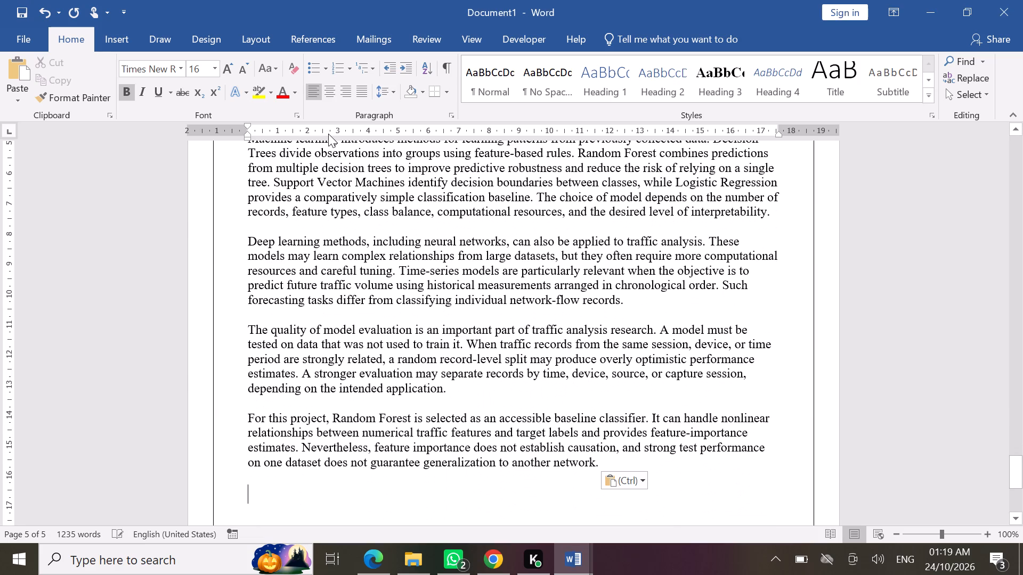
Locate section 6 in the ChatGPT report and copy its title, "DATASET AND DATA ACQUISITION", without the number for Document1.
{"action": "key", "text": "alt+Tab"}
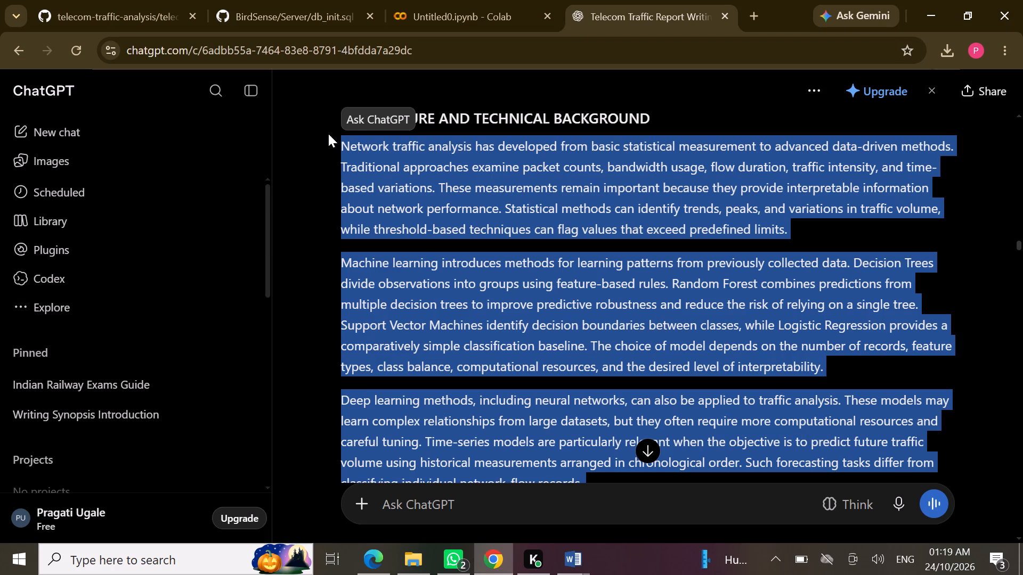
{"action": "left_click", "coordinate": [332, 292]}
{"action": "scroll", "coordinate": [332, 292], "scroll_direction": "down", "scroll_amount": 1}
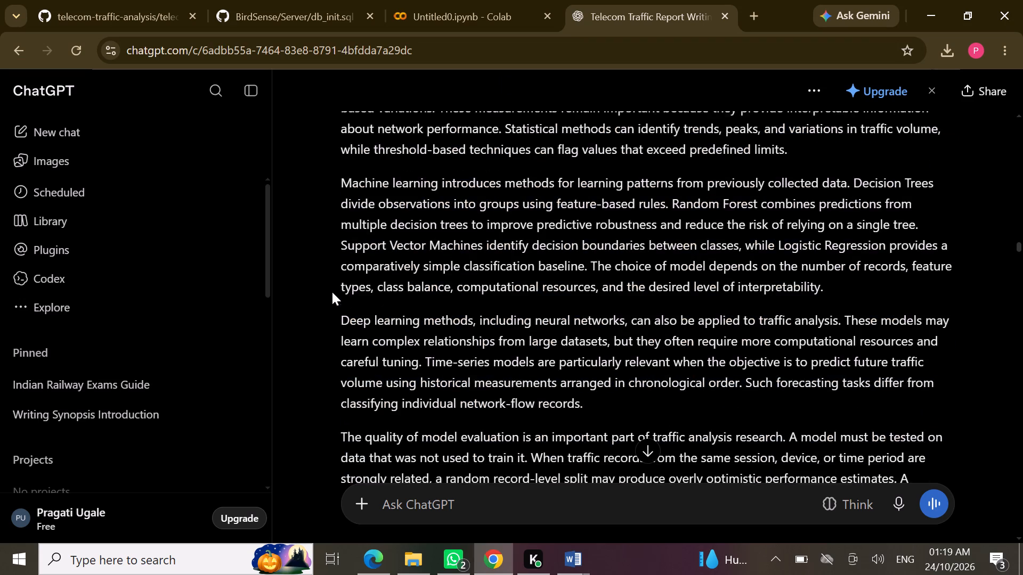
{"action": "scroll", "coordinate": [332, 292], "scroll_direction": "down", "scroll_amount": 2}
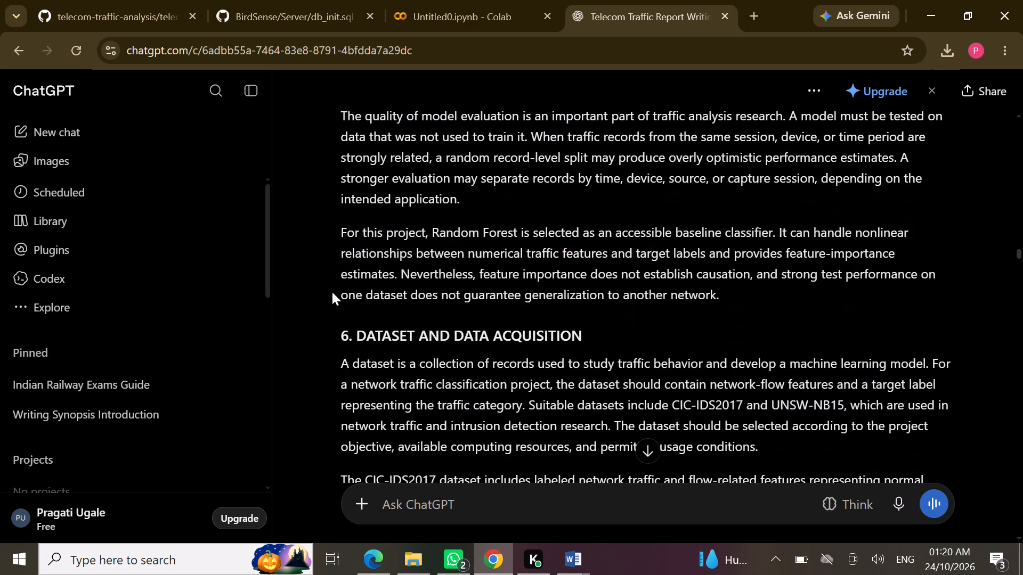
{"action": "scroll", "coordinate": [332, 292], "scroll_direction": "down", "scroll_amount": 1}
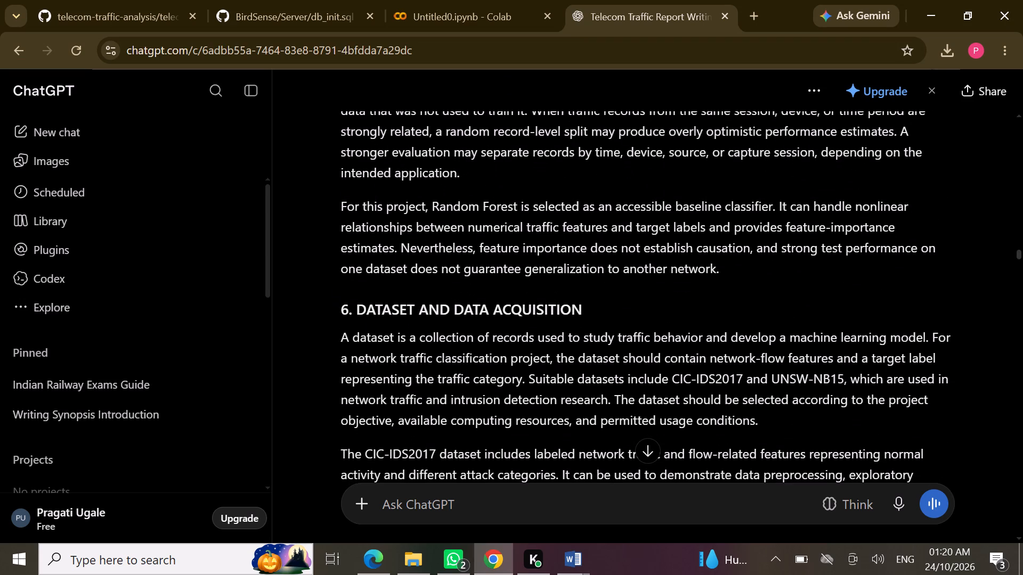
{"action": "left_click_drag", "start_coordinate": [358, 306], "coordinate": [618, 313]}
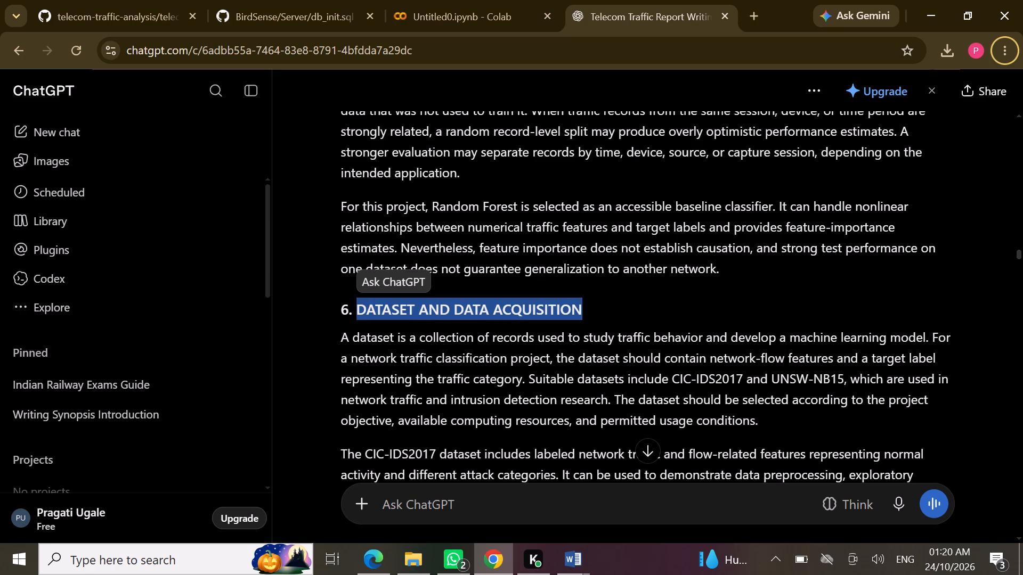
{"action": "key", "text": "ctrl+c"}
{"action": "key", "text": "alt+Tab"}
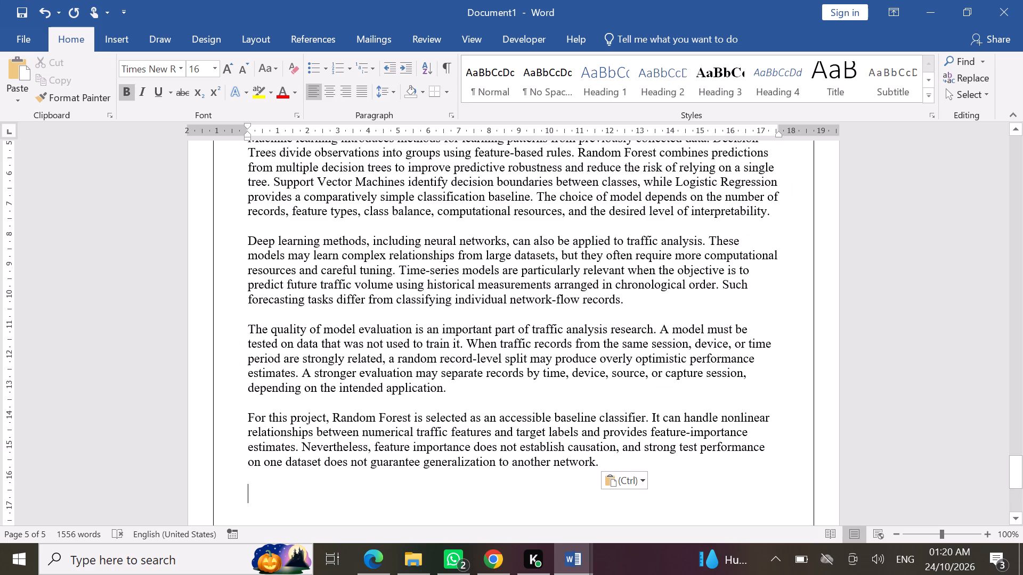
Add blank lines after the last Literature and Technical Background paragraph until the insertion point reaches the top of page 6.
{"action": "key", "text": "Return"}
{"action": "key", "text": "Return"}
{"action": "key", "text": "Return"}
{"action": "key", "text": "Return"}
{"action": "key", "text": "Return"}
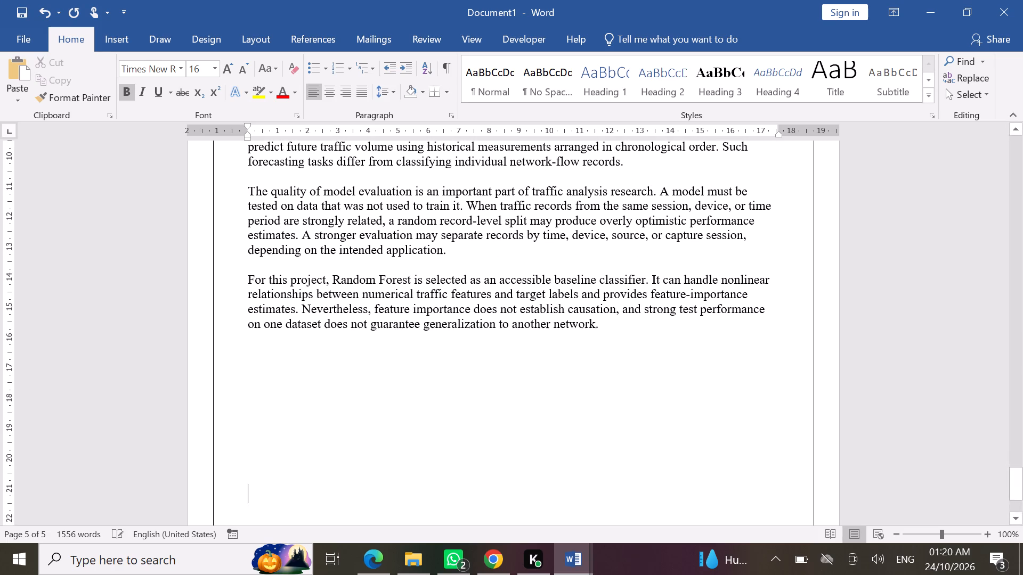
{"action": "key", "text": "Return"}
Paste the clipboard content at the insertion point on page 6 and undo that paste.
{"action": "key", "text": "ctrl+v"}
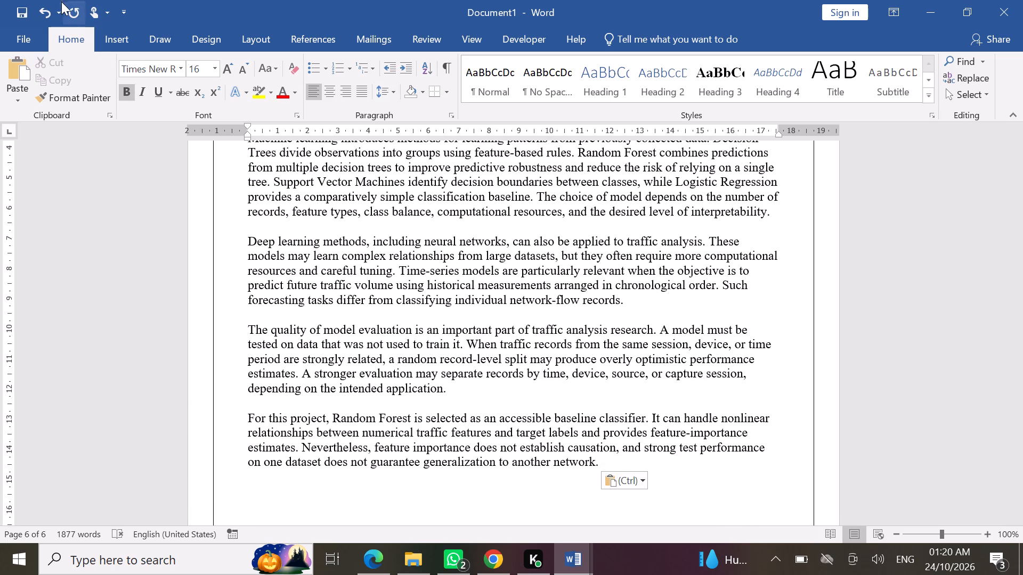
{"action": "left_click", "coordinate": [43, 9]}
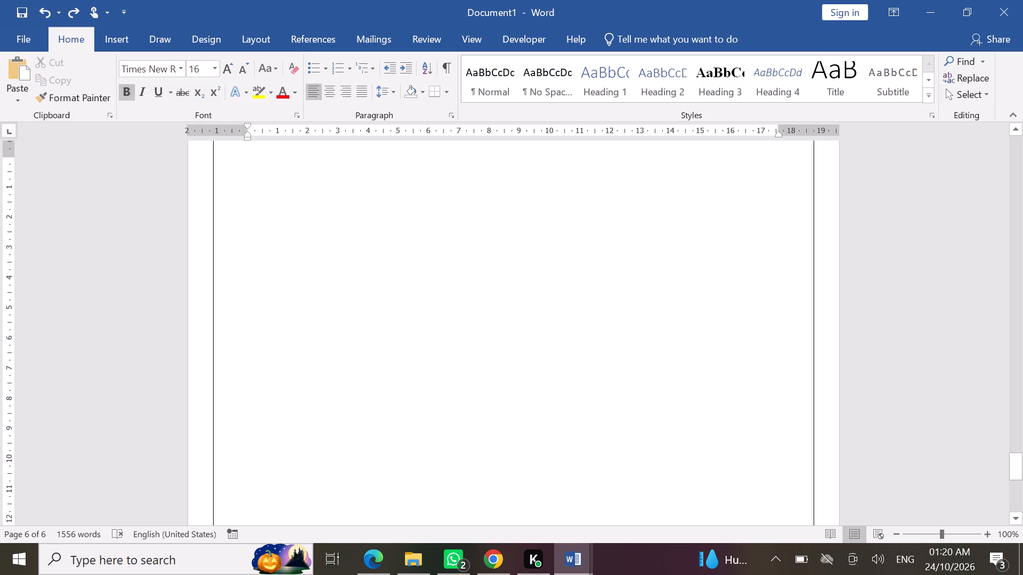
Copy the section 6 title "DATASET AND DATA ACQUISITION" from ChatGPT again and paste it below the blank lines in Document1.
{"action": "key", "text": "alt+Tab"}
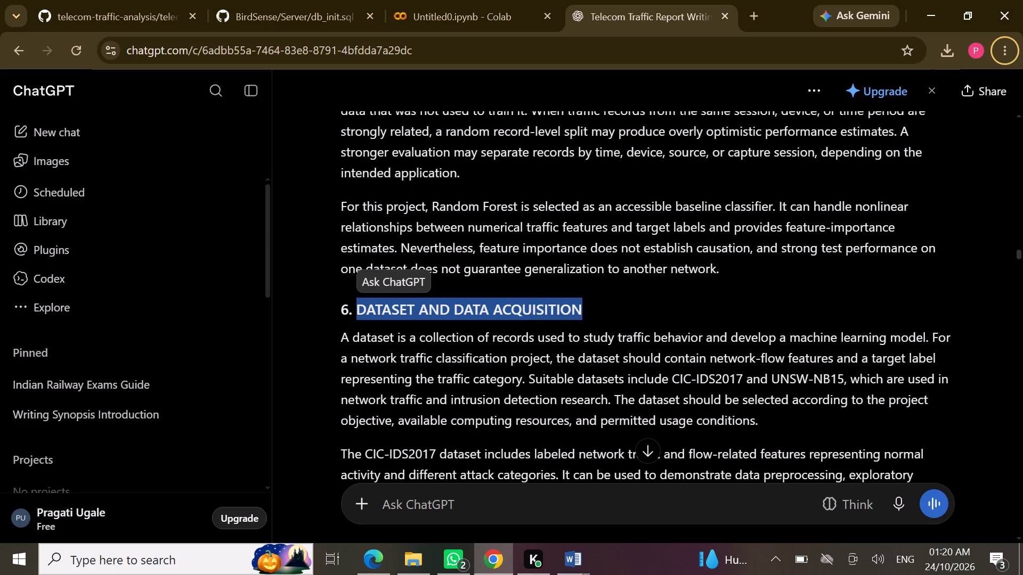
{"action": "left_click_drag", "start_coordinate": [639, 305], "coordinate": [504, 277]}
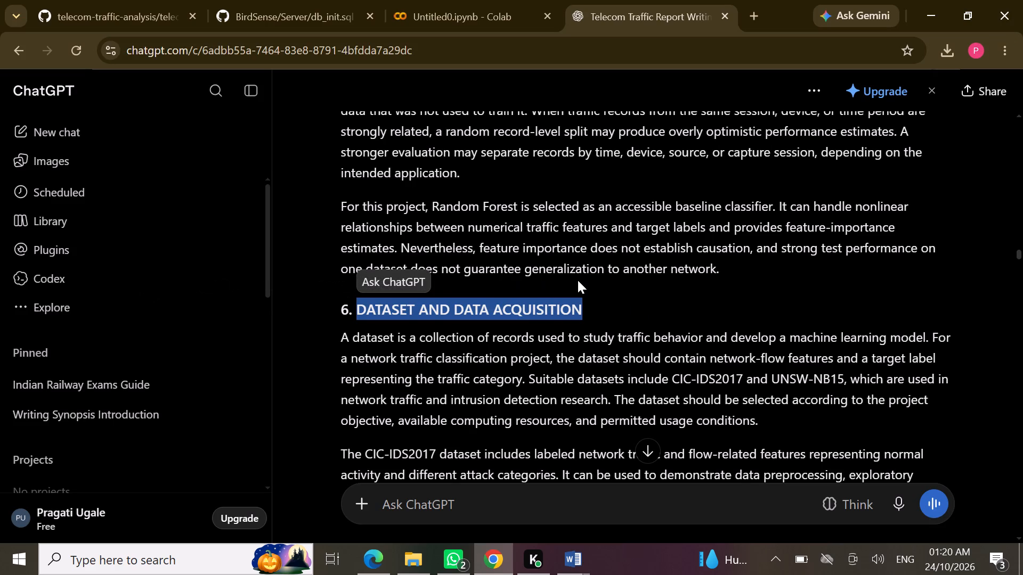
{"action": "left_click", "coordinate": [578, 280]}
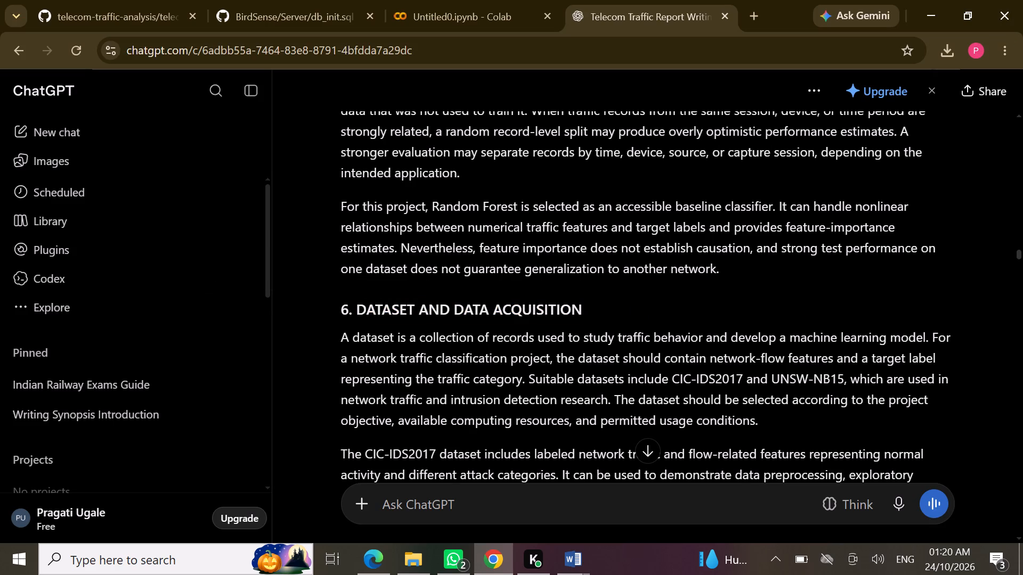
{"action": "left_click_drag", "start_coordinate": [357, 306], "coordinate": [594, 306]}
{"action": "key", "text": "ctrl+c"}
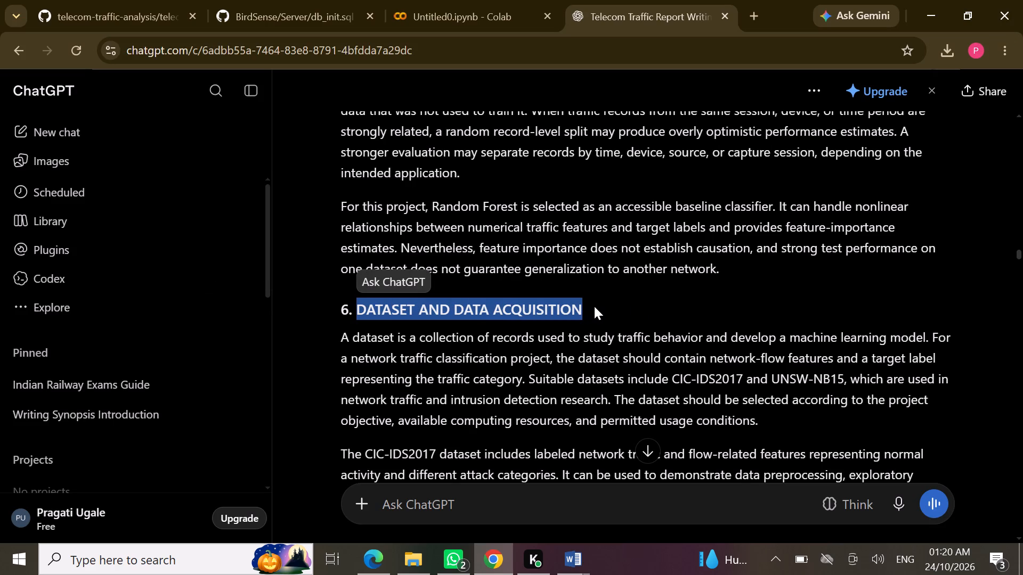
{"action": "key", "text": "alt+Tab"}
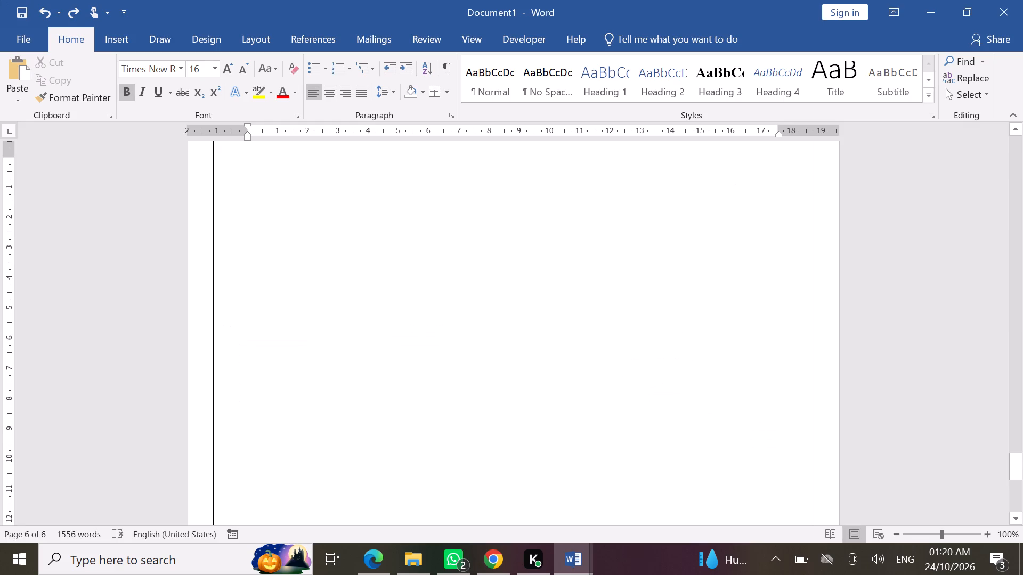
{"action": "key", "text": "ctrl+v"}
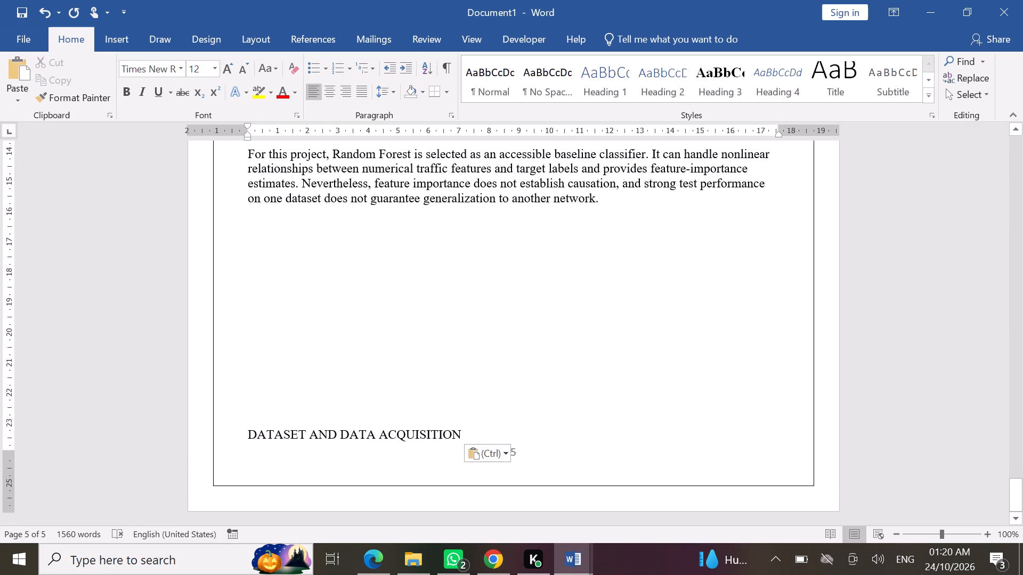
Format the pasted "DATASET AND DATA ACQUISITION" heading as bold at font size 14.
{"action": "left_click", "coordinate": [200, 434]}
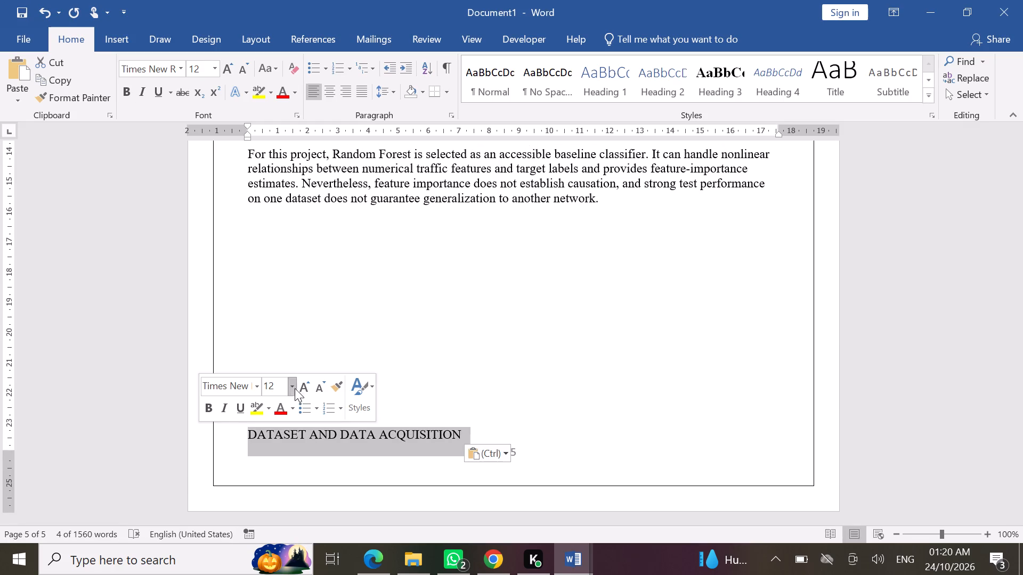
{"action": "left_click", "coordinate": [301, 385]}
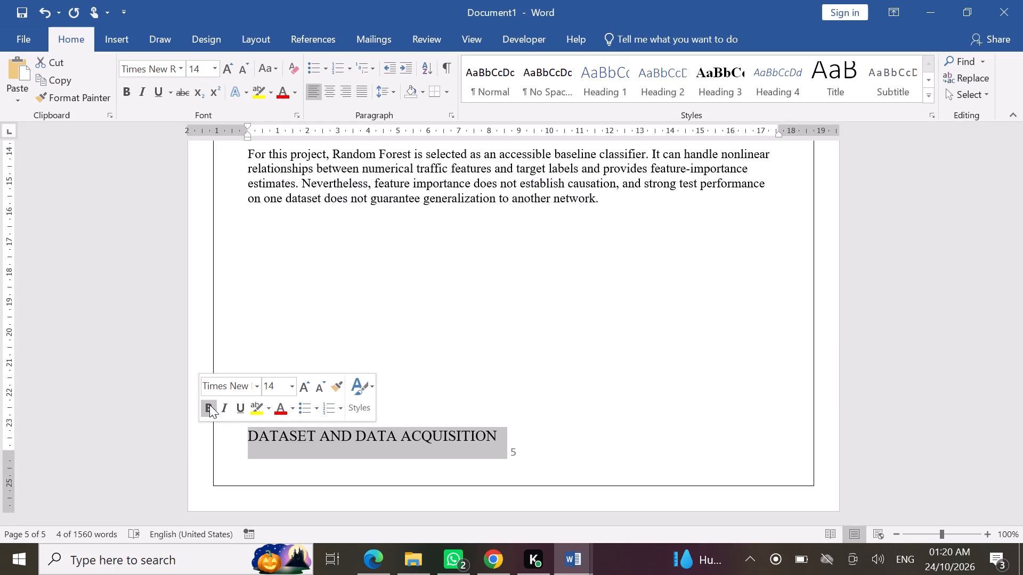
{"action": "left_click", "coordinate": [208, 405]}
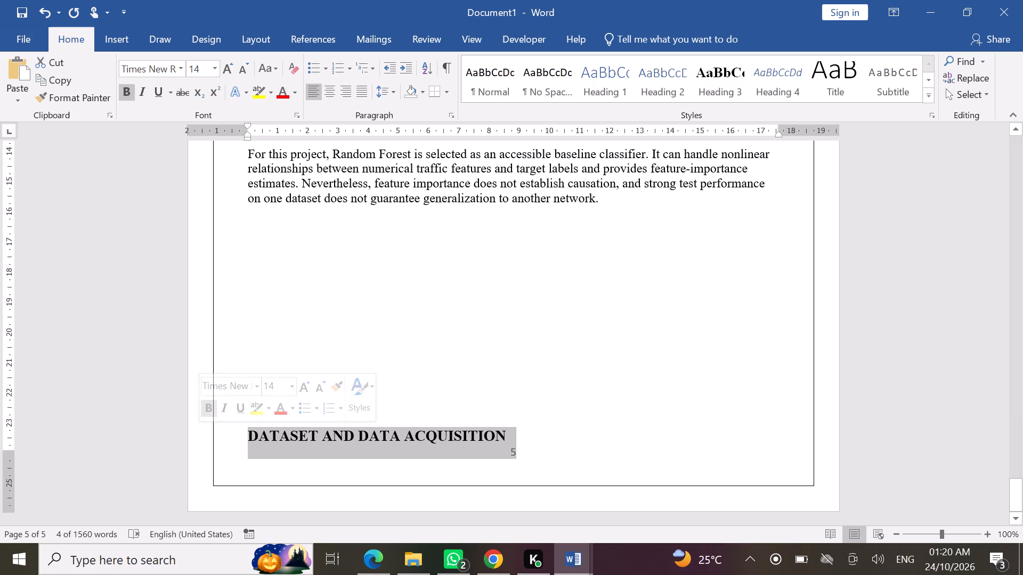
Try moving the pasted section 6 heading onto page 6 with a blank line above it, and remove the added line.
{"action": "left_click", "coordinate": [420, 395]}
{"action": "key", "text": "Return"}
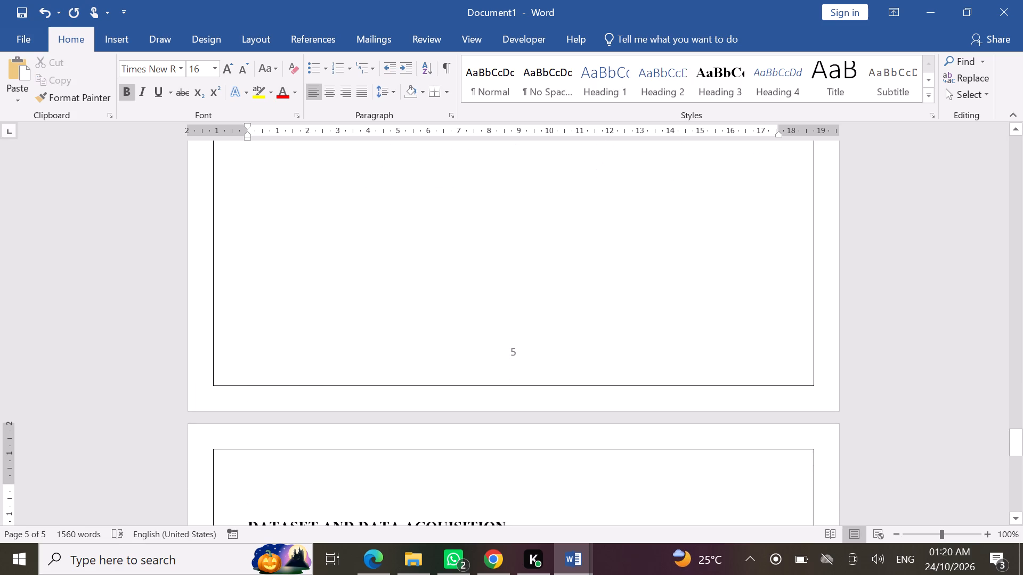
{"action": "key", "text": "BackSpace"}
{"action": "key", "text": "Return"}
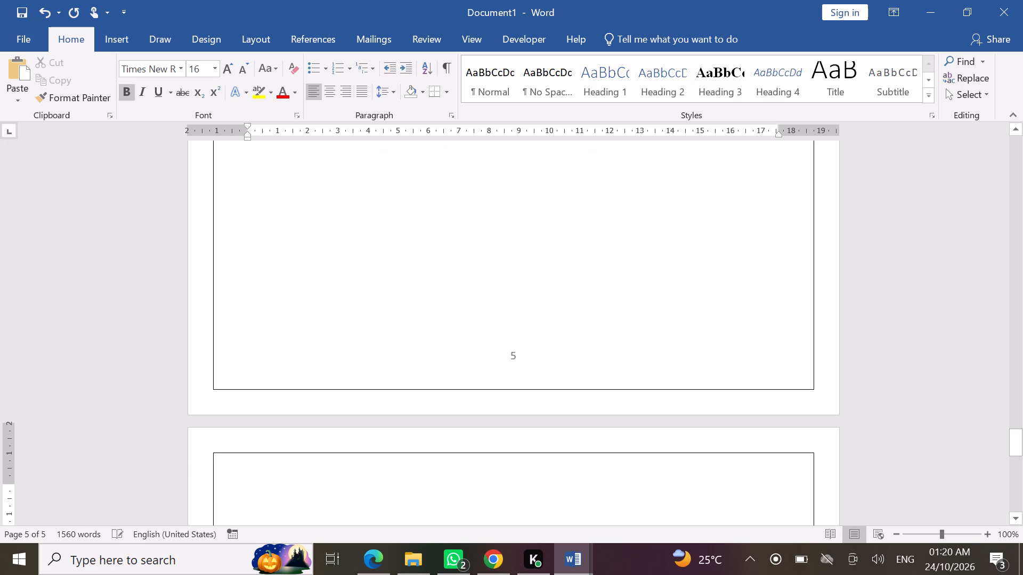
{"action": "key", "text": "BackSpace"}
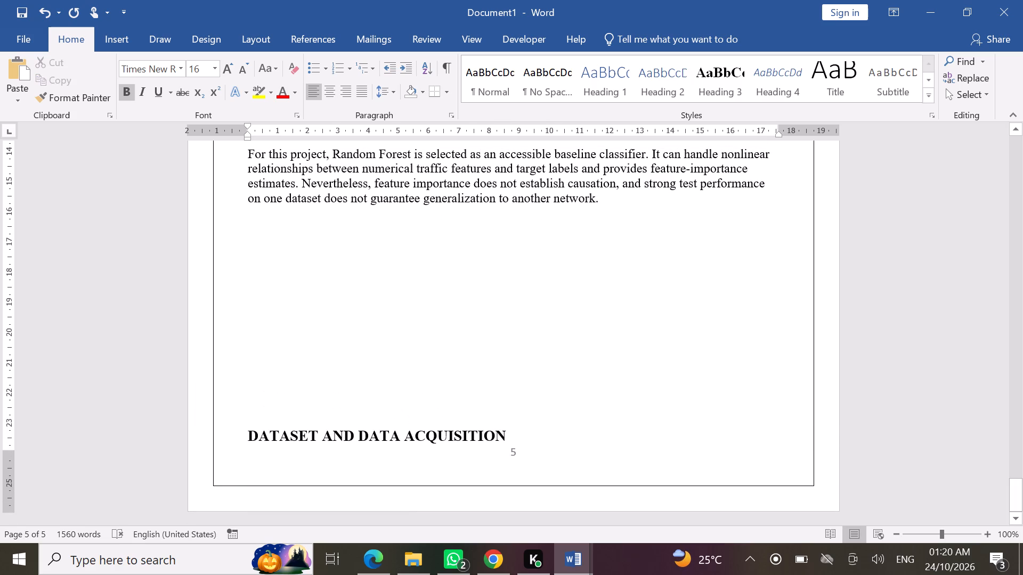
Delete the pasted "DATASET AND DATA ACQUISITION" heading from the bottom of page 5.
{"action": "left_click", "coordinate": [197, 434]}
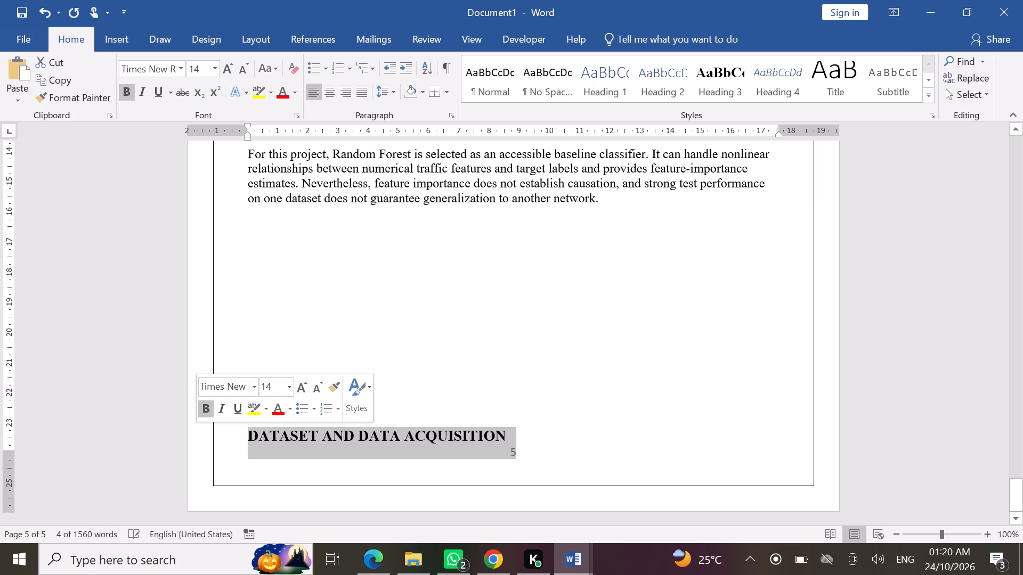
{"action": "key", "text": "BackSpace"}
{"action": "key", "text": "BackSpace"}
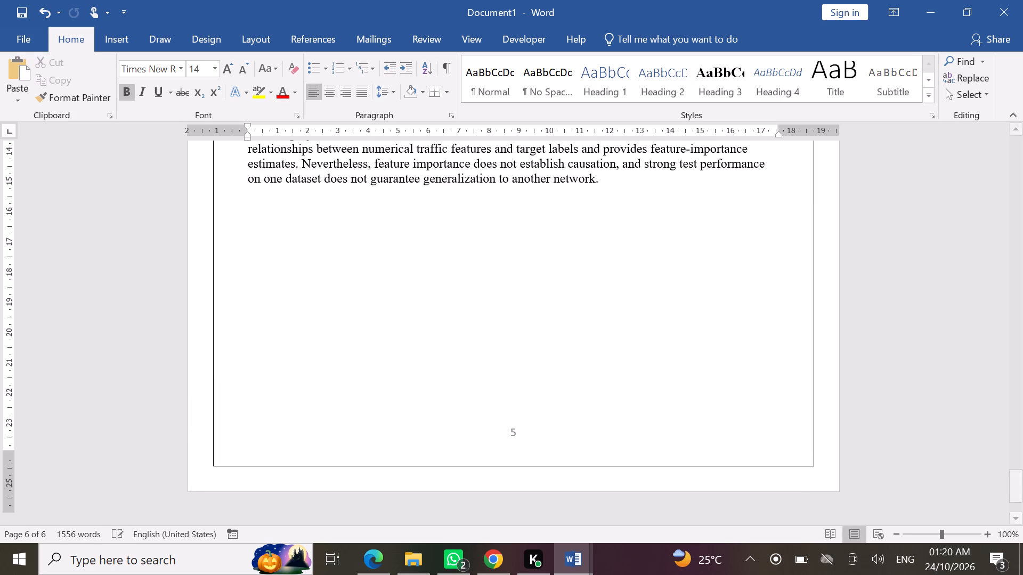
Write the section 6 heading "Dataset and Data acquisition" at the top of page 6 in Document1, checking the wording against ChatGPT.
{"action": "key", "text": "Return"}
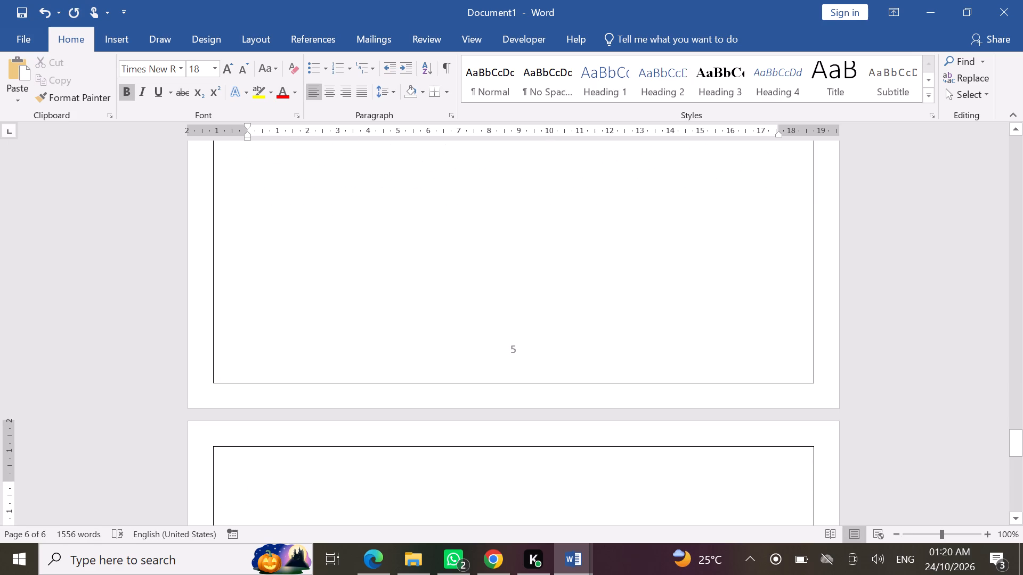
{"action": "left_click", "coordinate": [504, 560]}
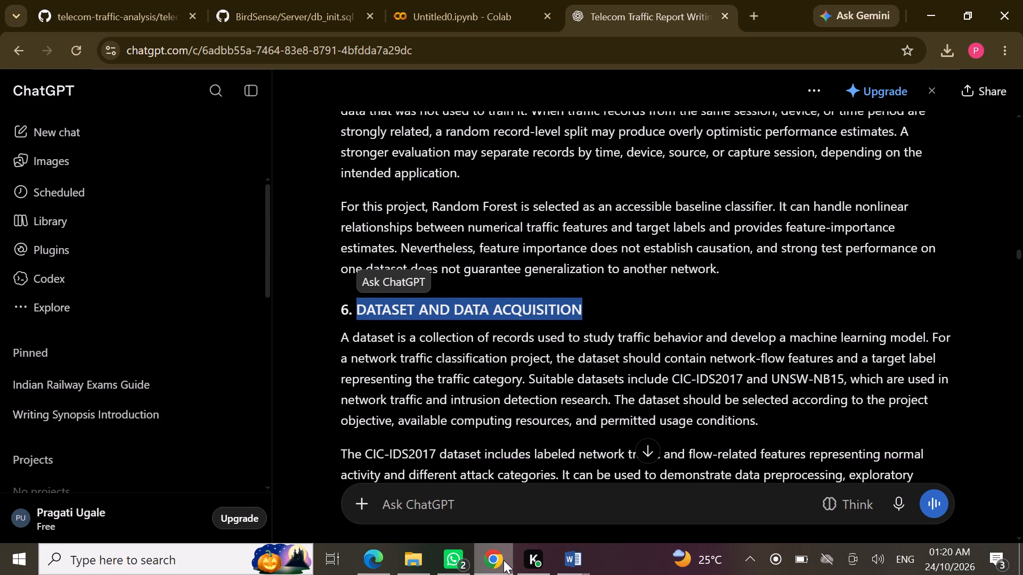
{"action": "left_click", "coordinate": [577, 555]}
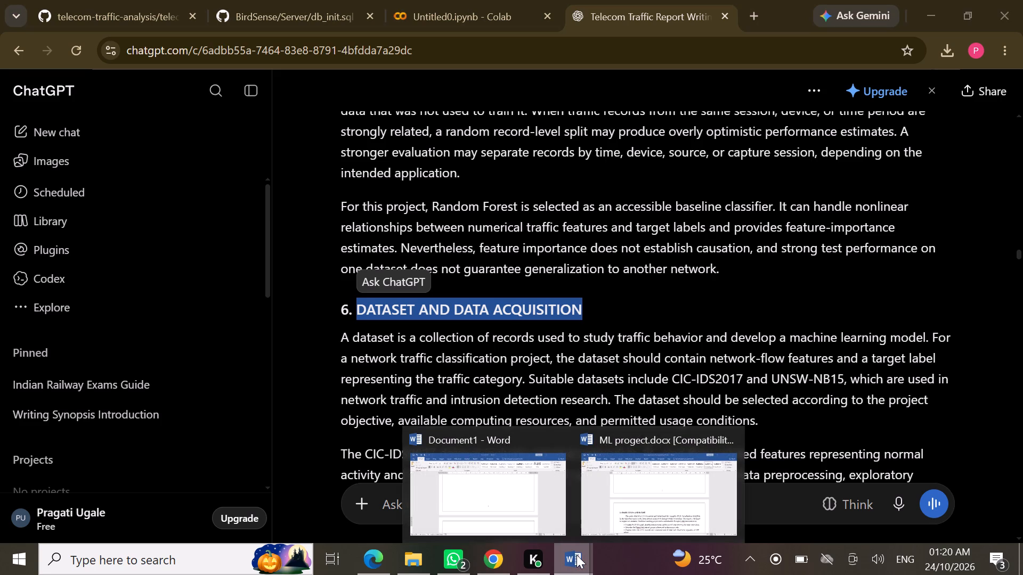
{"action": "left_click_drag", "start_coordinate": [577, 555], "coordinate": [551, 533]}
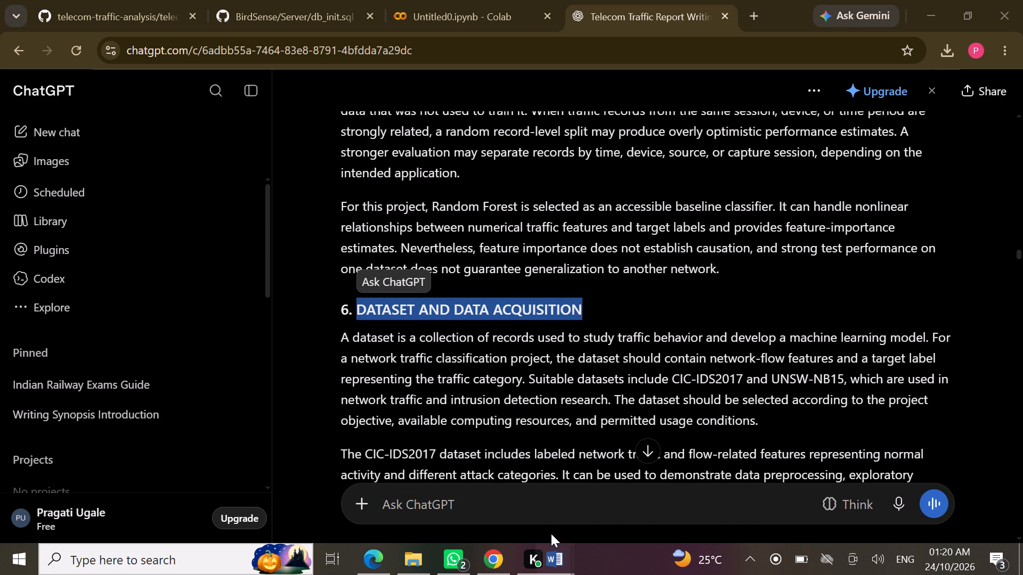
{"action": "left_click_drag", "start_coordinate": [551, 533], "coordinate": [559, 552]}
{"action": "left_click", "coordinate": [559, 552]}
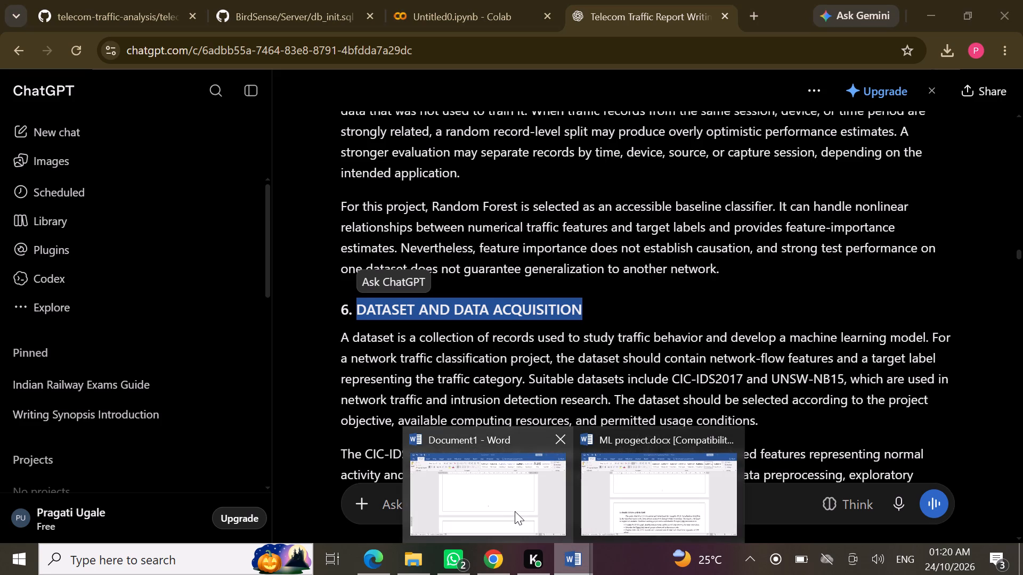
{"action": "left_click", "coordinate": [515, 511]}
{"action": "type", "text": "Datase"}
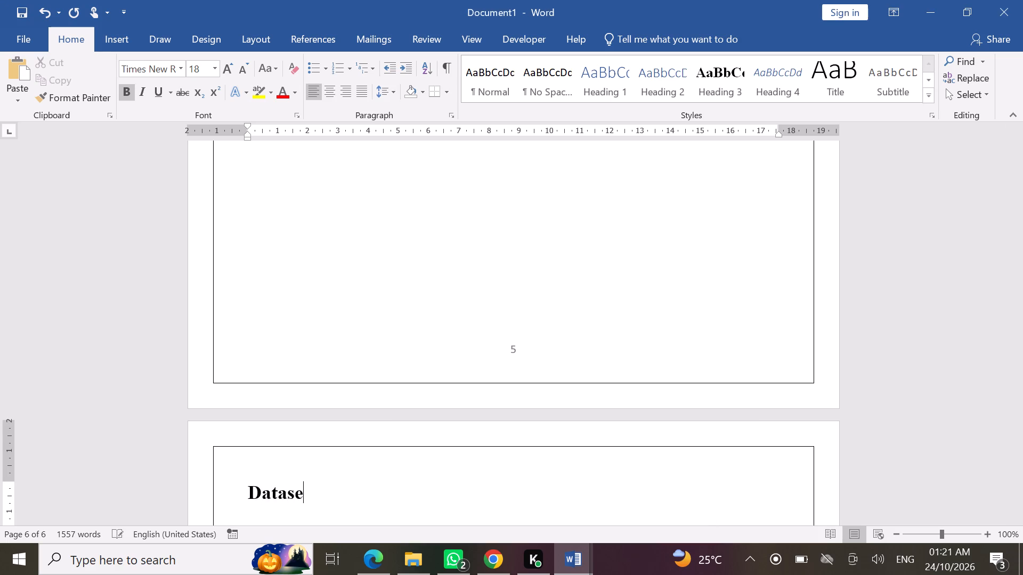
{"action": "type", "text": "t and"}
{"action": "key", "text": "space"}
{"action": "type", "text": "Data"}
{"action": "key", "text": "n"}
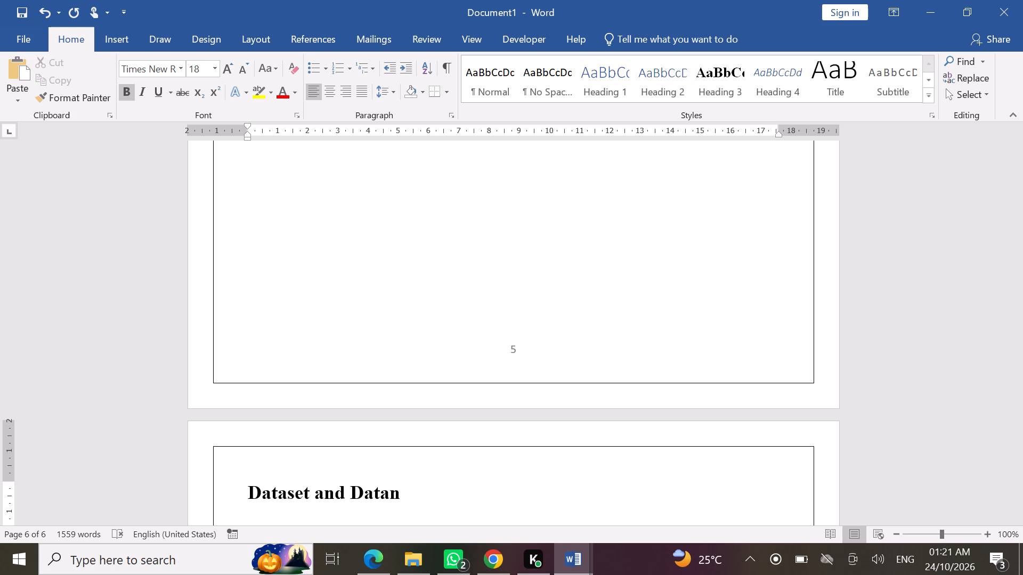
{"action": "key", "text": "BackSpace"}
{"action": "key", "text": "space"}
{"action": "key", "text": "Tab"}
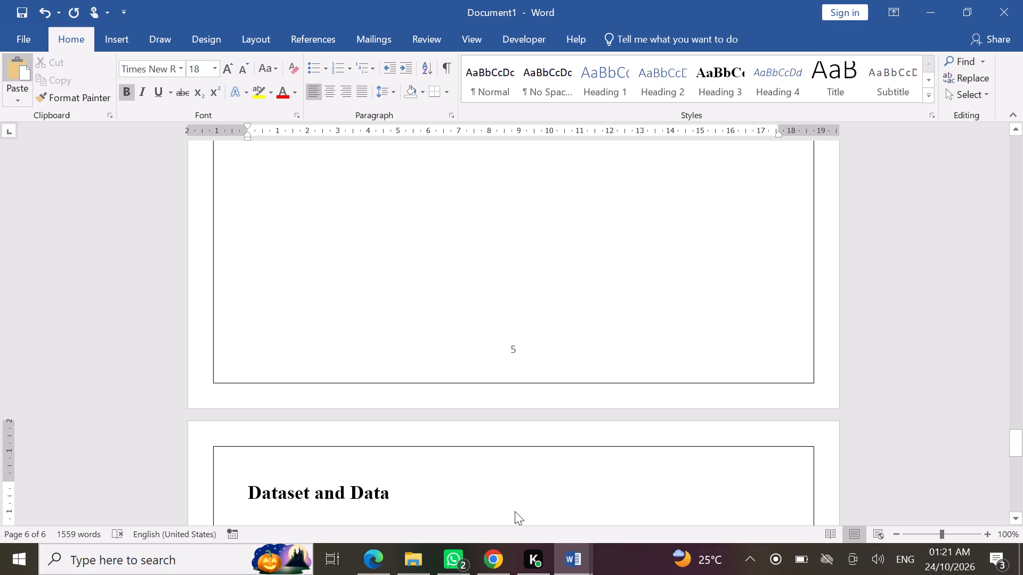
{"action": "key", "text": "alt+Tab"}
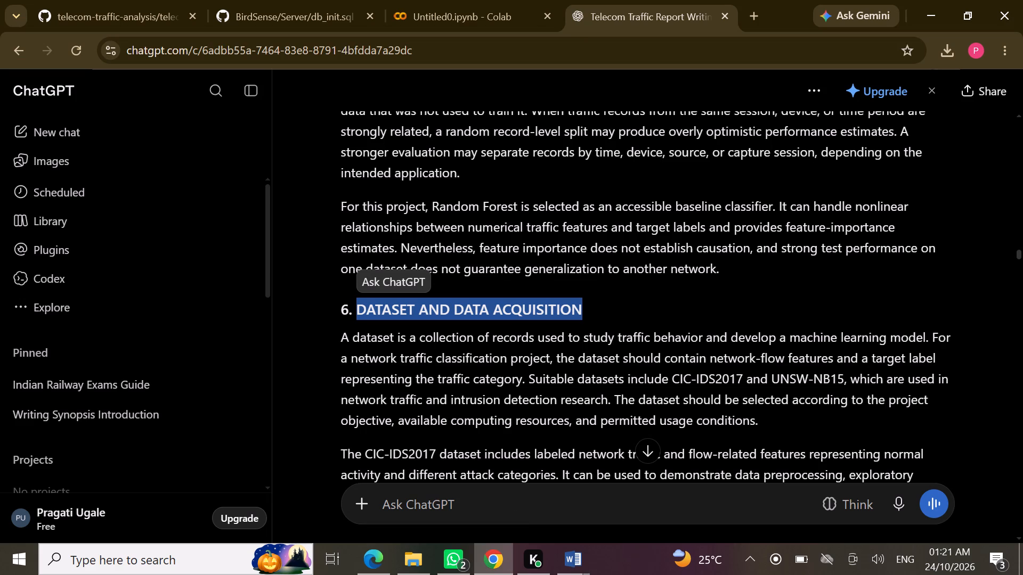
{"action": "key", "text": "alt+Tab"}
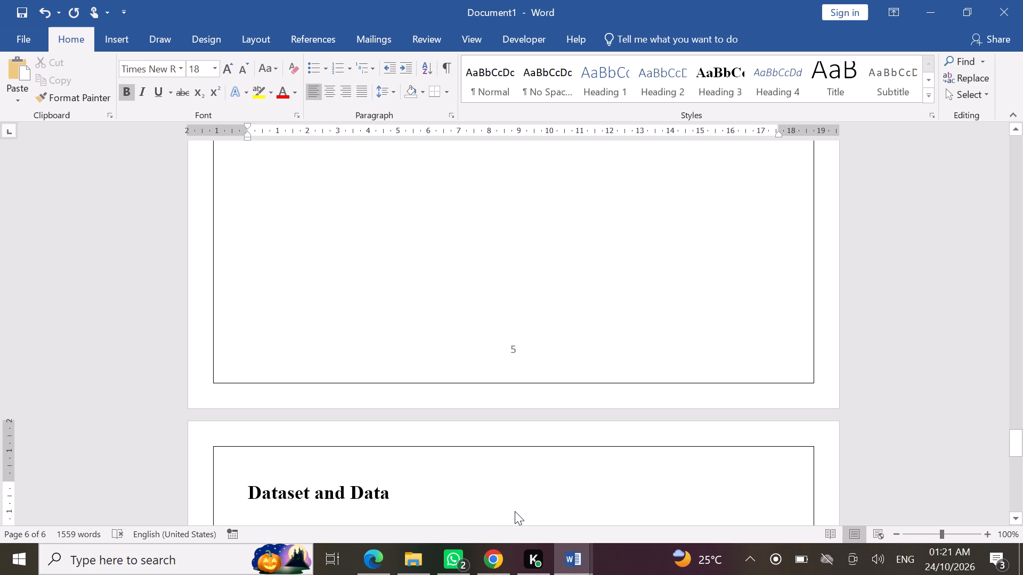
{"action": "type", "text": "acqu"}
{"action": "key", "text": "BackSpace"}
{"action": "key", "text": "i"}
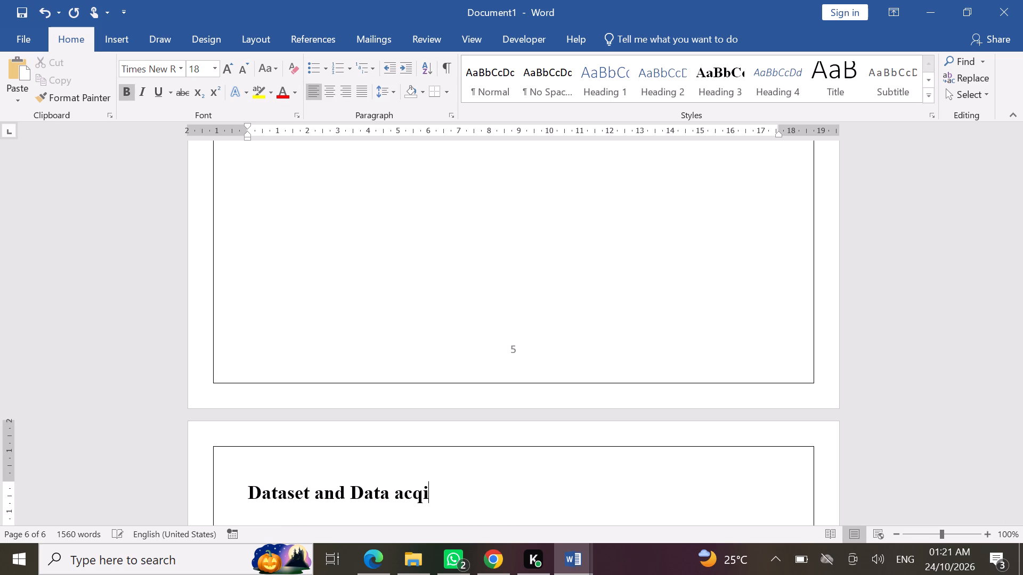
{"action": "key", "text": "Tab"}
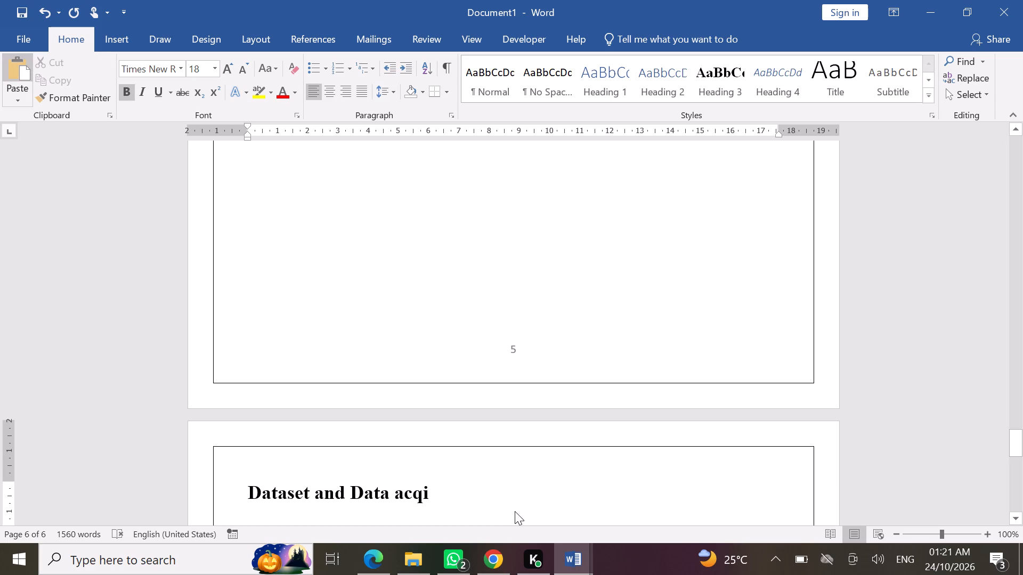
{"action": "key", "text": "alt+Tab"}
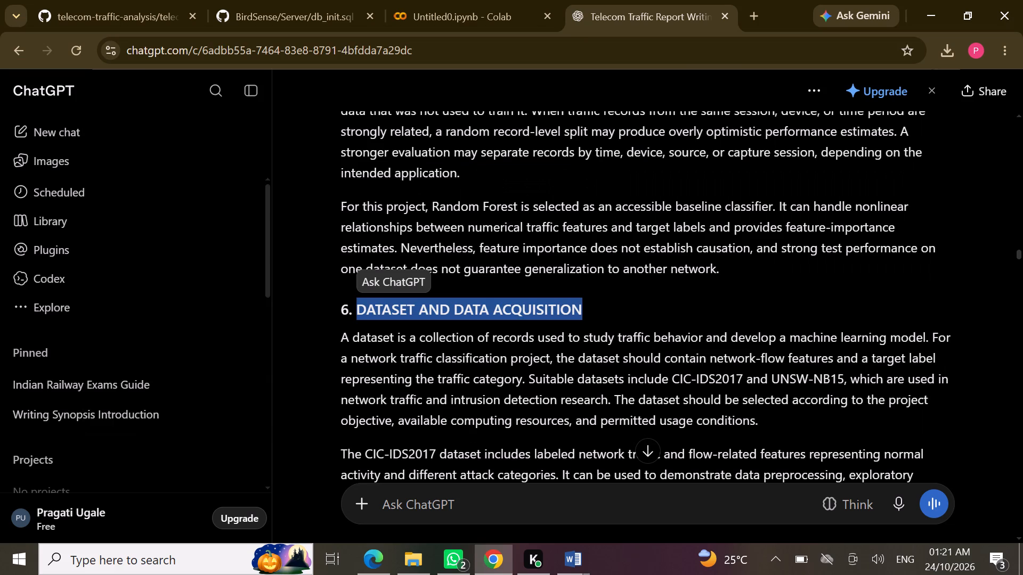
{"action": "key", "text": "alt+Tab"}
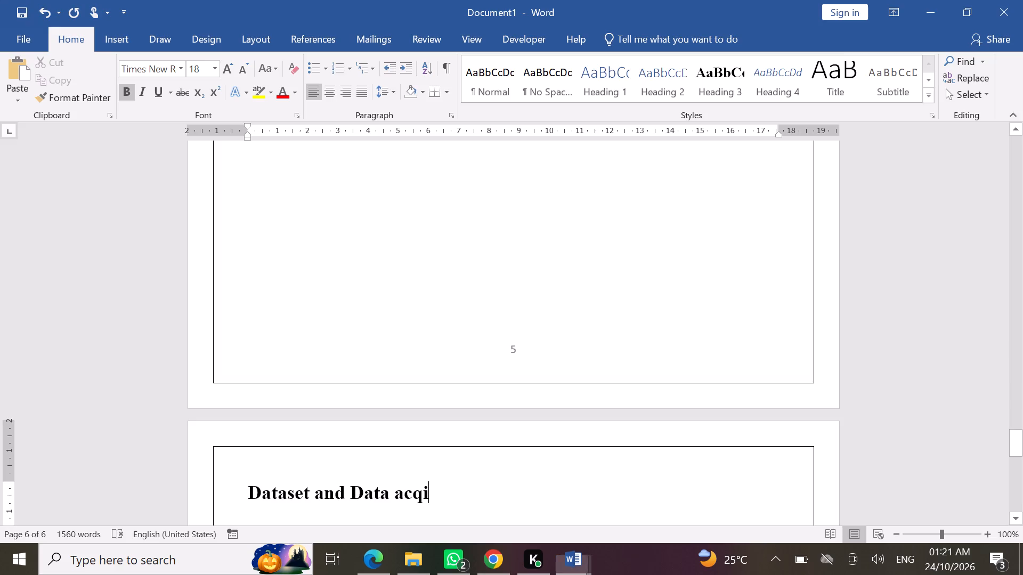
{"action": "key", "text": "Left"}
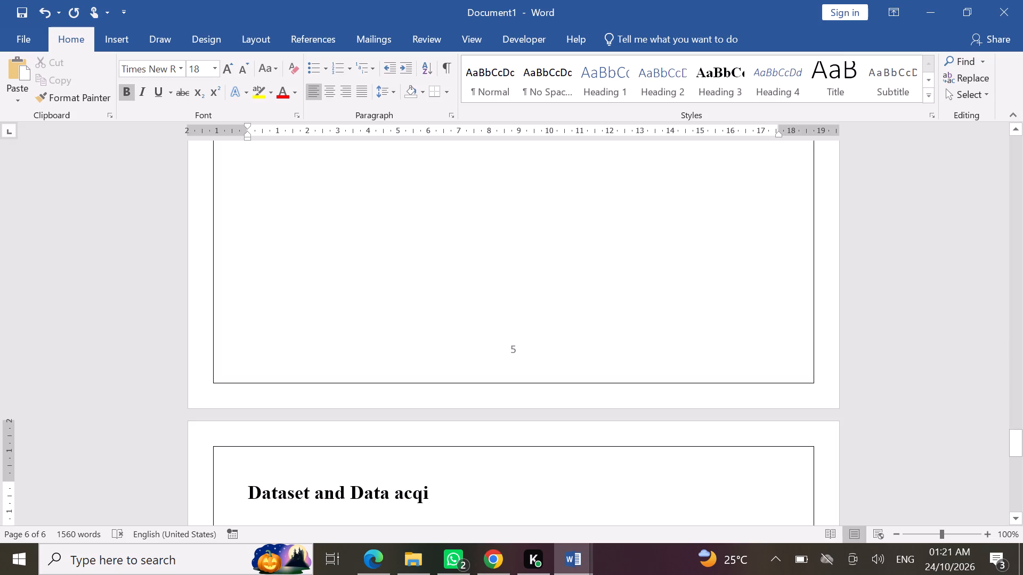
{"action": "key", "text": "u"}
{"action": "key", "text": "Right"}
{"action": "key", "text": "Right"}
{"action": "type", "text": "sito"}
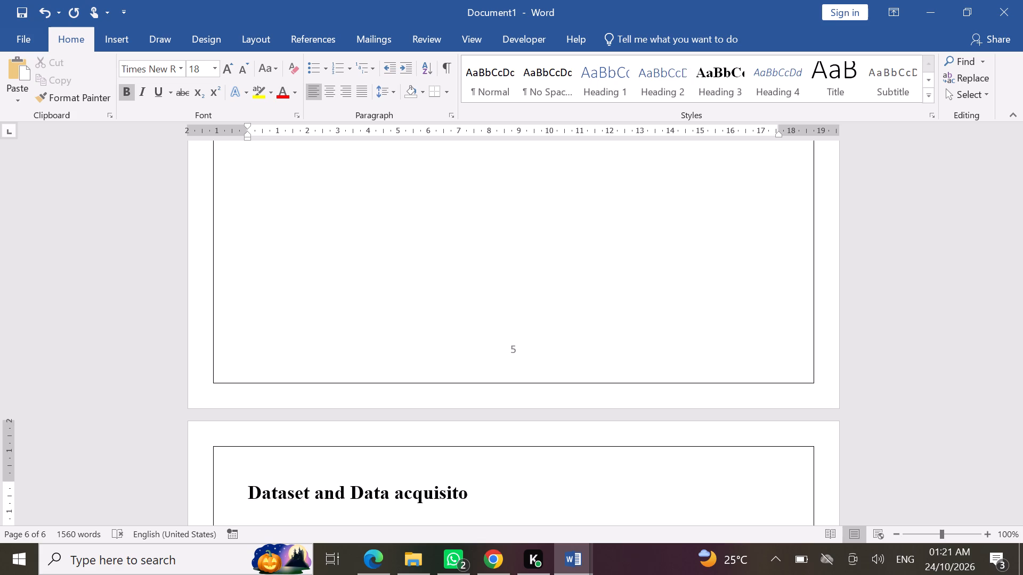
{"action": "key", "text": "BackSpace"}
{"action": "type", "text": "ion"}
{"action": "key", "text": "alt+Tab"}
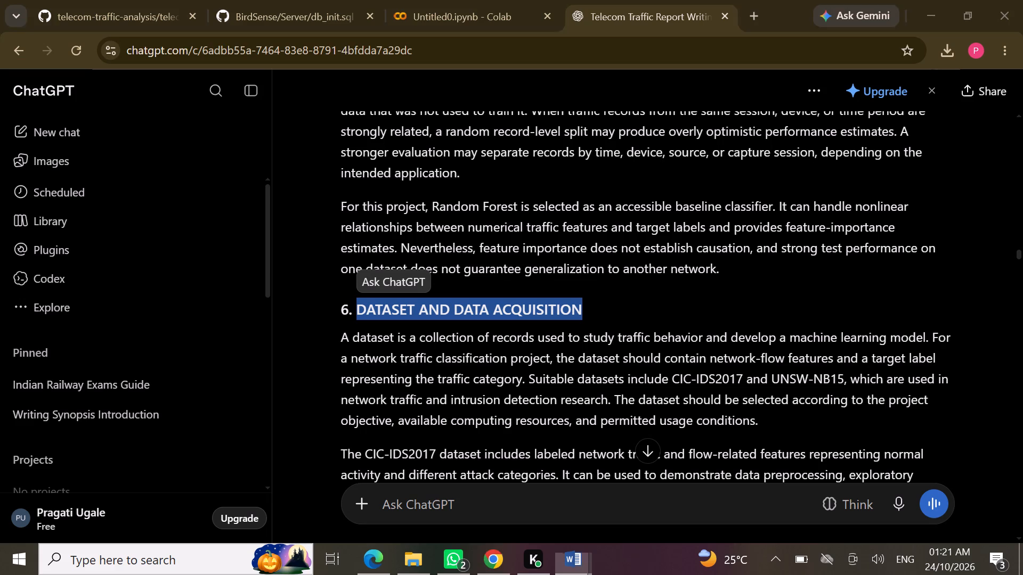
{"action": "key", "text": "alt+Tab"}
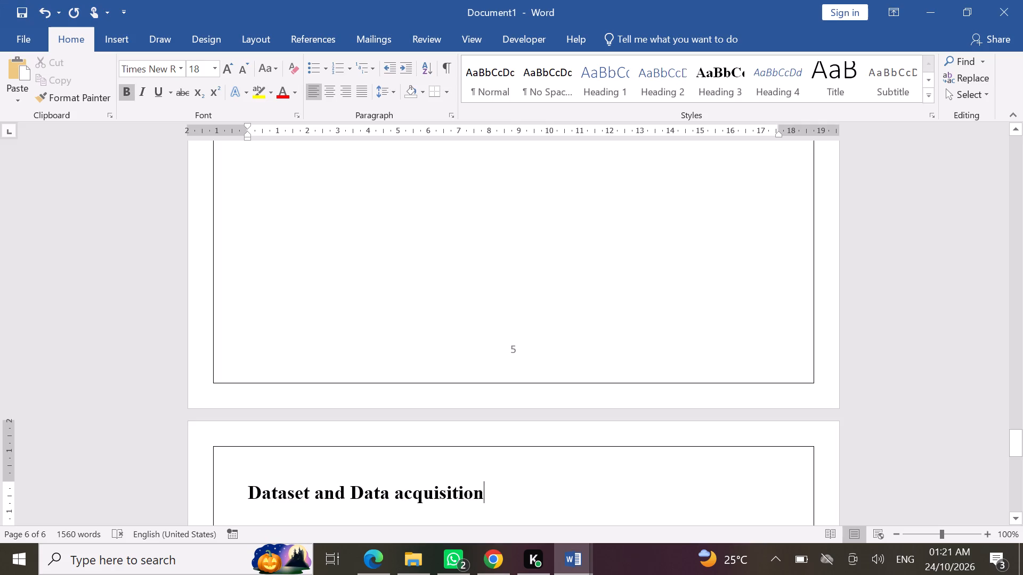
Capitalize the first letter of "acquisition" in the page 6 heading so it reads "Dataset and Data Acquisition".
{"action": "key", "text": "Left"}
{"action": "key", "text": "Left"}
{"action": "key", "text": "Left"}
{"action": "key", "text": "Left"}
{"action": "key", "text": "Left"}
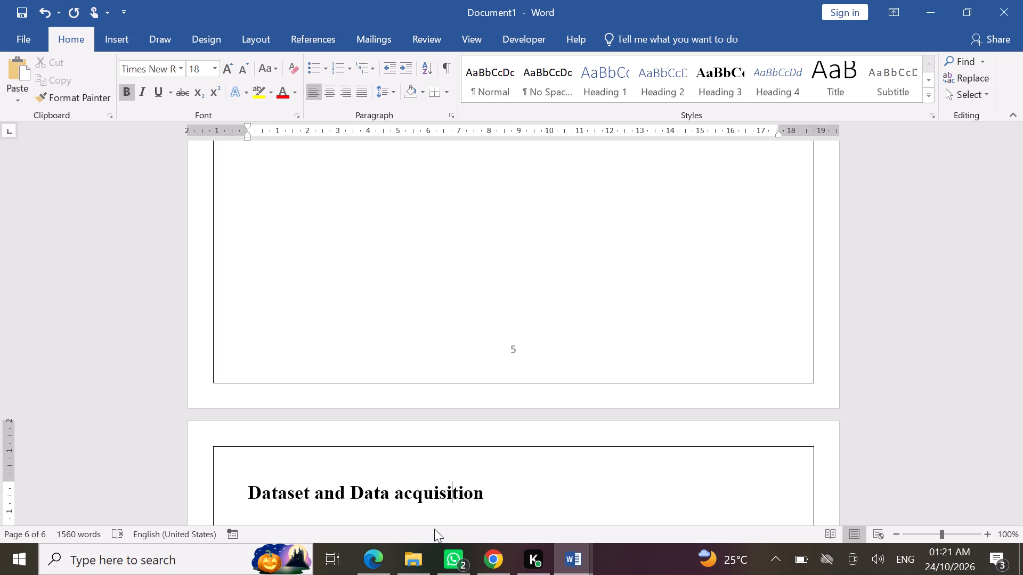
{"action": "key", "text": "Left"}
{"action": "key", "text": "Left"}
{"action": "key", "text": "Left"}
{"action": "key", "text": "Left"}
{"action": "key", "text": "Left"}
{"action": "key", "text": "BackSpace"}
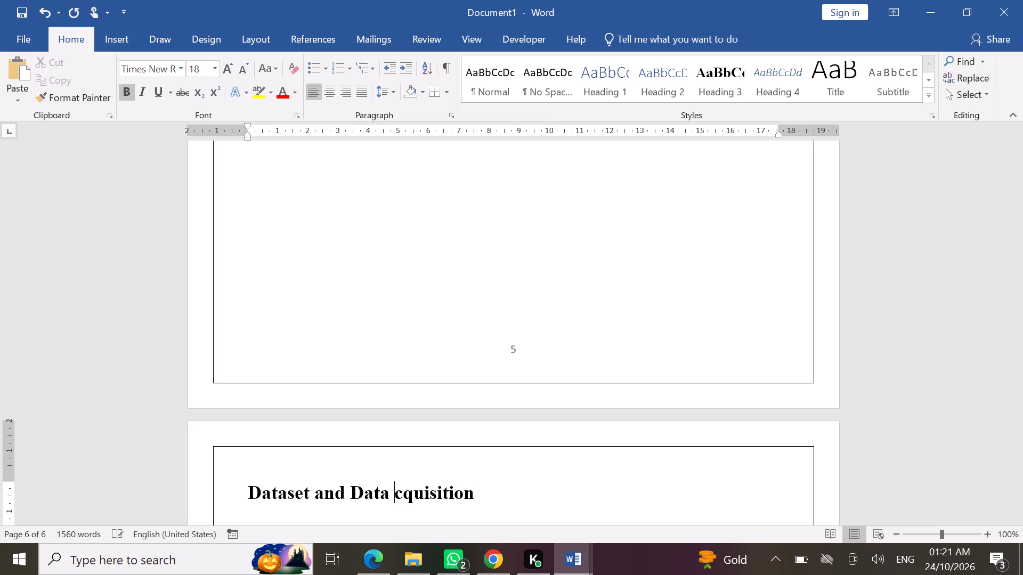
{"action": "key", "text": "shift+a"}
{"action": "key", "text": "Right"}
{"action": "key", "text": "Right"}
{"action": "key", "text": "Right"}
{"action": "key", "text": "Right"}
{"action": "key", "text": "Right"}
{"action": "key", "text": "Right"}
{"action": "key", "text": "Right"}
{"action": "key", "text": "Right"}
{"action": "key", "text": "Right"}
{"action": "key", "text": "Right"}
{"action": "key", "text": "Right"}
{"action": "key", "text": "Right"}
{"action": "key", "text": "Right"}
{"action": "key", "text": "Right"}
{"action": "key", "text": "Right"}
{"action": "key", "text": "Right"}
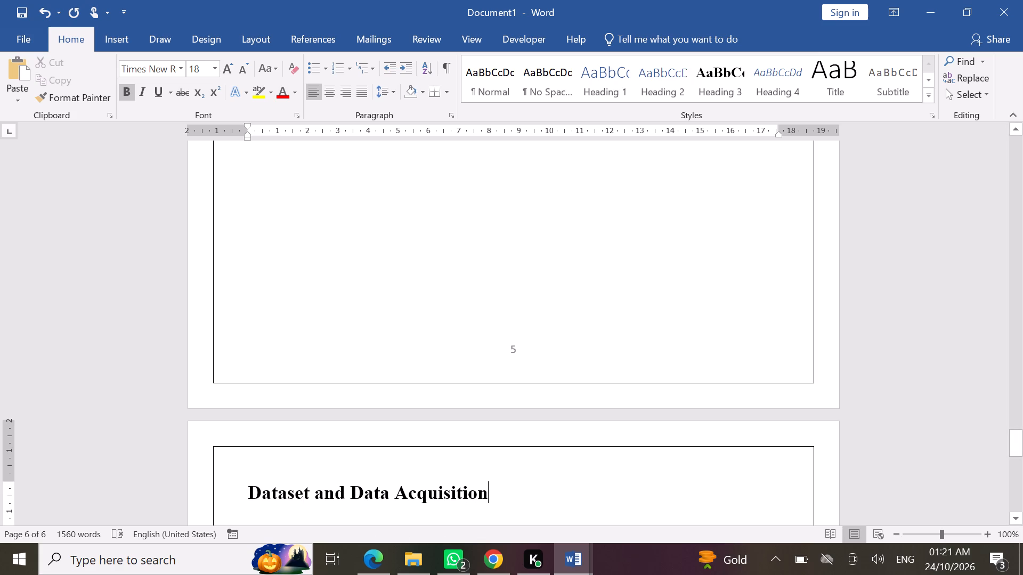
{"action": "scroll", "coordinate": [506, 473], "scroll_direction": "down", "scroll_amount": 1}
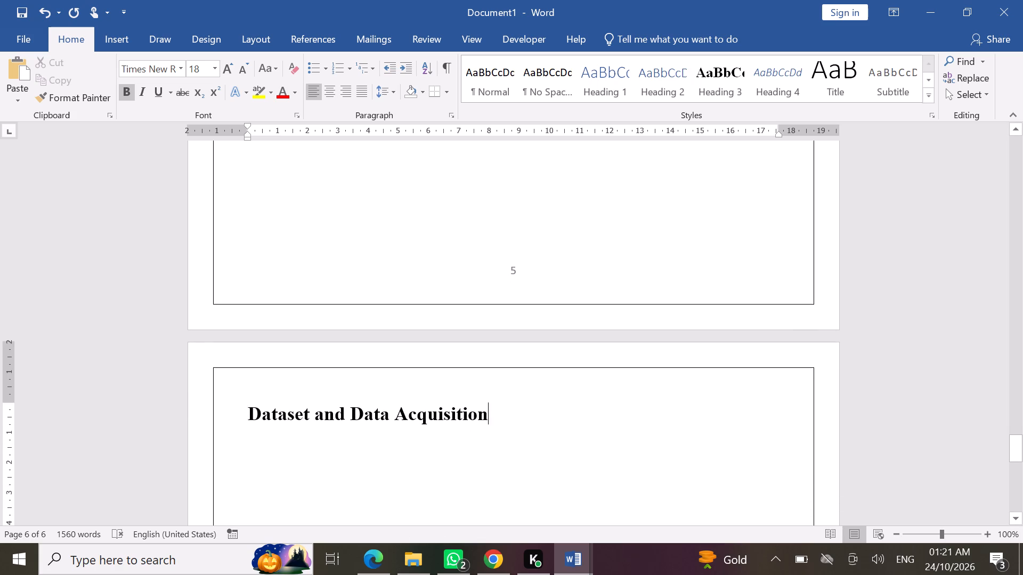
{"action": "key", "text": "Return"}
{"action": "left_click", "coordinate": [499, 554]}
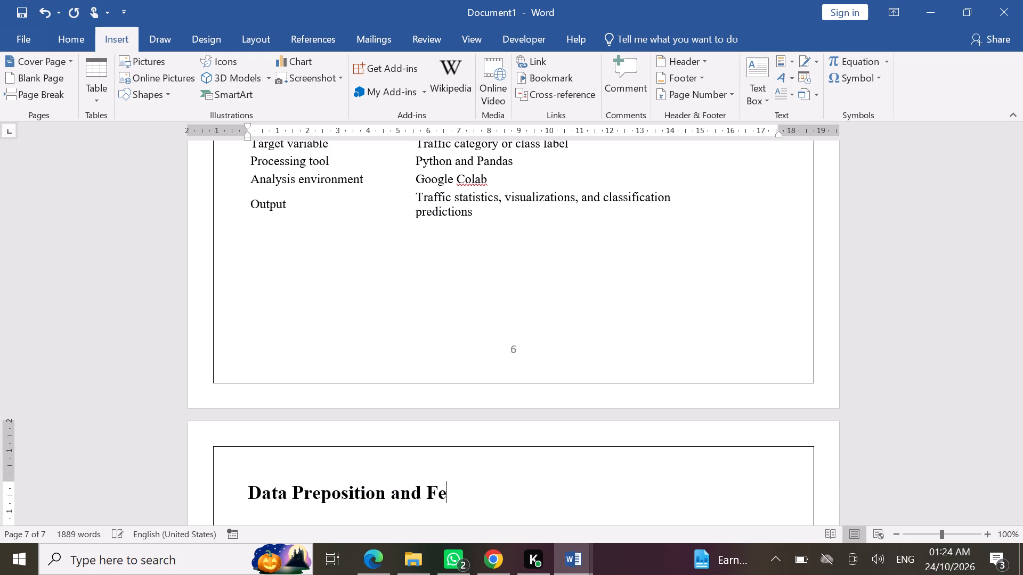
{"action": "type", "text": "ature Sekection"}
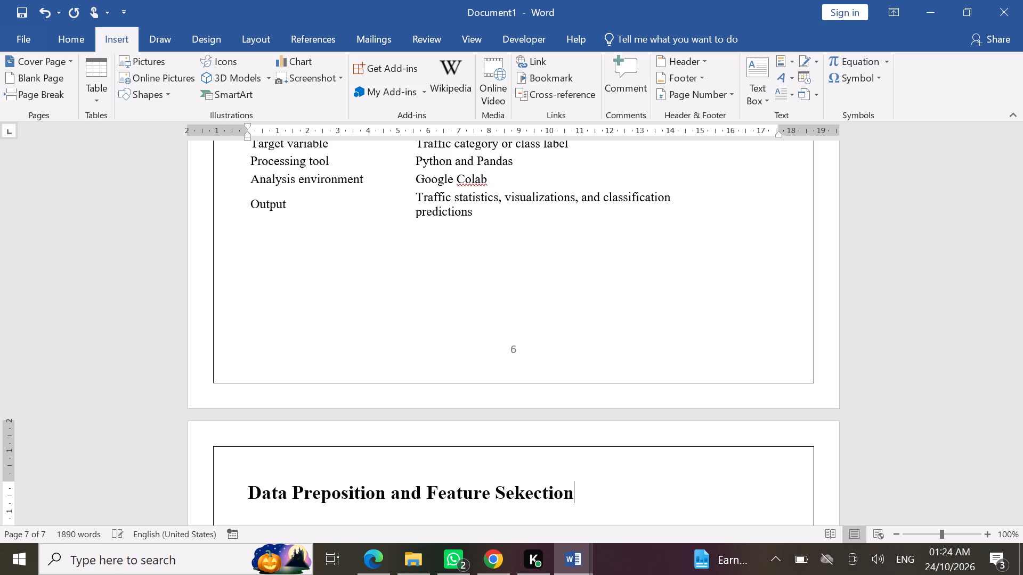
{"action": "key", "text": "Left"}
{"action": "key", "text": "Left"}
{"action": "key", "text": "Left"}
{"action": "key", "text": "Left"}
{"action": "key", "text": "Left"}
{"action": "key", "text": "Left"}
{"action": "key", "text": "BackSpace"}
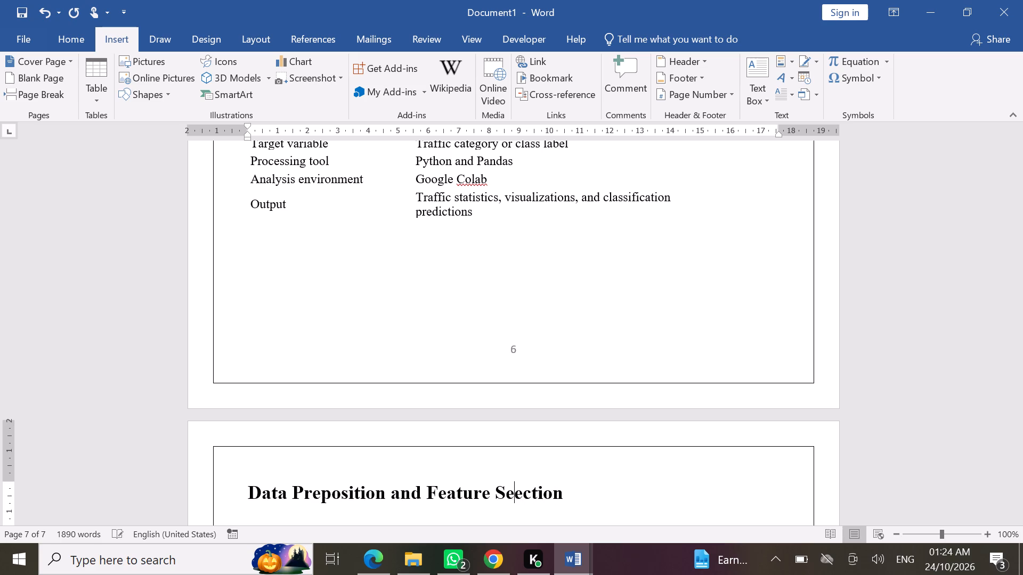
{"action": "key", "text": "l"}
{"action": "key", "text": "Right"}
{"action": "key", "text": "Right"}
{"action": "key", "text": "Right"}
{"action": "key", "text": "Right"}
{"action": "key", "text": "Right"}
{"action": "key", "text": "Right"}
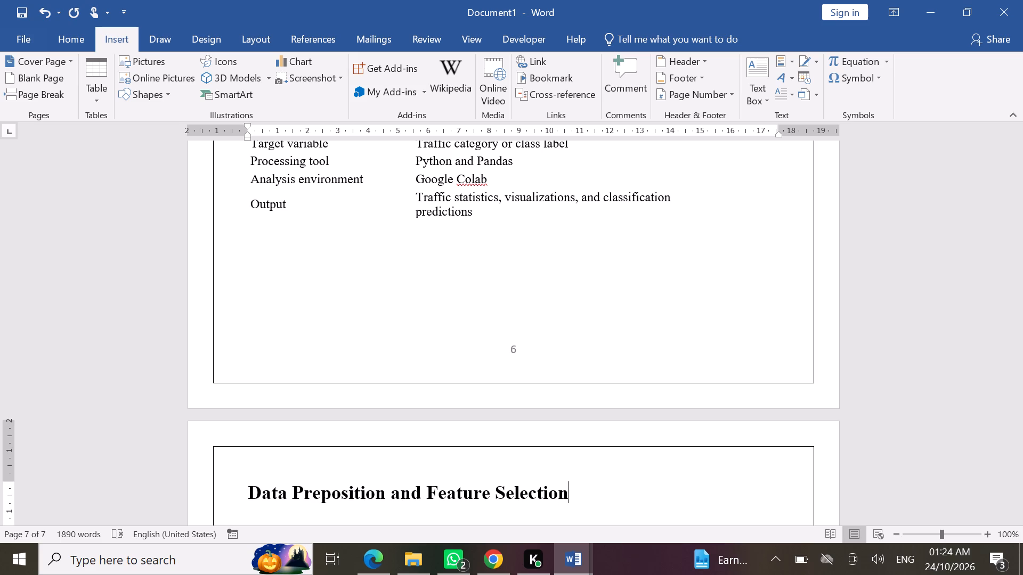
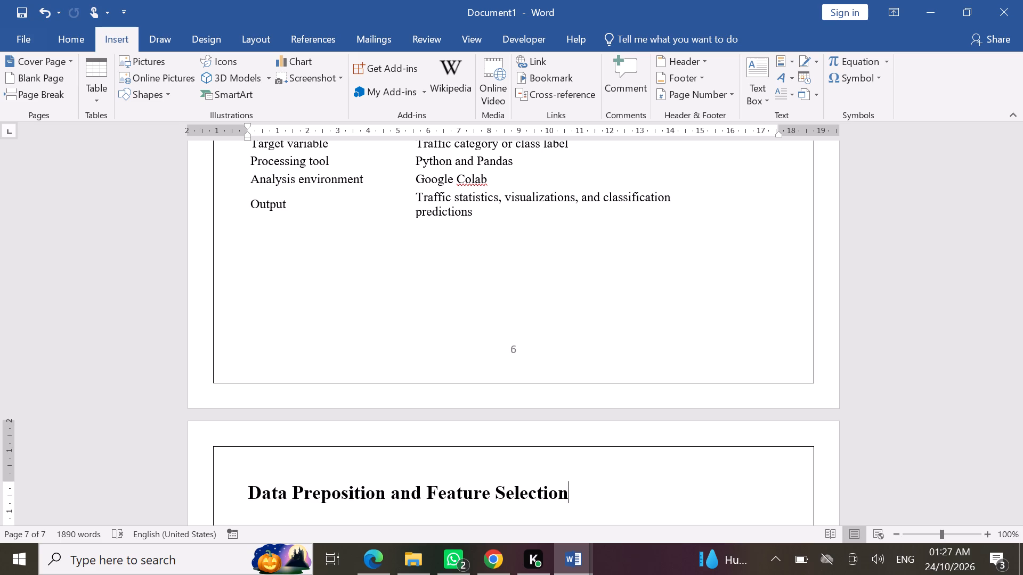
Reduce the "Data Preposition and Feature Selection" heading on page 7 to 14 pt.
{"action": "left_click", "coordinate": [202, 491]}
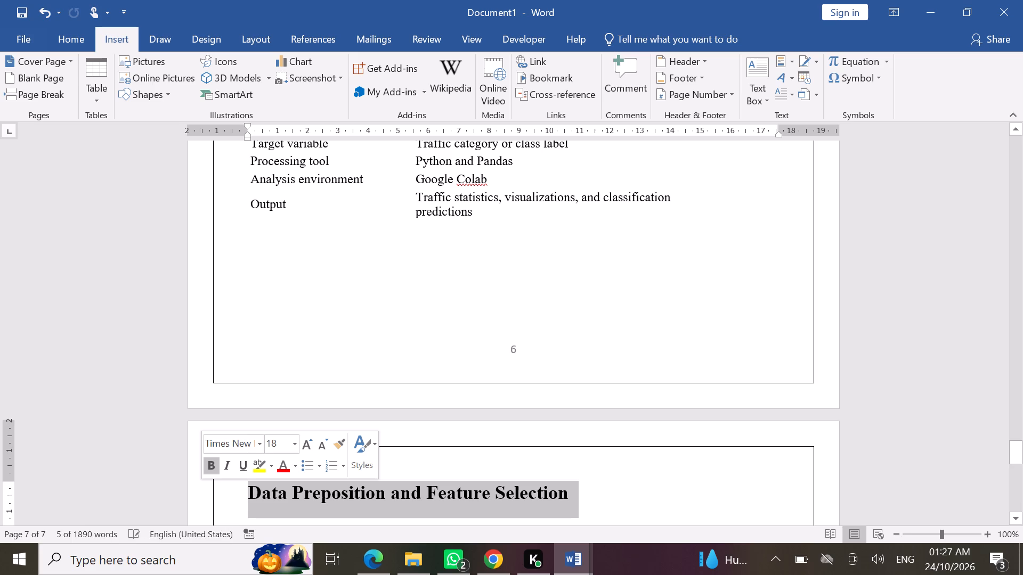
{"action": "left_click", "coordinate": [323, 439]}
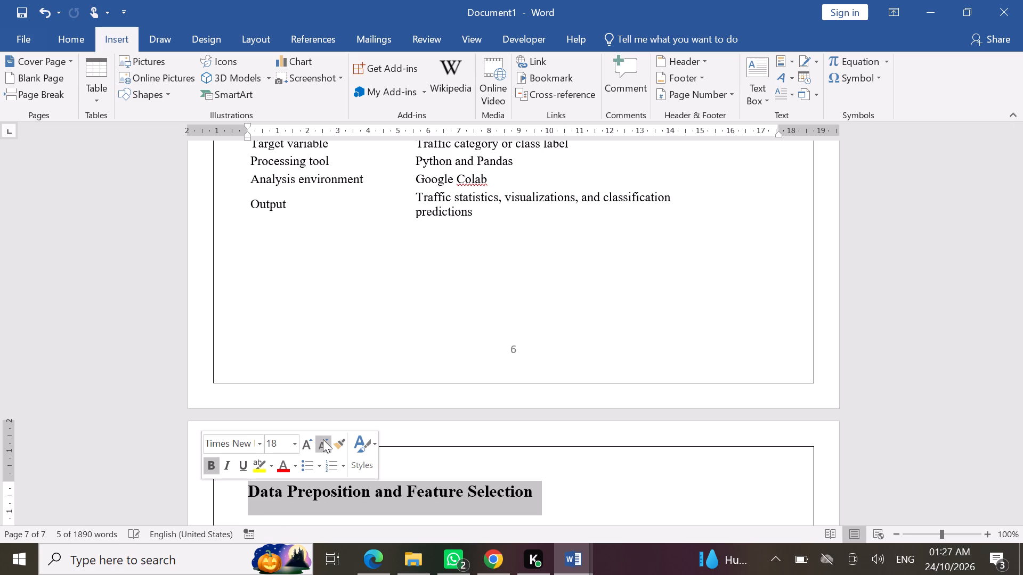
{"action": "left_click", "coordinate": [323, 439]}
{"action": "left_click", "coordinate": [323, 439]}
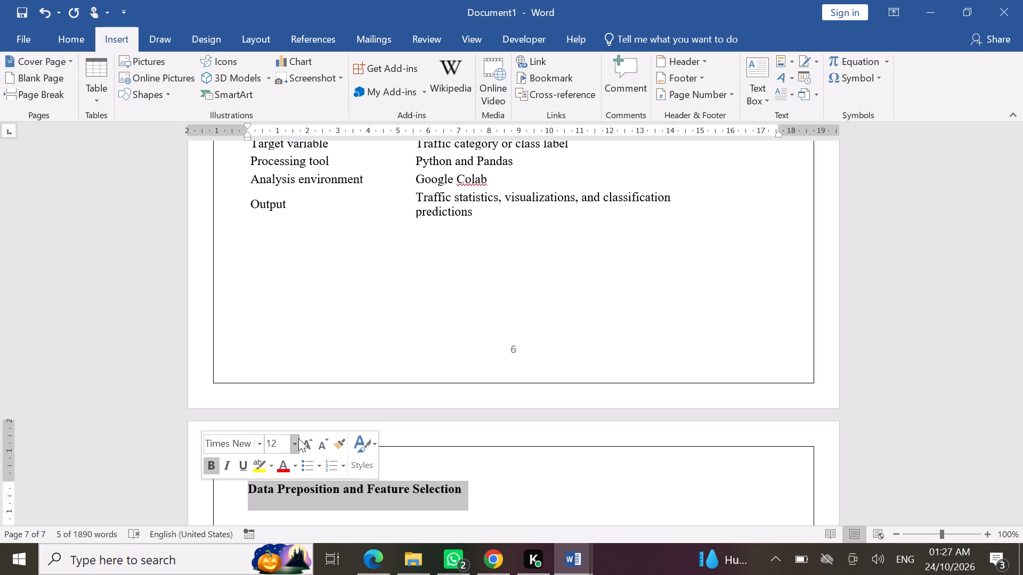
{"action": "left_click", "coordinate": [298, 438]}
{"action": "left_click", "coordinate": [312, 446]}
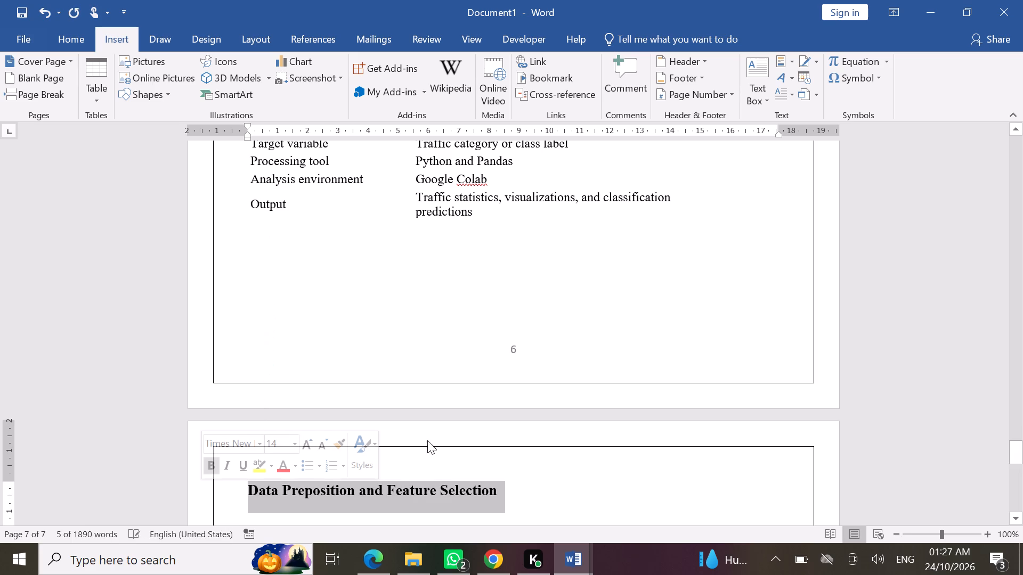
{"action": "left_click", "coordinate": [511, 449]}
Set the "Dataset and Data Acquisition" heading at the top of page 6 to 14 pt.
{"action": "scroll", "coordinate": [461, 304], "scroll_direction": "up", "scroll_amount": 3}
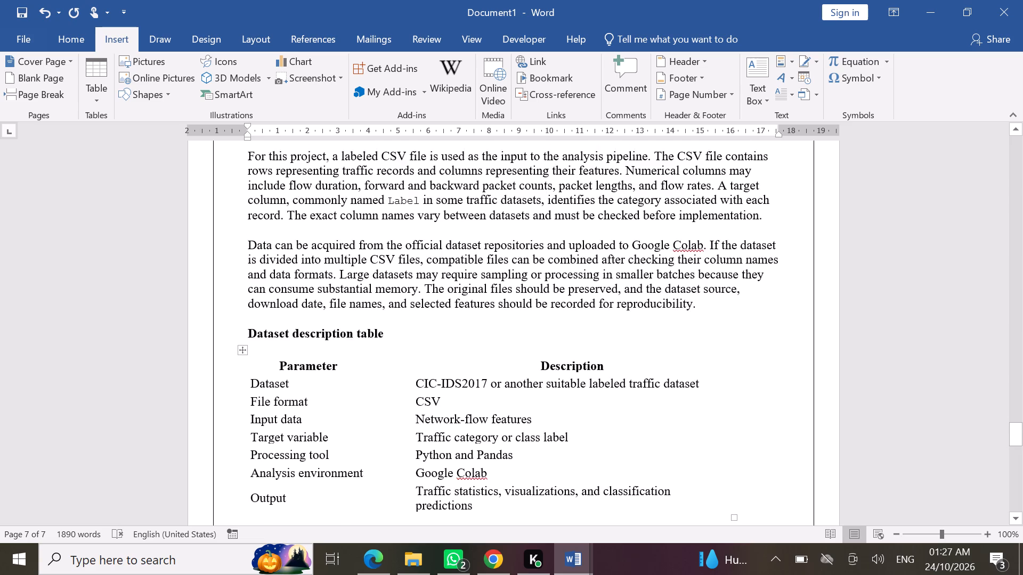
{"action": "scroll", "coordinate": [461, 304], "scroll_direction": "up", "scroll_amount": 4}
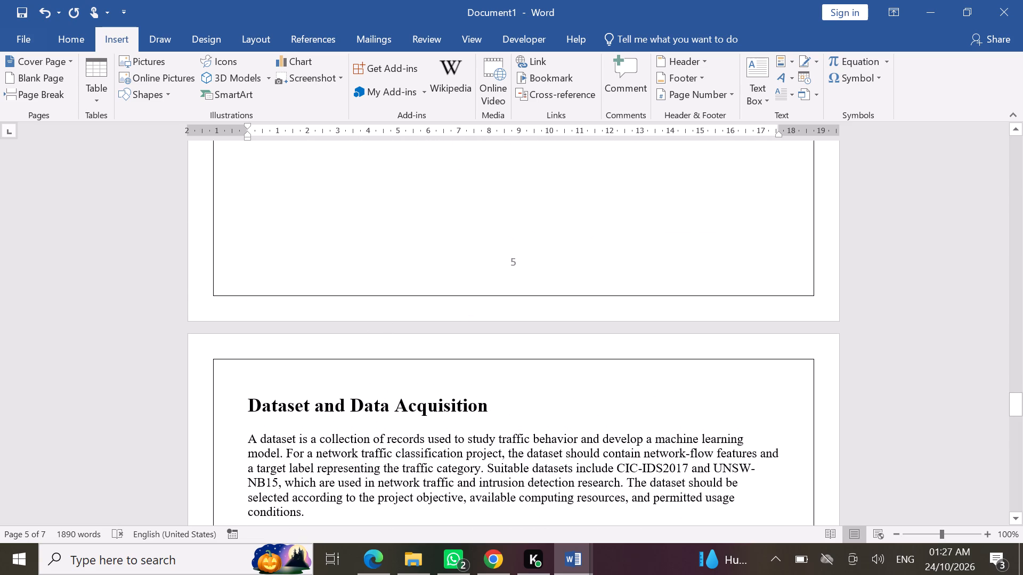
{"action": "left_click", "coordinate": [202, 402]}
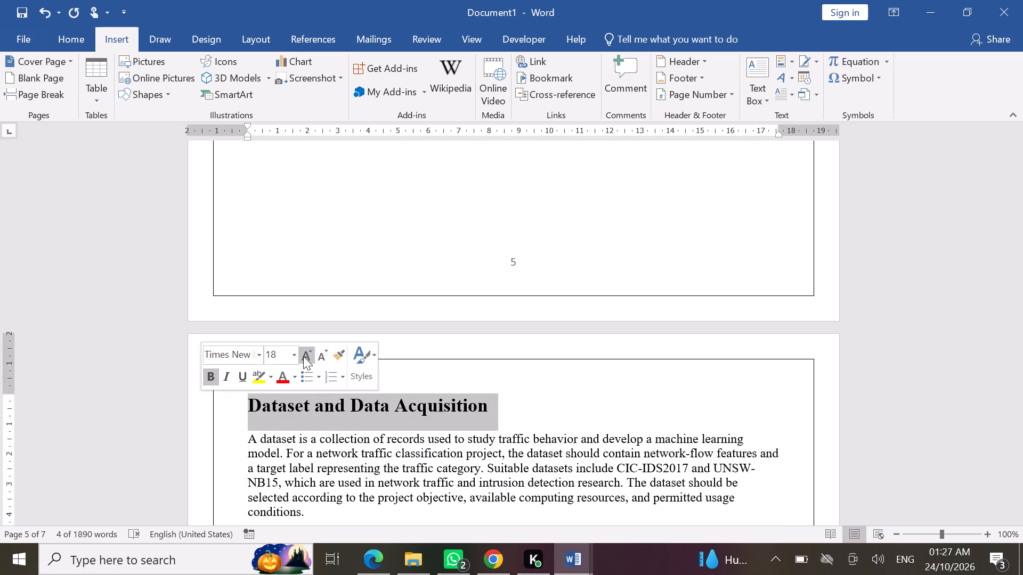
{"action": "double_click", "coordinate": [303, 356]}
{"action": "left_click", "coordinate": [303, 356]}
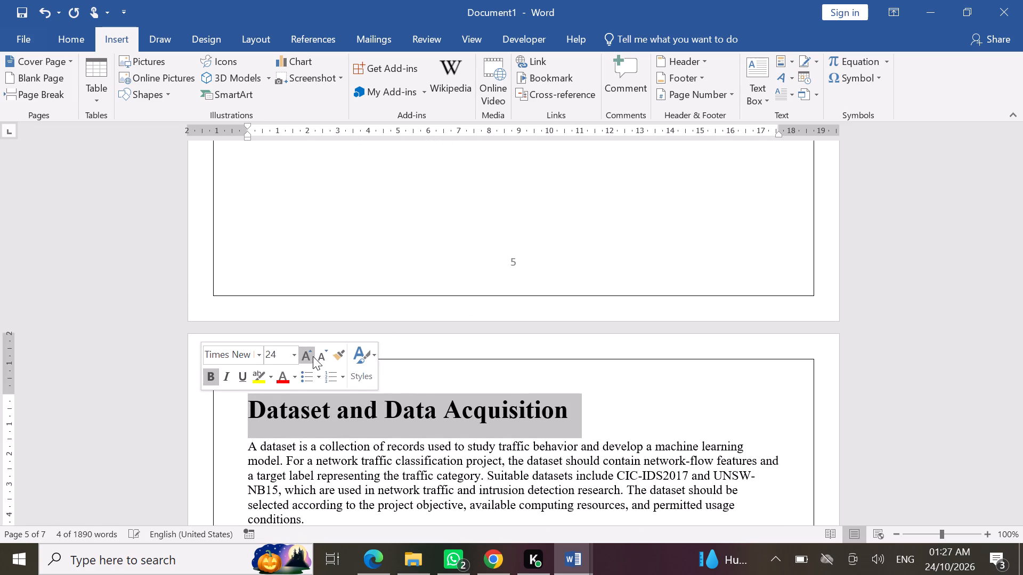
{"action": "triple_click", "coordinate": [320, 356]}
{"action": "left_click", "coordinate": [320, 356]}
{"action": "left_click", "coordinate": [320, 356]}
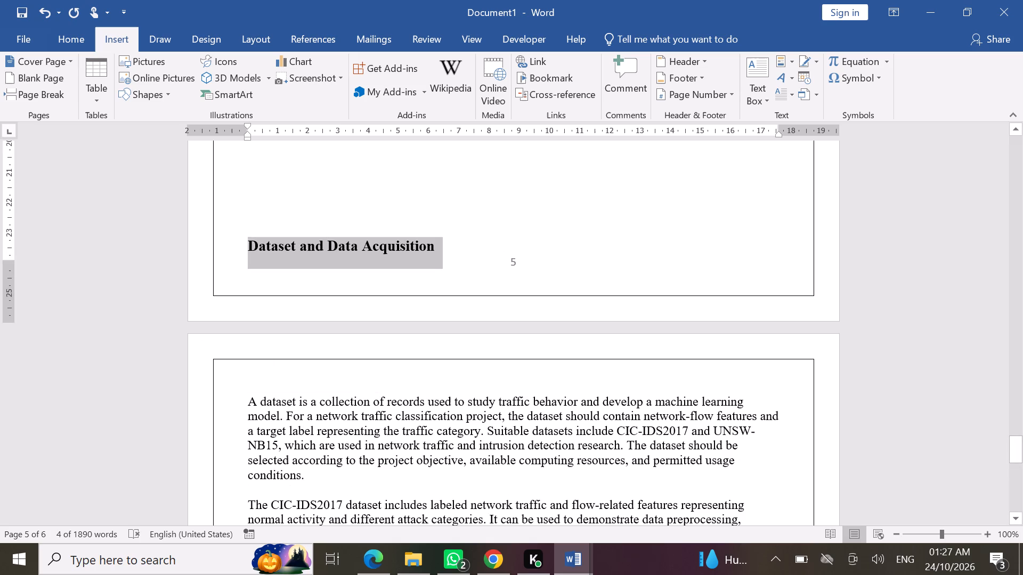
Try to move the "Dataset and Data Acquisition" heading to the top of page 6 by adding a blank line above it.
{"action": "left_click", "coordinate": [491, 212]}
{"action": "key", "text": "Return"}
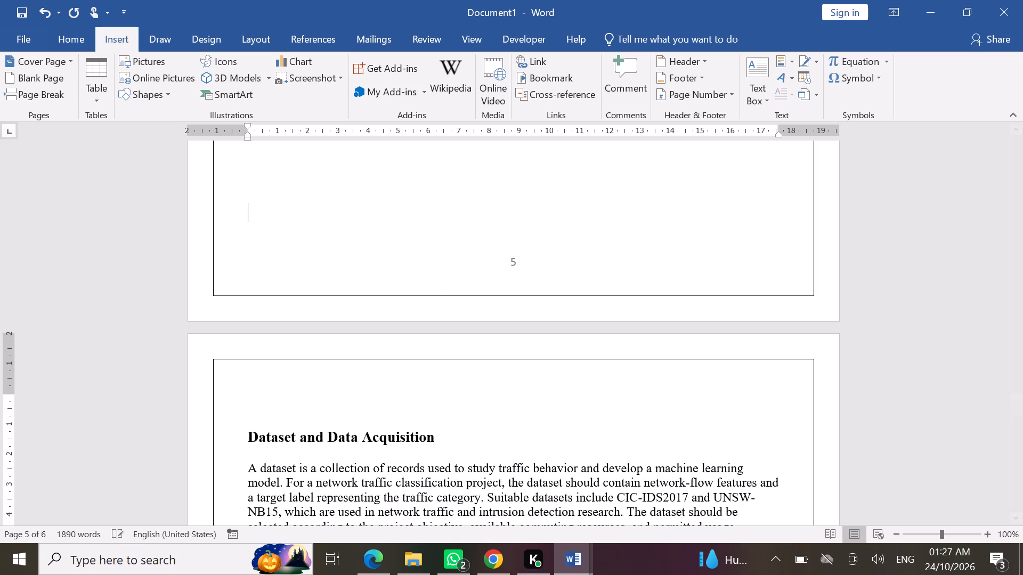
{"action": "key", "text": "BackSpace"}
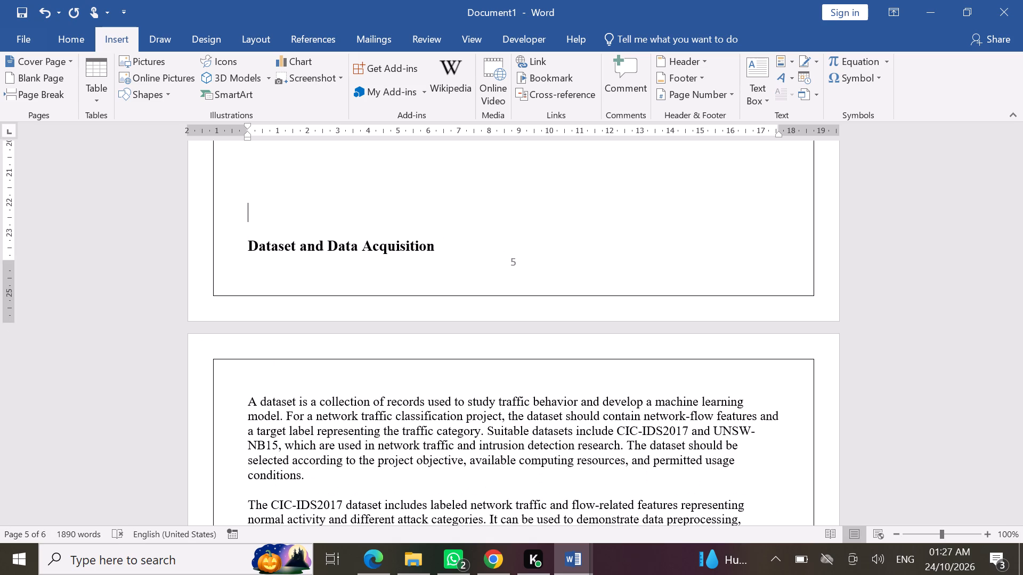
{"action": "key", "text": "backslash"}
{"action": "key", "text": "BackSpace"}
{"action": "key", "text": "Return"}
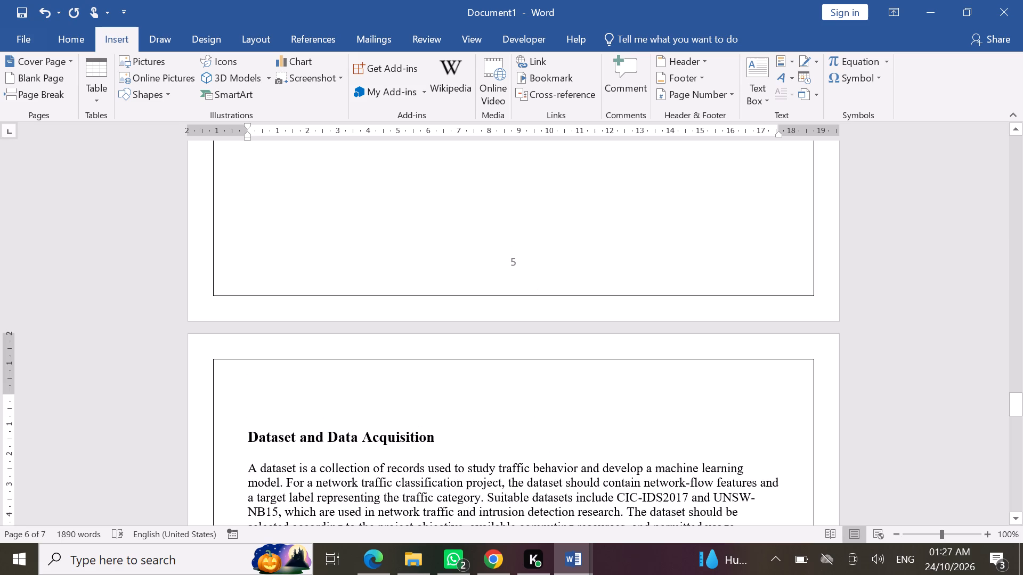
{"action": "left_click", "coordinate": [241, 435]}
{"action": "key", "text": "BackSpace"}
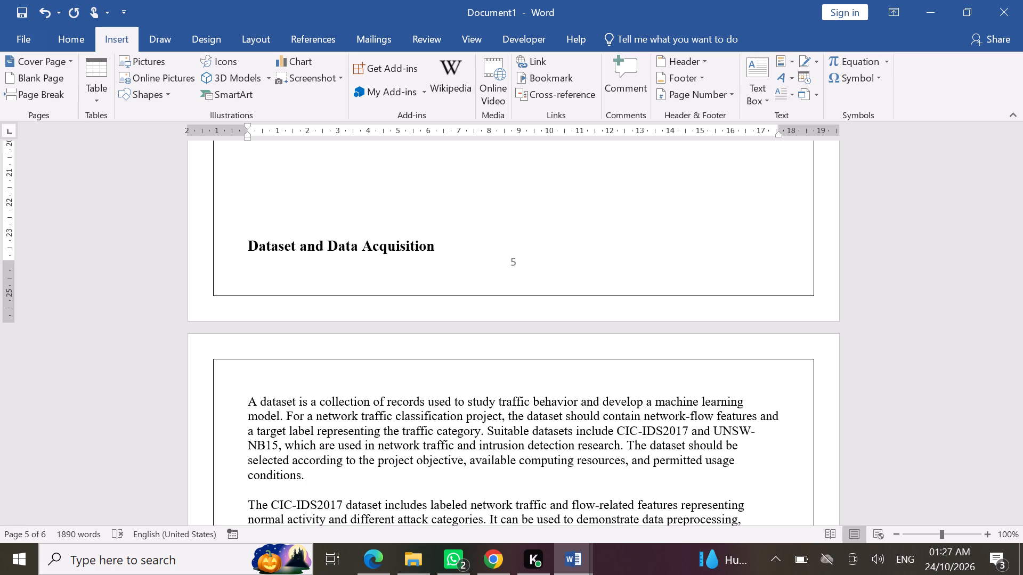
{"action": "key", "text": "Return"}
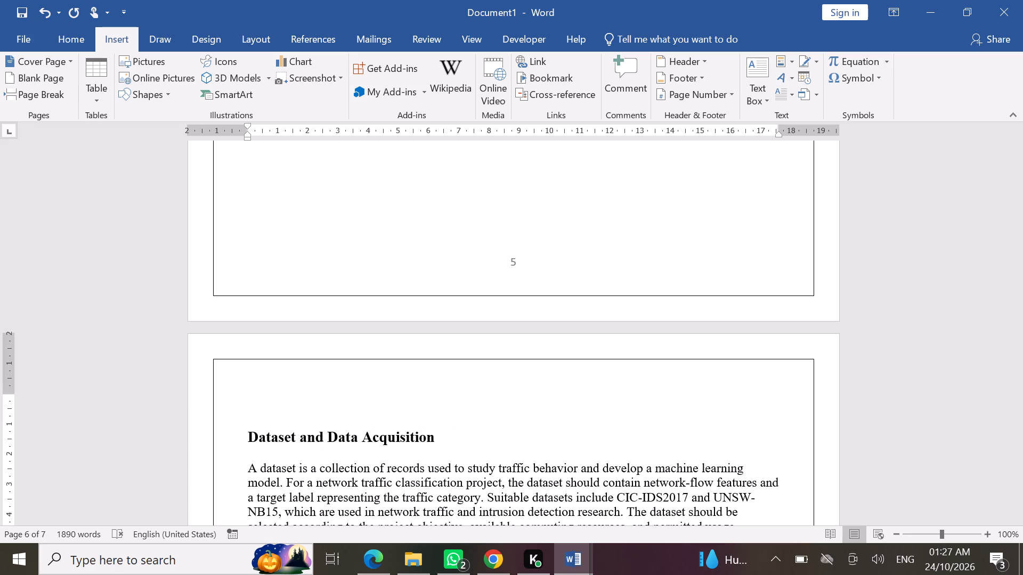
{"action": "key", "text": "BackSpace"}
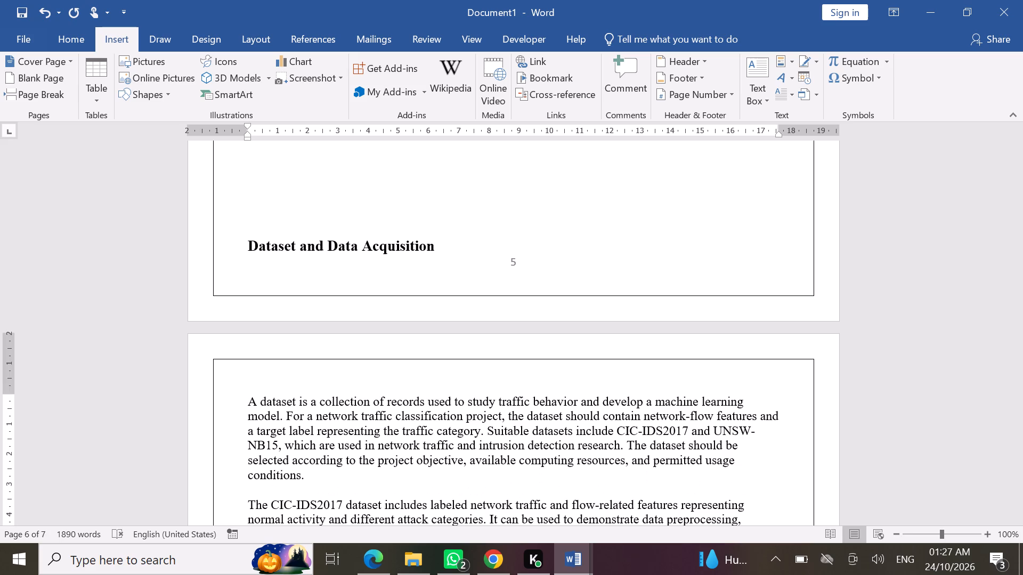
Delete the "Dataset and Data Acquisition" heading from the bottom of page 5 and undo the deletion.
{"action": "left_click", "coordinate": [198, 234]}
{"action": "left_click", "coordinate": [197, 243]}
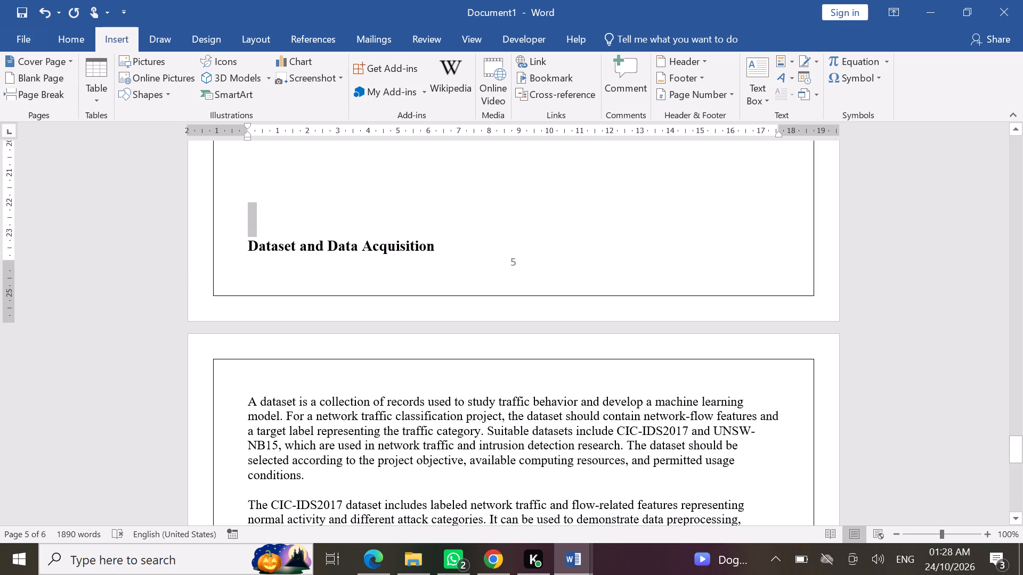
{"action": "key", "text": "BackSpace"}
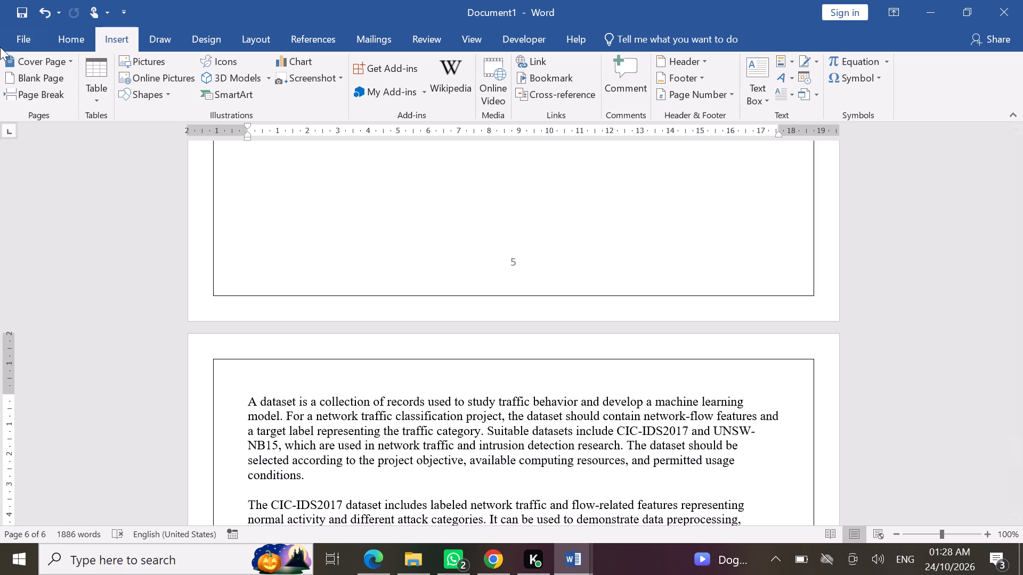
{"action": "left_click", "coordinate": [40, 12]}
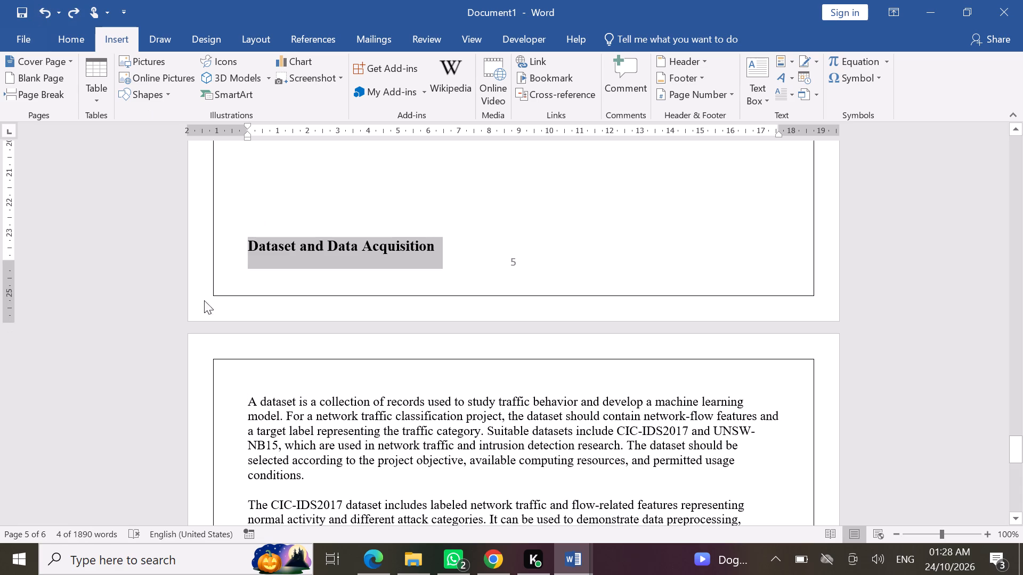
Enter "Data and Data Acquisition" as a separate line above the first paragraph on page 6.
{"action": "left_click", "coordinate": [245, 401]}
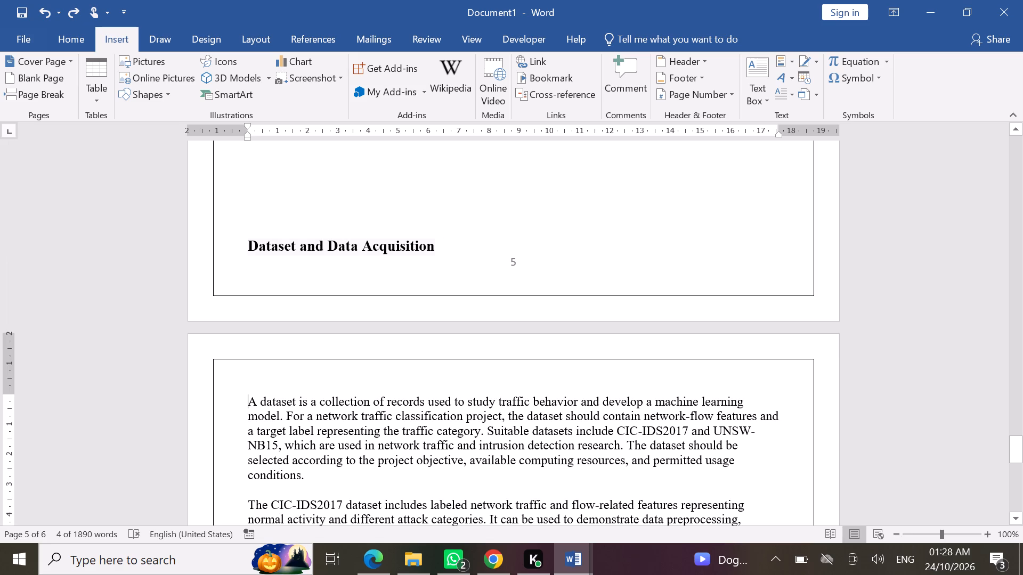
{"action": "type", "text": "Data and"}
{"action": "key", "text": "space"}
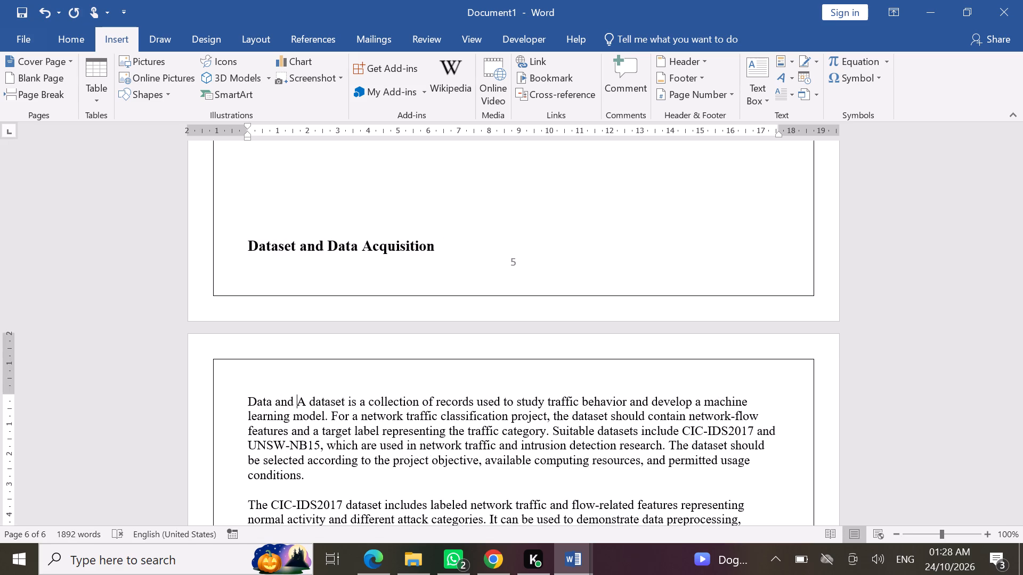
{"action": "type", "text": "Data"}
{"action": "key", "text": "space"}
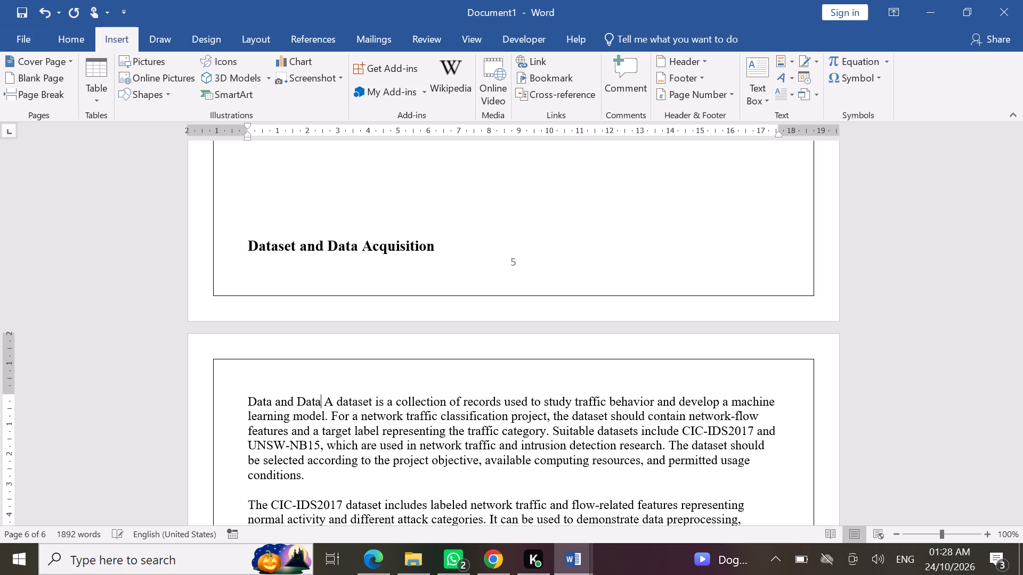
{"action": "type", "text": "Ac"}
{"action": "type", "text": "qu"}
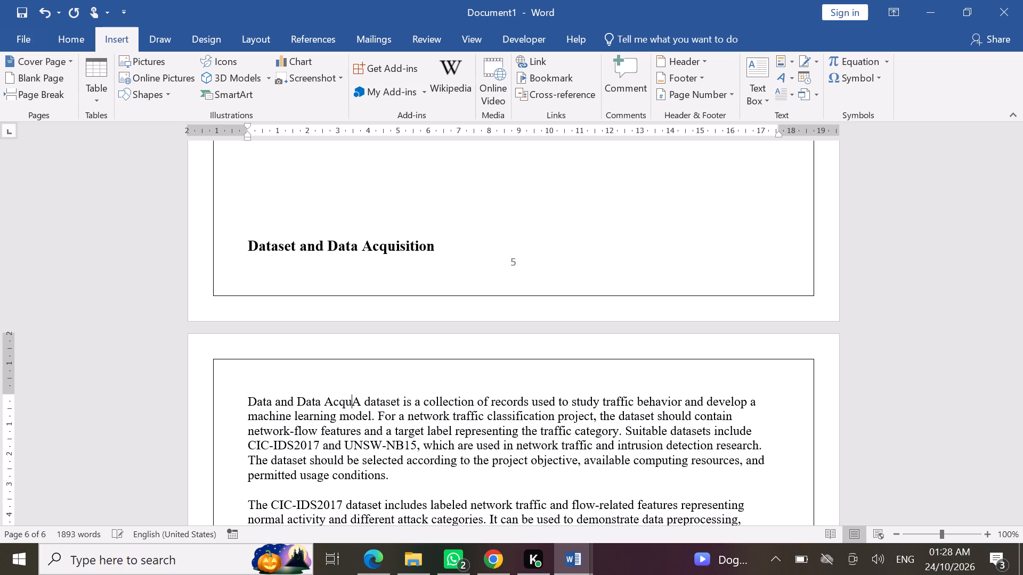
{"action": "type", "text": "isi"}
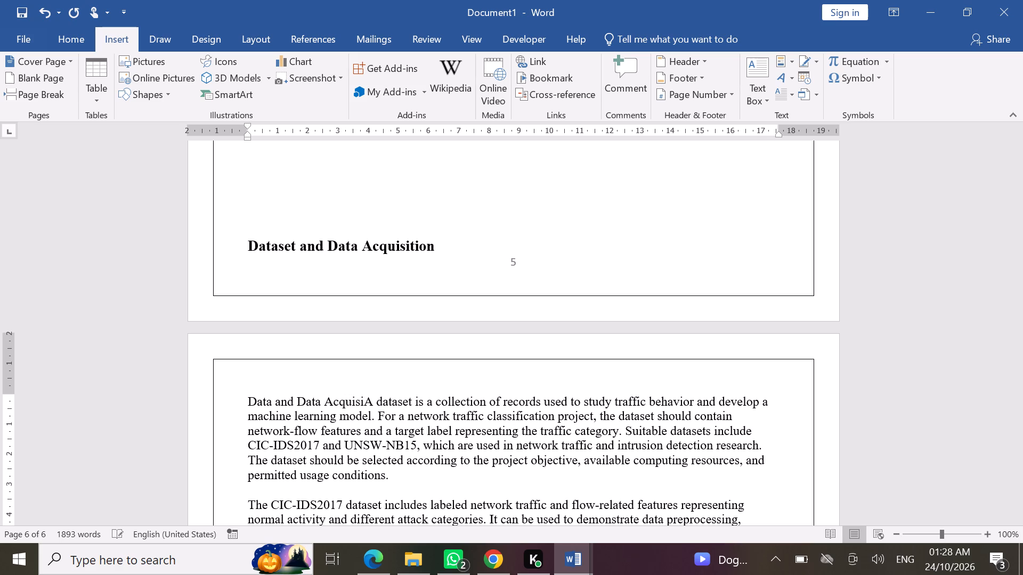
{"action": "type", "text": "tion"}
{"action": "key", "text": "Return"}
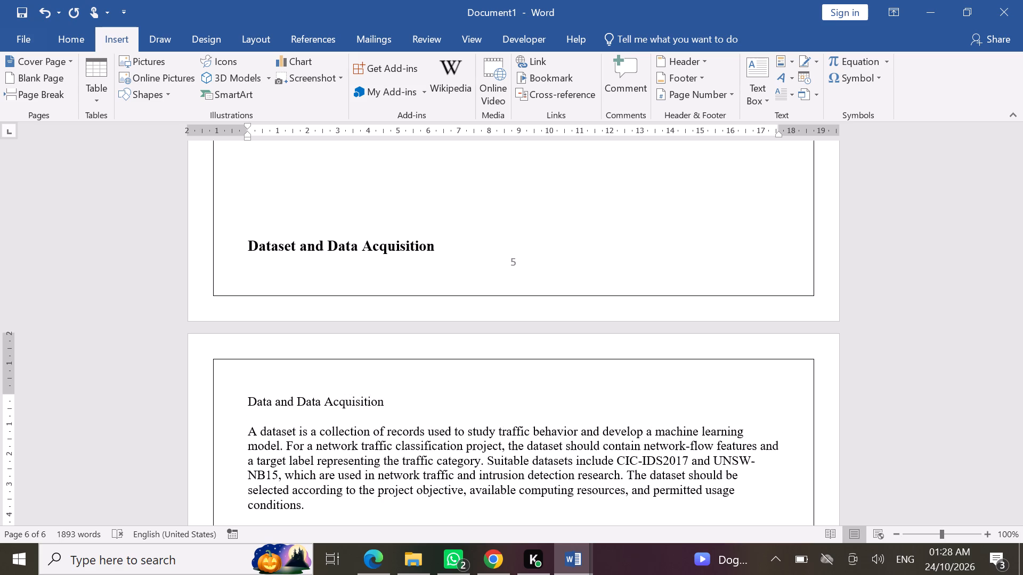
Format the new "Data and Data Acquisition" line as a bold 14 pt heading.
{"action": "left_click", "coordinate": [200, 397]}
{"action": "left_click", "coordinate": [304, 357]}
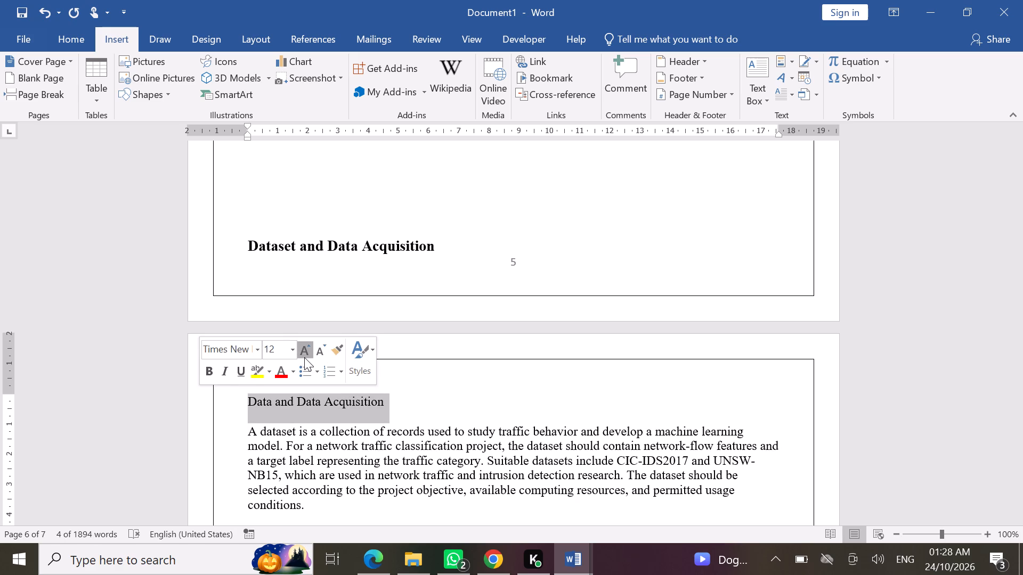
{"action": "left_click", "coordinate": [208, 380]}
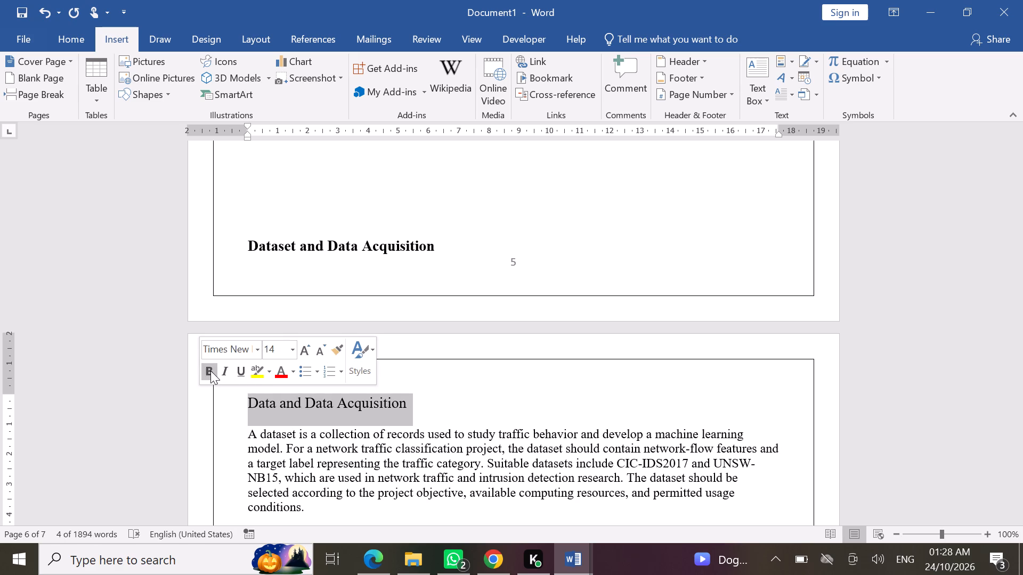
{"action": "left_click", "coordinate": [210, 370]}
{"action": "left_click", "coordinate": [497, 425]}
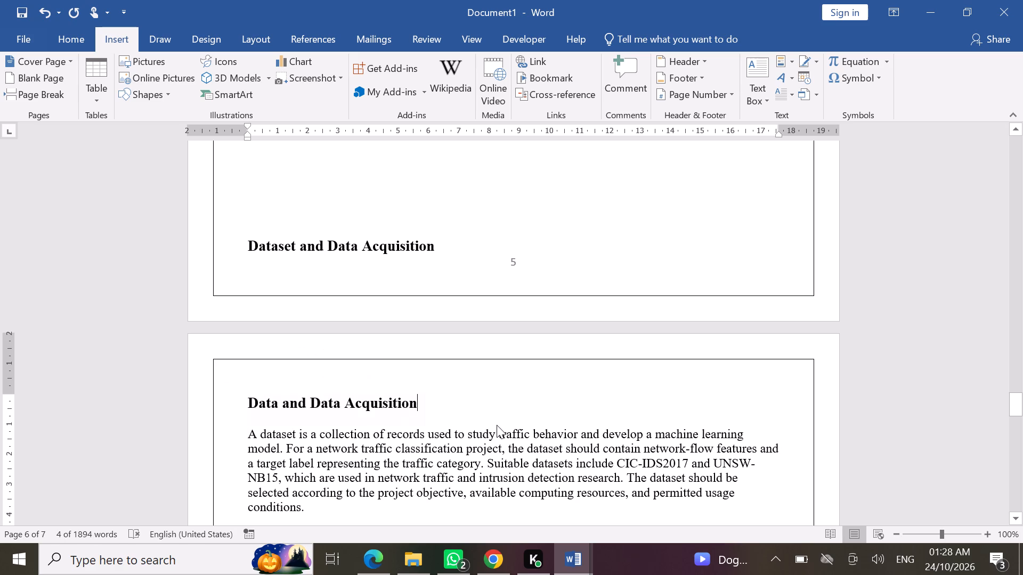
Delete the old "Dataset and Data Acquisition" heading on page 5 and add a blank line to keep the new heading on page 6.
{"action": "left_click", "coordinate": [204, 243]}
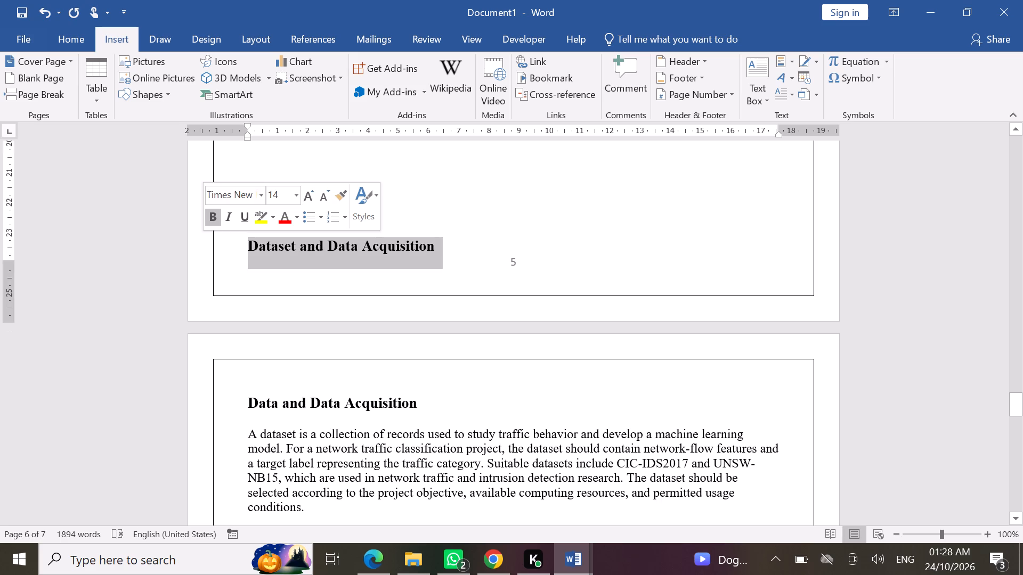
{"action": "key", "text": "BackSpace"}
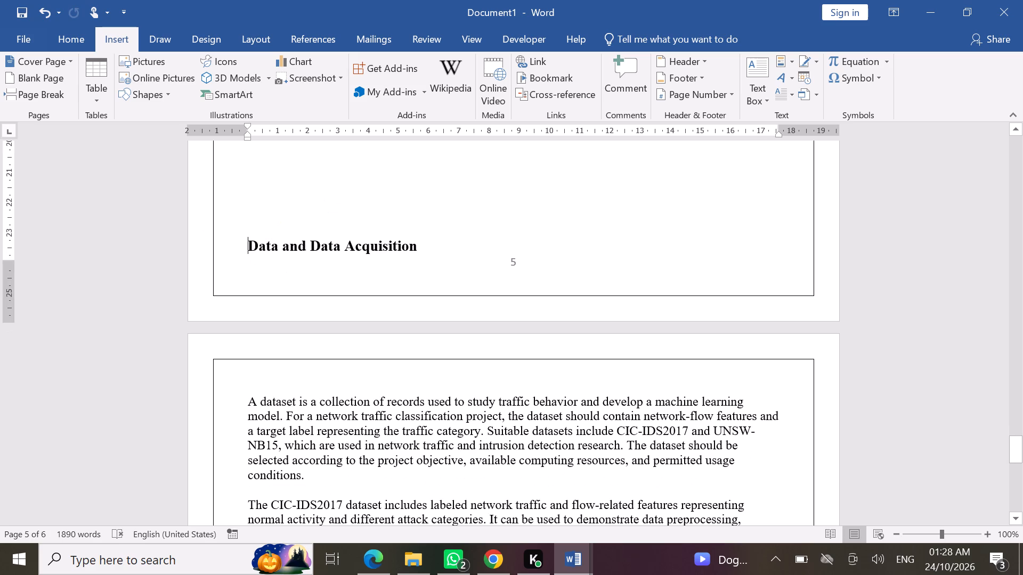
{"action": "key", "text": "Return"}
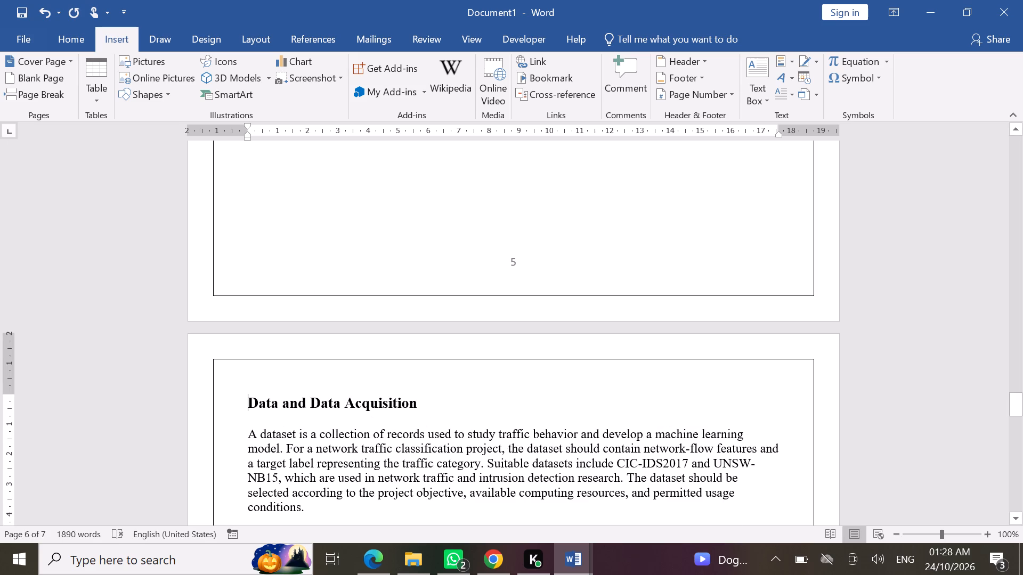
{"action": "scroll", "coordinate": [504, 421], "scroll_direction": "down", "scroll_amount": 5}
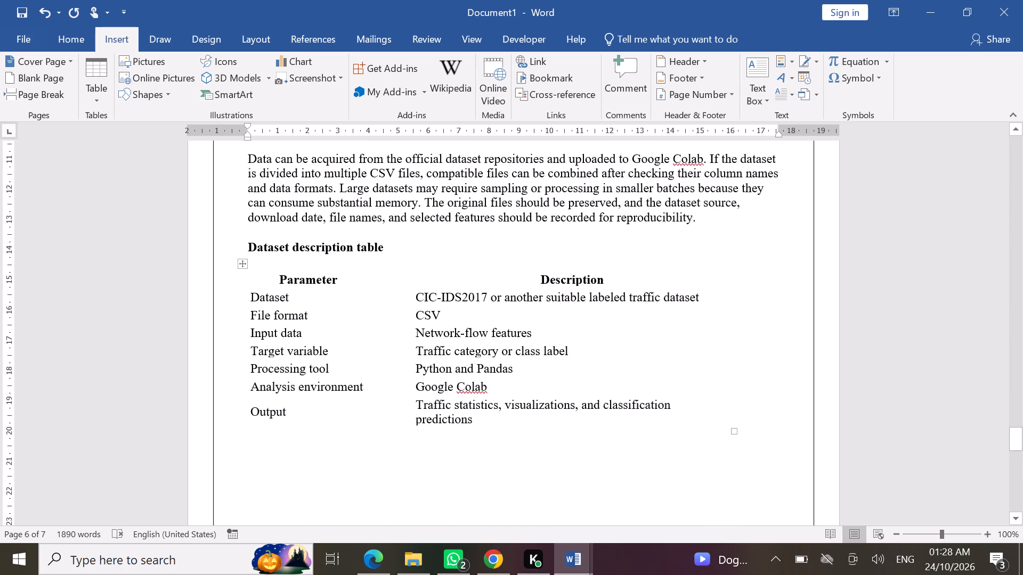
{"action": "scroll", "coordinate": [504, 421], "scroll_direction": "down", "scroll_amount": 5}
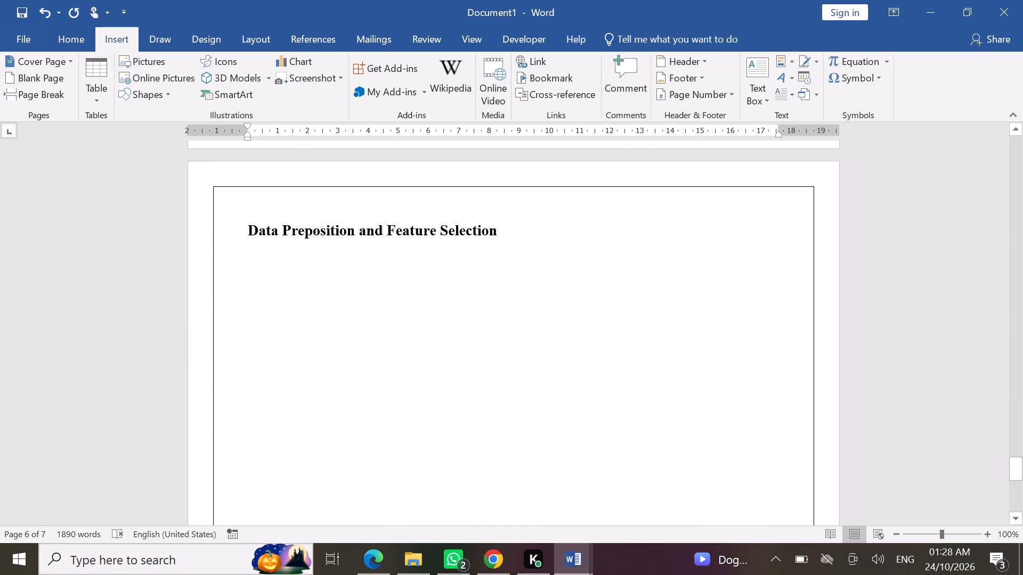
{"action": "scroll", "coordinate": [504, 421], "scroll_direction": "down", "scroll_amount": 1}
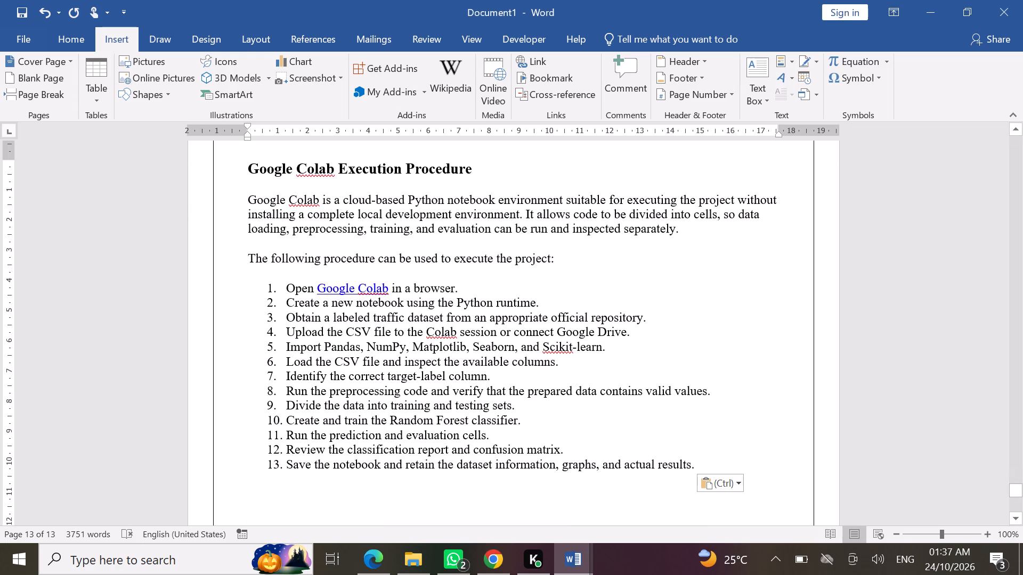
Add blank lines below the numbered procedure list until a new page 14 starts.
{"action": "scroll", "coordinate": [619, 301], "scroll_direction": "up", "scroll_amount": 1}
{"action": "scroll", "coordinate": [619, 301], "scroll_direction": "right", "scroll_amount": 1}
{"action": "scroll", "coordinate": [619, 301], "scroll_direction": "down", "scroll_amount": 1}
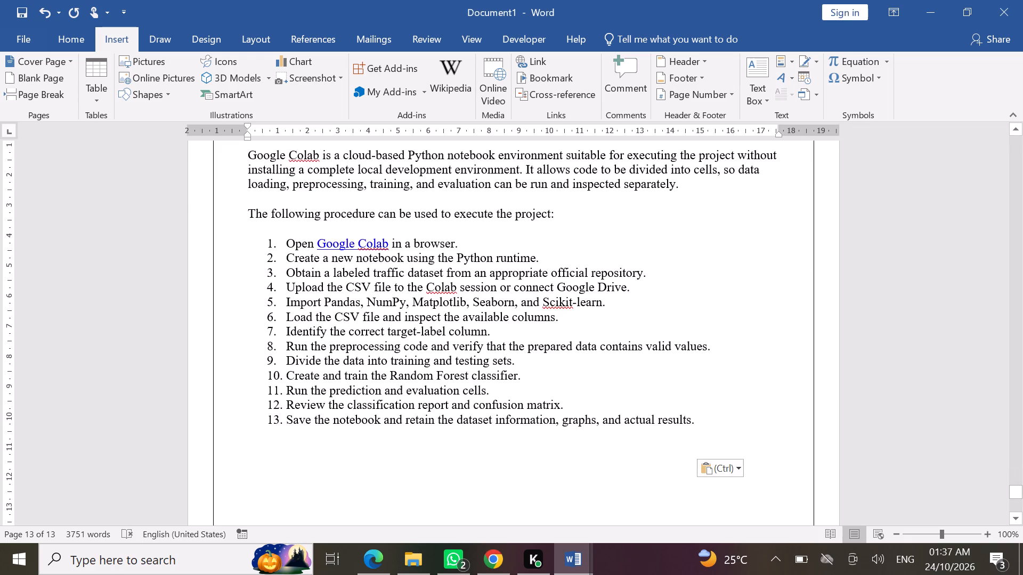
{"action": "key", "text": "Return"}
{"action": "key", "text": "Return"}
{"action": "key", "text": "Return"}
{"action": "key", "text": "Return"}
{"action": "key", "text": "Return"}
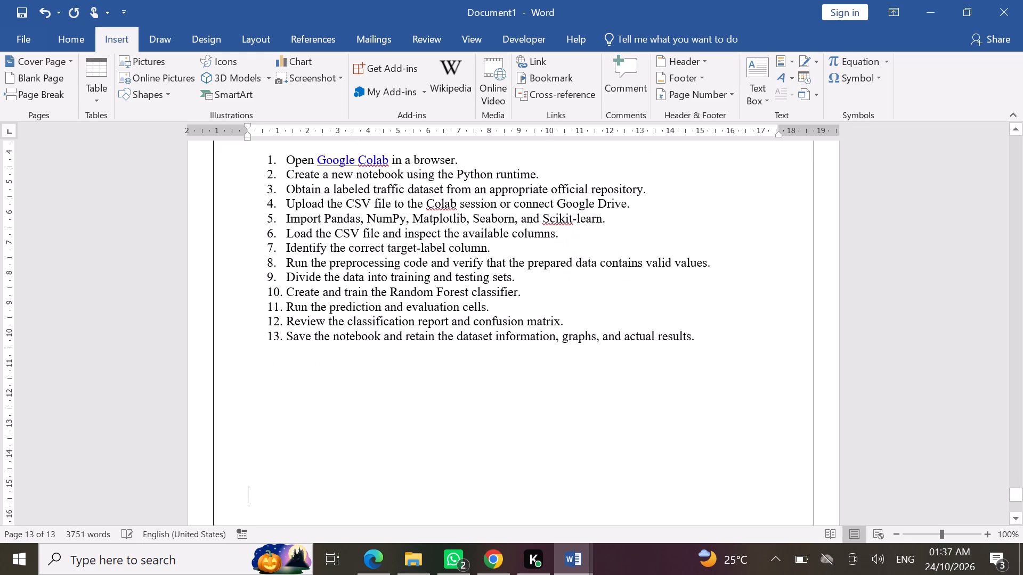
{"action": "key", "text": "Return"}
{"action": "key", "text": "Return"}
{"action": "key", "text": "Return"}
{"action": "key", "text": "Return"}
{"action": "key", "text": "Return"}
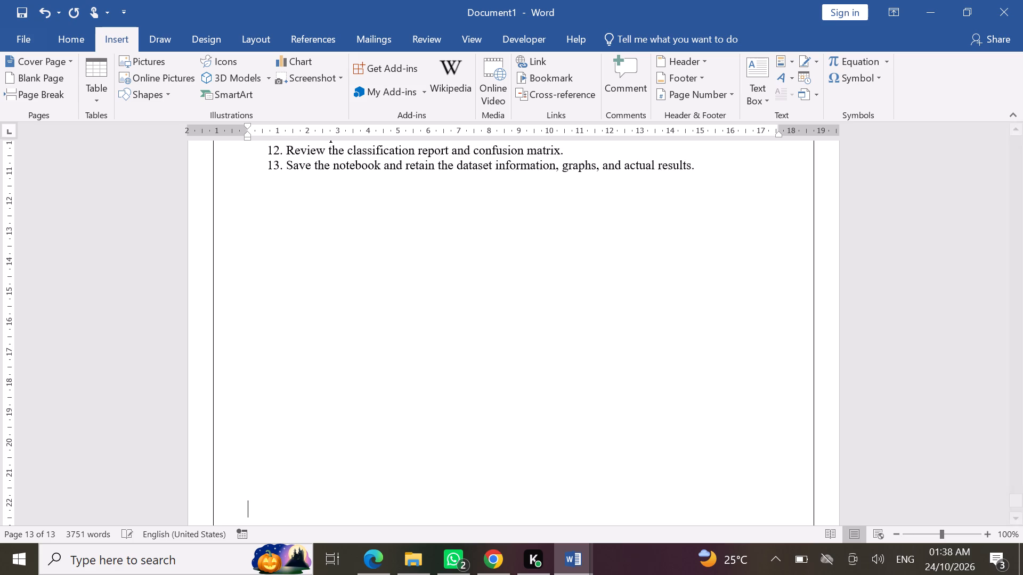
{"action": "key", "text": "Return"}
{"action": "key", "text": "Return"}
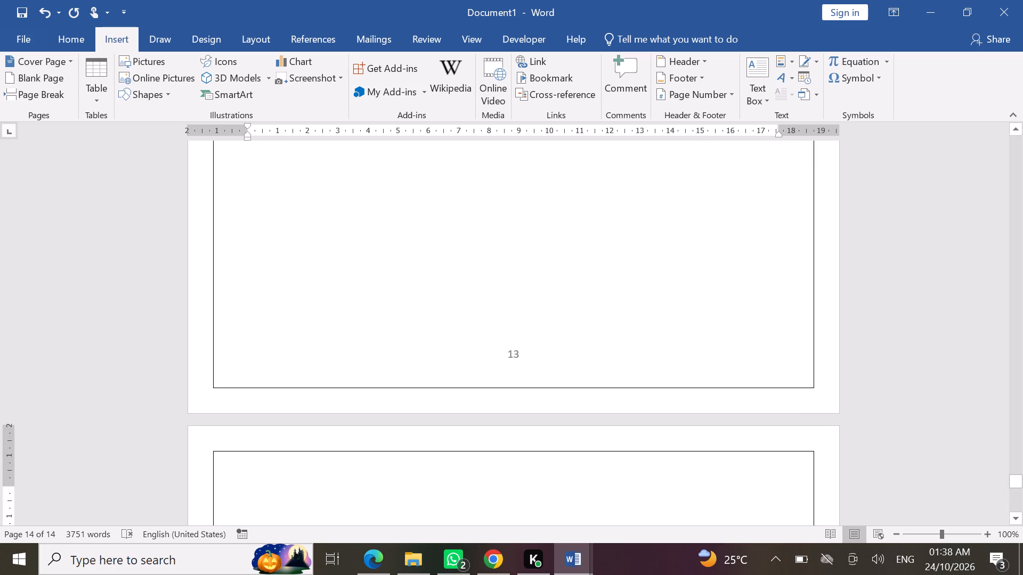
Look through the remaining report content in ChatGPT in Chrome, from section 14 to the references and final checklist and back.
{"action": "key", "text": "alt+Tab"}
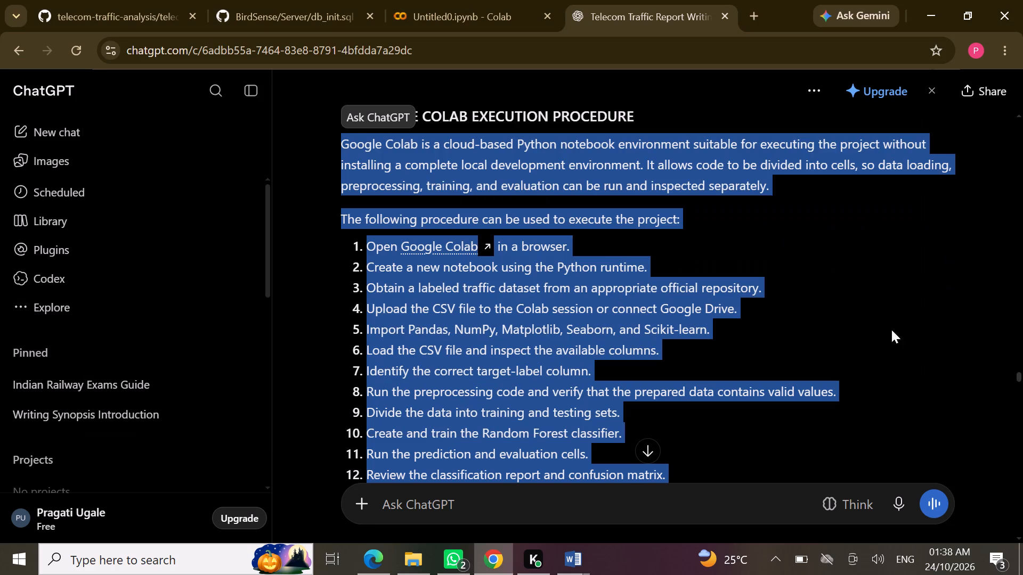
{"action": "left_click", "coordinate": [789, 469]}
{"action": "scroll", "coordinate": [789, 469], "scroll_direction": "down", "scroll_amount": 3}
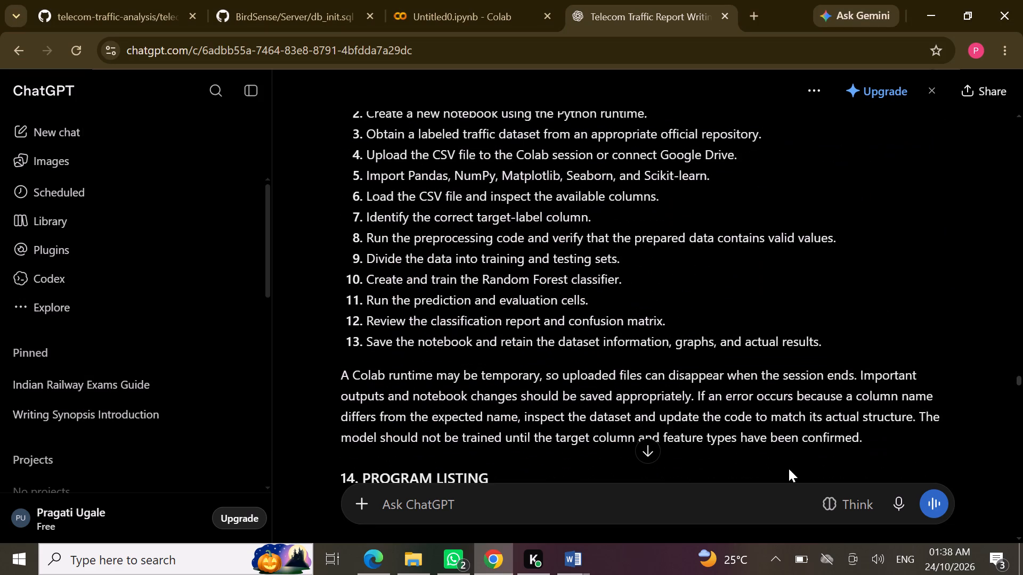
{"action": "scroll", "coordinate": [789, 469], "scroll_direction": "down", "scroll_amount": 1}
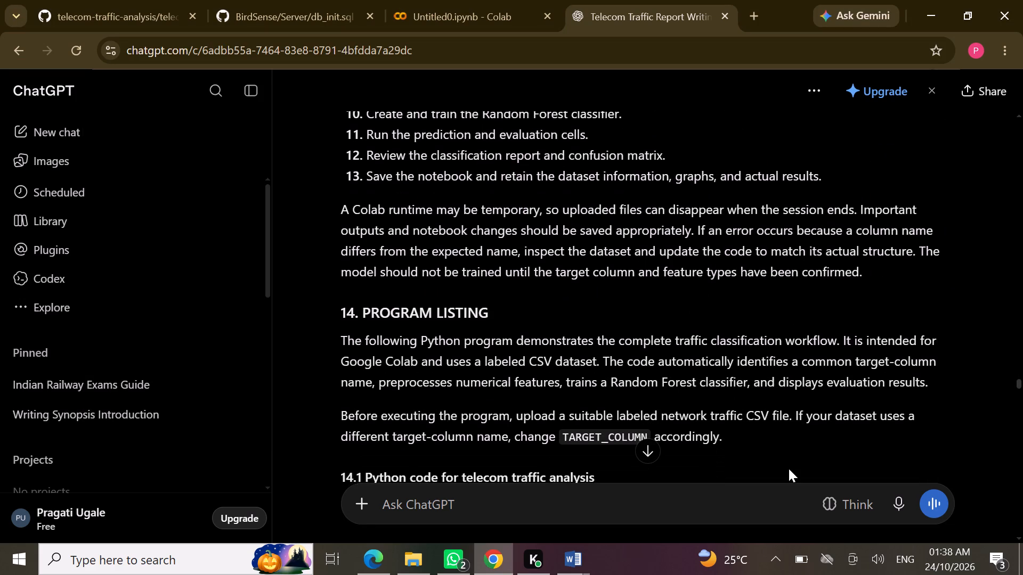
{"action": "scroll", "coordinate": [789, 469], "scroll_direction": "down", "scroll_amount": 1}
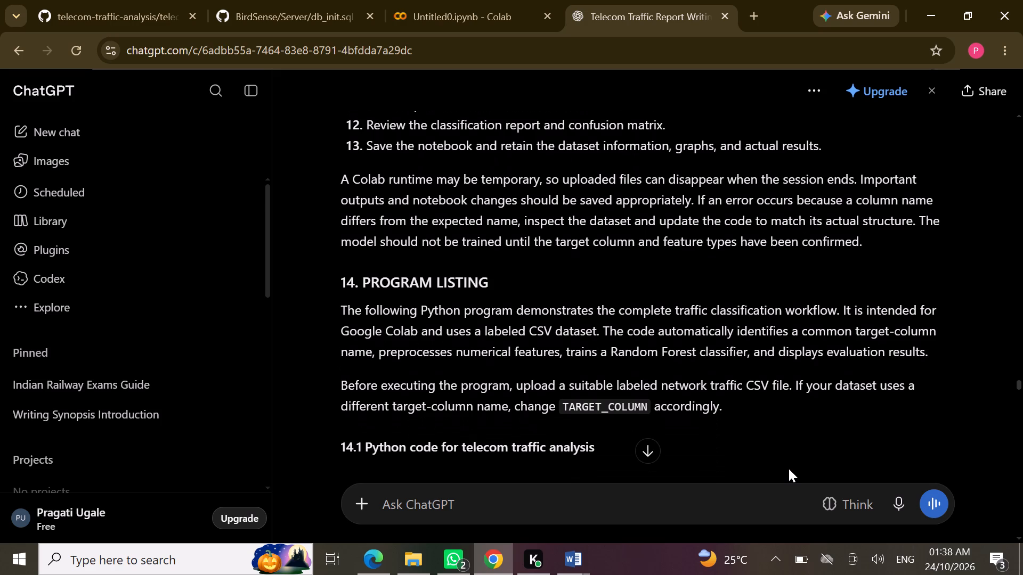
{"action": "scroll", "coordinate": [789, 469], "scroll_direction": "down", "scroll_amount": 1}
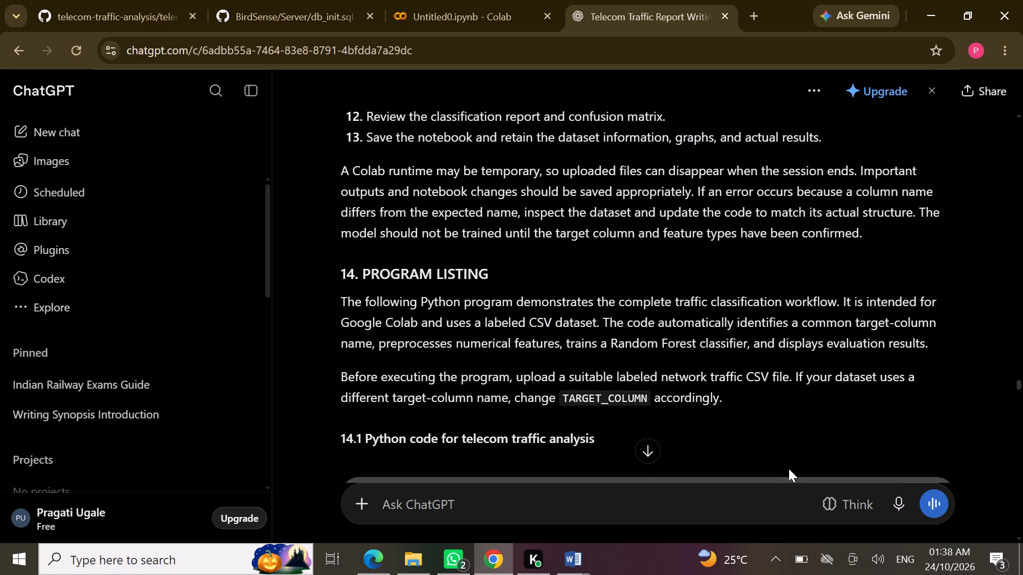
{"action": "scroll", "coordinate": [789, 469], "scroll_direction": "down", "scroll_amount": 3}
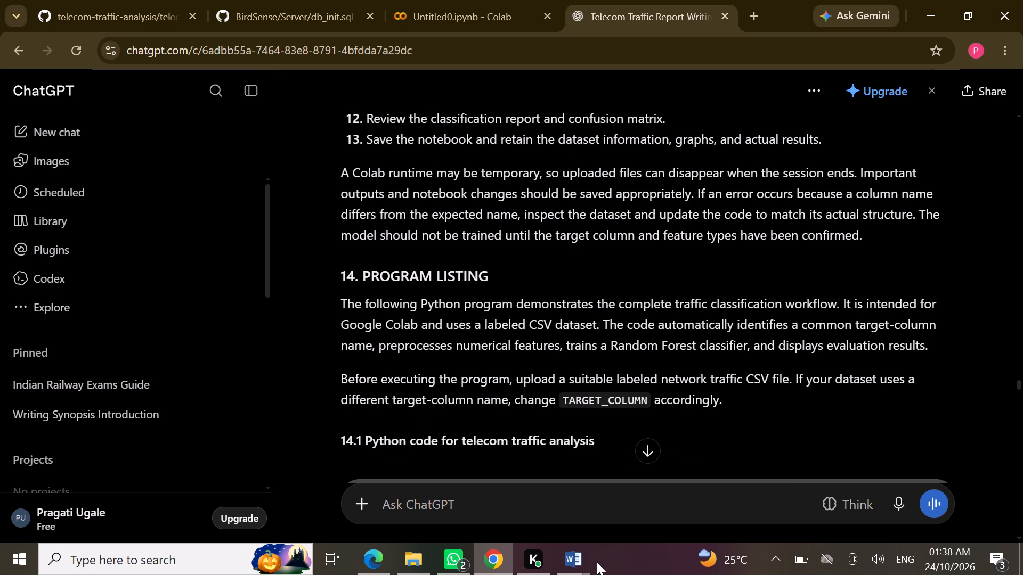
{"action": "scroll", "coordinate": [701, 406], "scroll_direction": "down", "scroll_amount": 4}
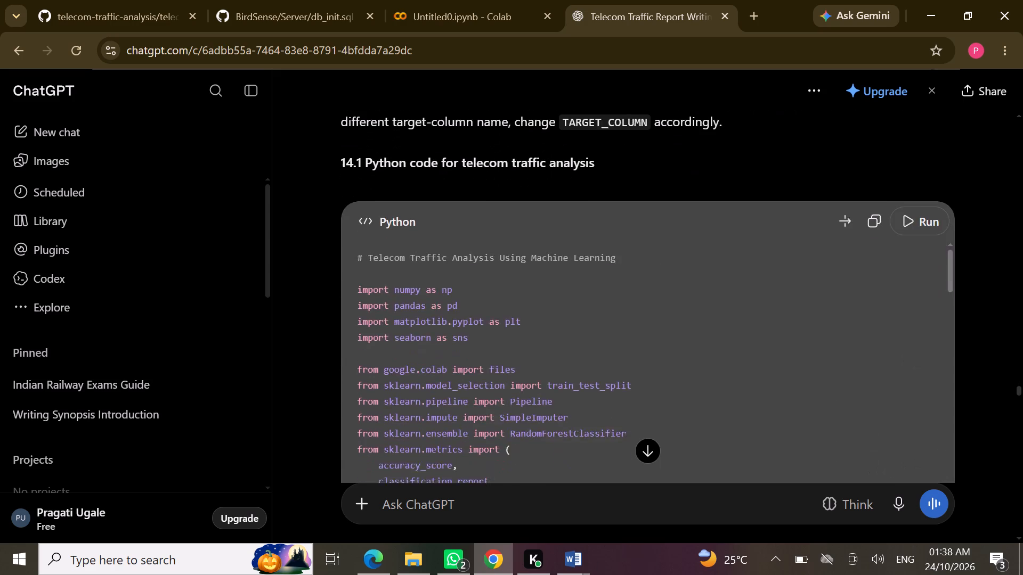
{"action": "scroll", "coordinate": [701, 406], "scroll_direction": "down", "scroll_amount": 19}
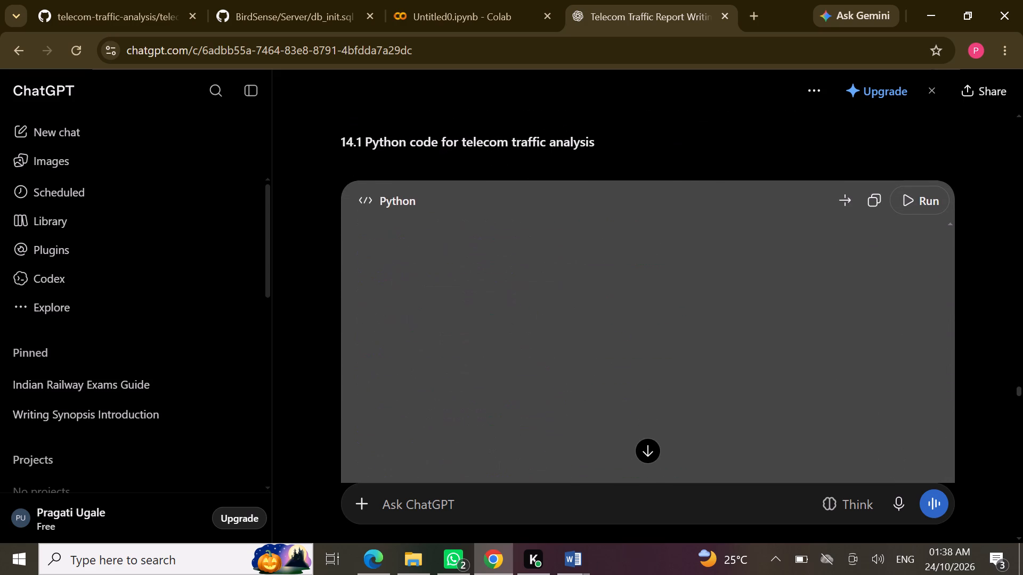
{"action": "scroll", "coordinate": [701, 406], "scroll_direction": "down", "scroll_amount": 19}
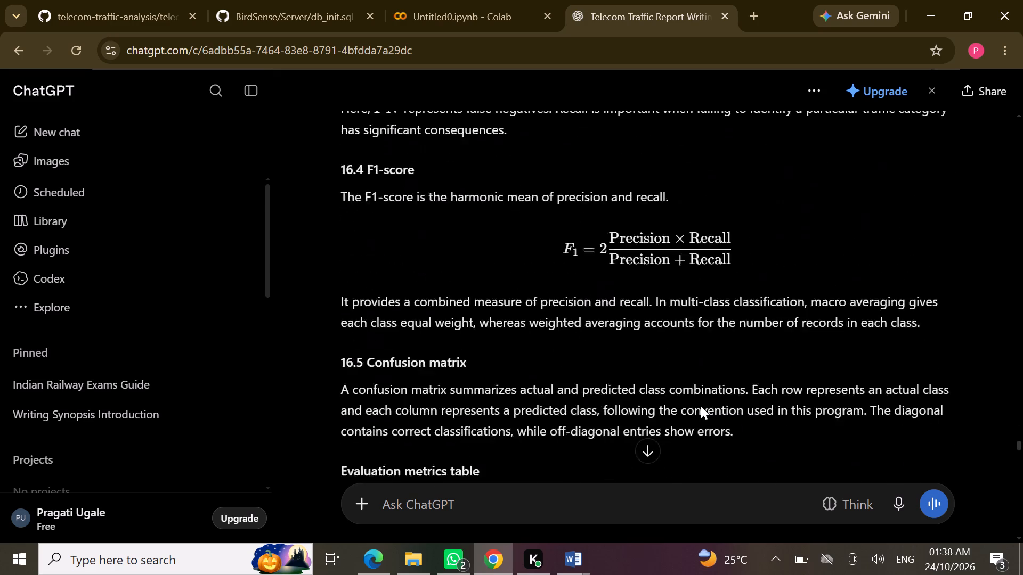
{"action": "scroll", "coordinate": [701, 406], "scroll_direction": "down", "scroll_amount": 19}
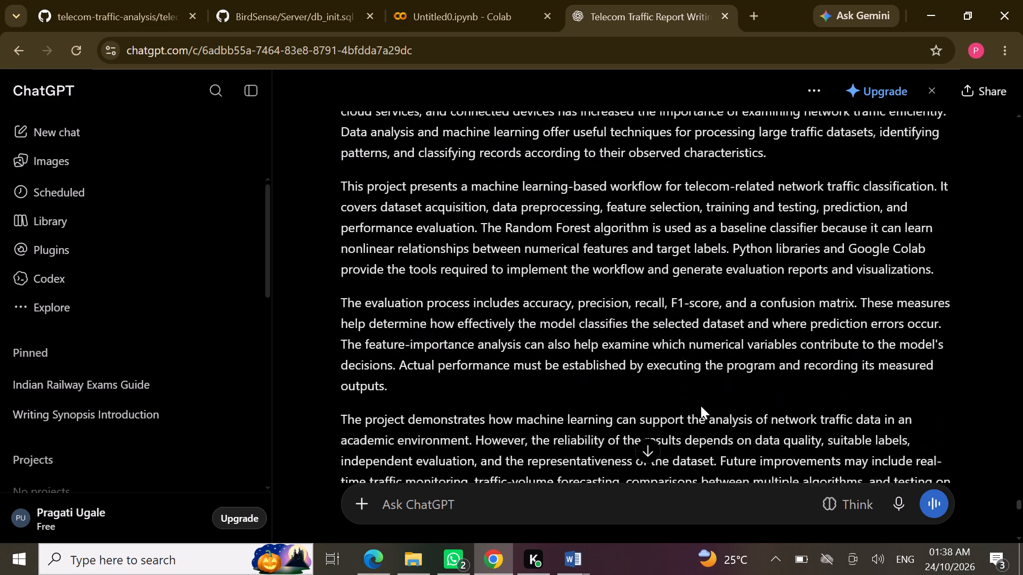
{"action": "scroll", "coordinate": [701, 406], "scroll_direction": "down", "scroll_amount": 9}
{"action": "scroll", "coordinate": [701, 406], "scroll_direction": "up", "scroll_amount": 4}
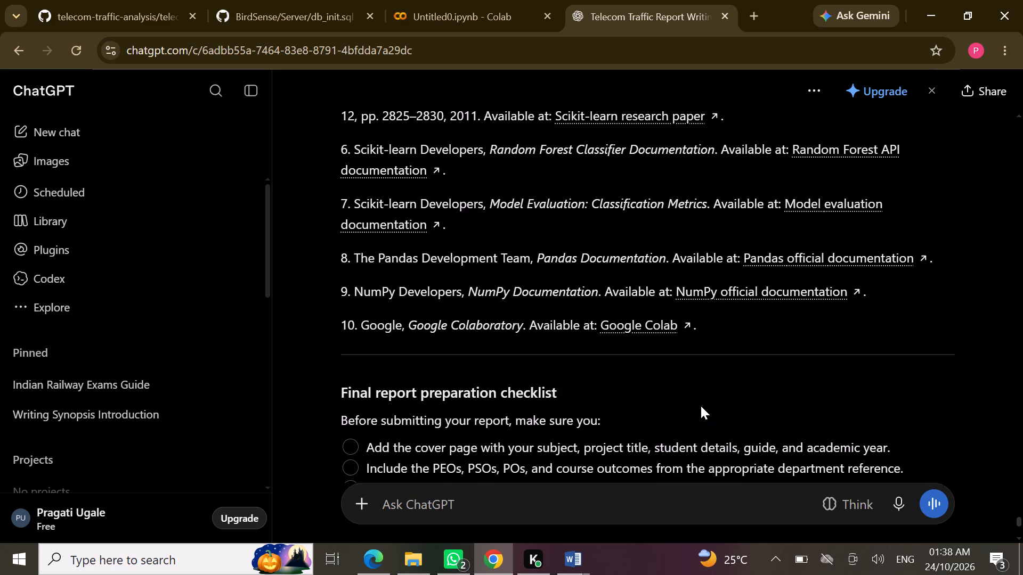
{"action": "scroll", "coordinate": [694, 306], "scroll_direction": "up", "scroll_amount": 2}
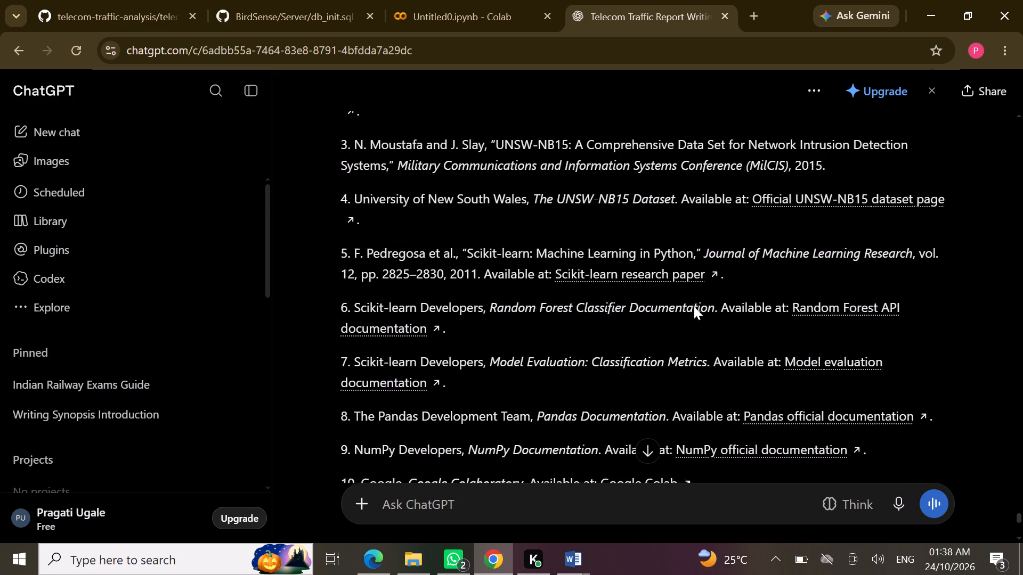
{"action": "scroll", "coordinate": [694, 306], "scroll_direction": "up", "scroll_amount": 4}
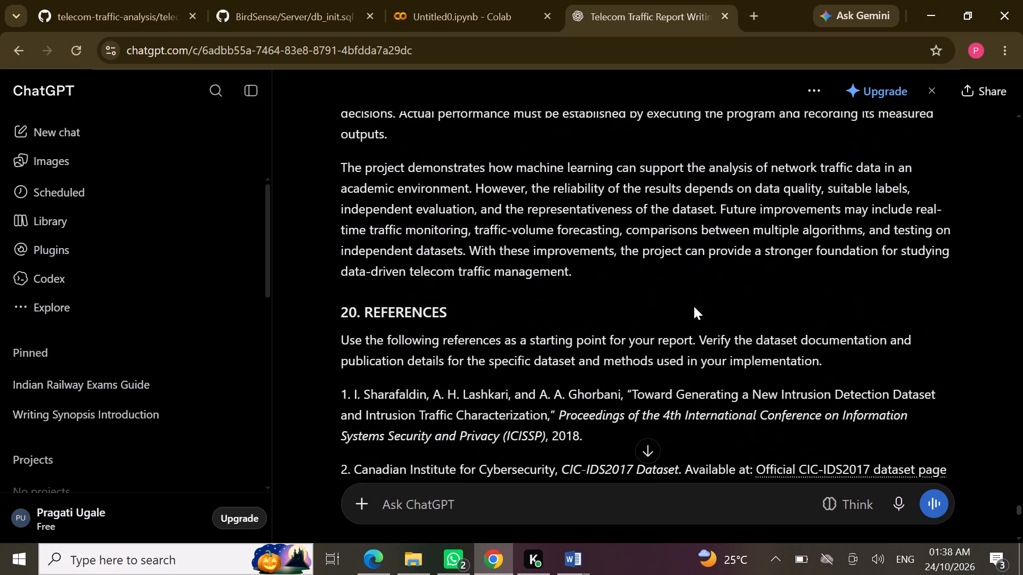
{"action": "scroll", "coordinate": [694, 306], "scroll_direction": "up", "scroll_amount": 1}
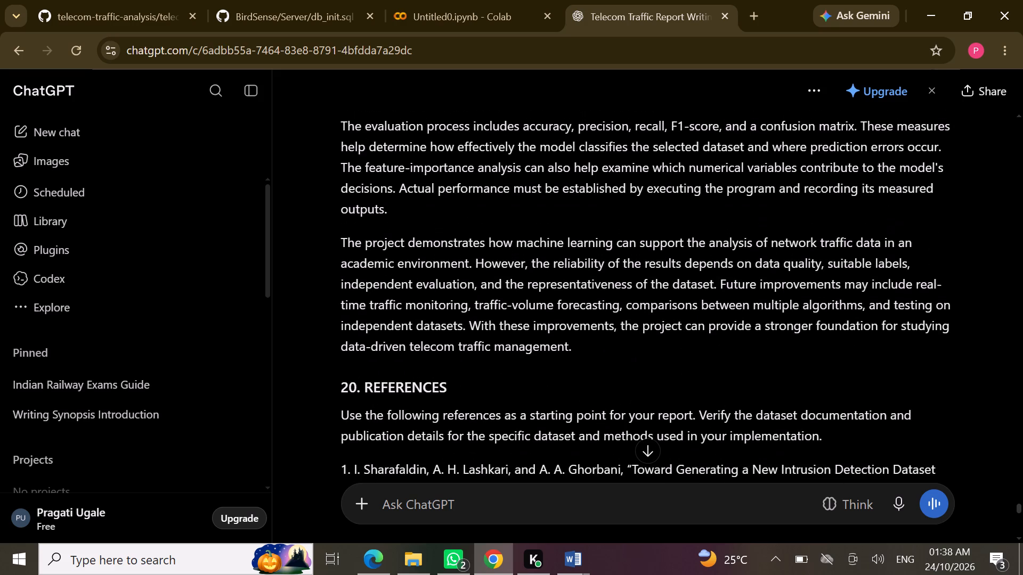
{"action": "scroll", "coordinate": [694, 306], "scroll_direction": "up", "scroll_amount": 8}
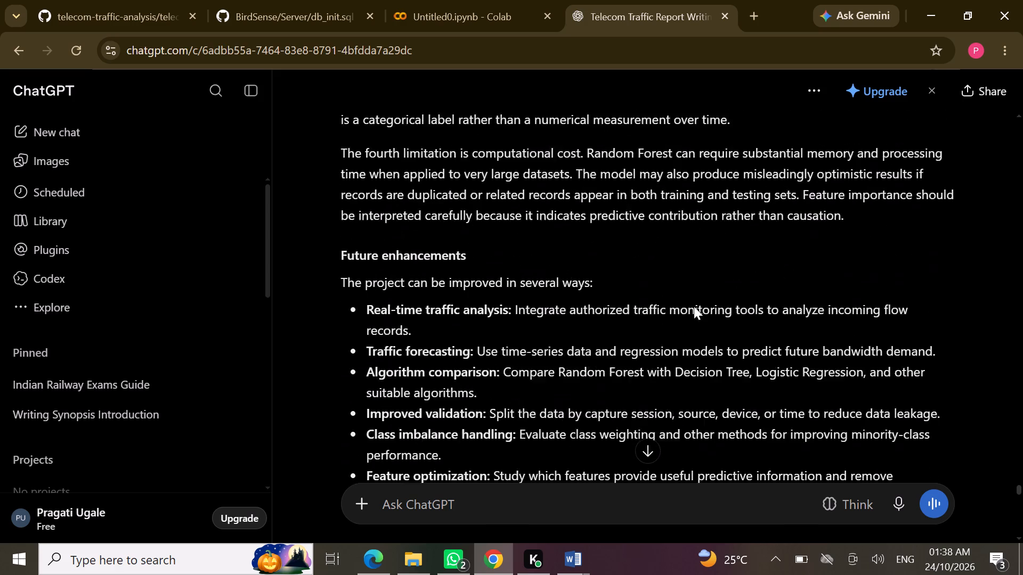
{"action": "scroll", "coordinate": [694, 306], "scroll_direction": "up", "scroll_amount": 10}
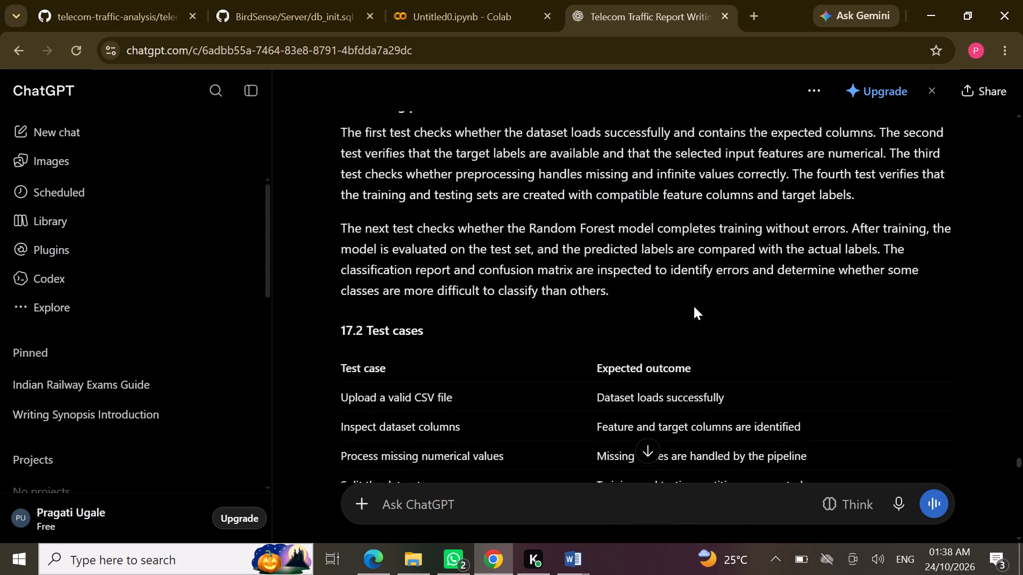
{"action": "scroll", "coordinate": [694, 306], "scroll_direction": "up", "scroll_amount": 10}
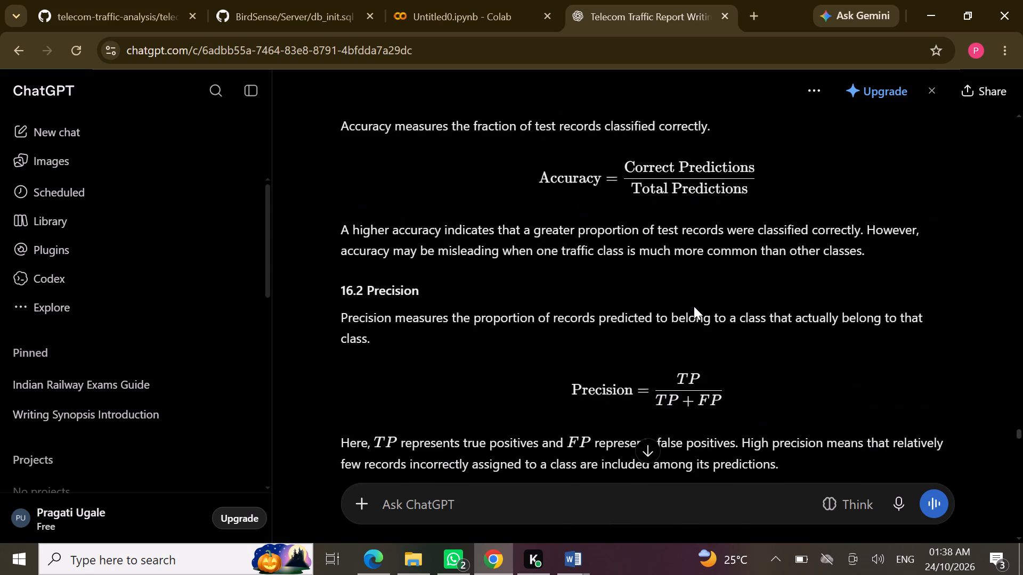
{"action": "scroll", "coordinate": [694, 306], "scroll_direction": "up", "scroll_amount": 9}
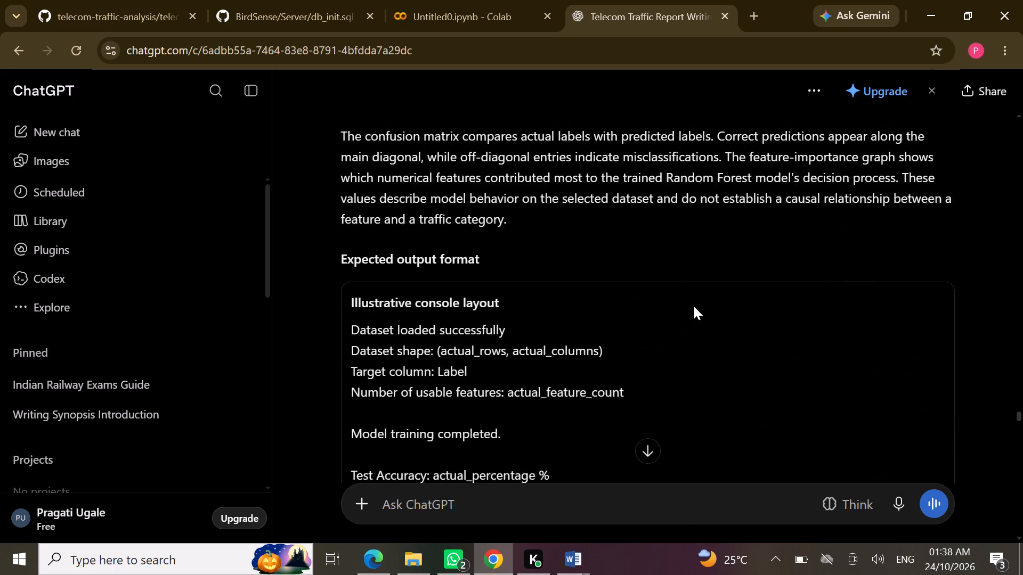
{"action": "scroll", "coordinate": [694, 306], "scroll_direction": "up", "scroll_amount": 9}
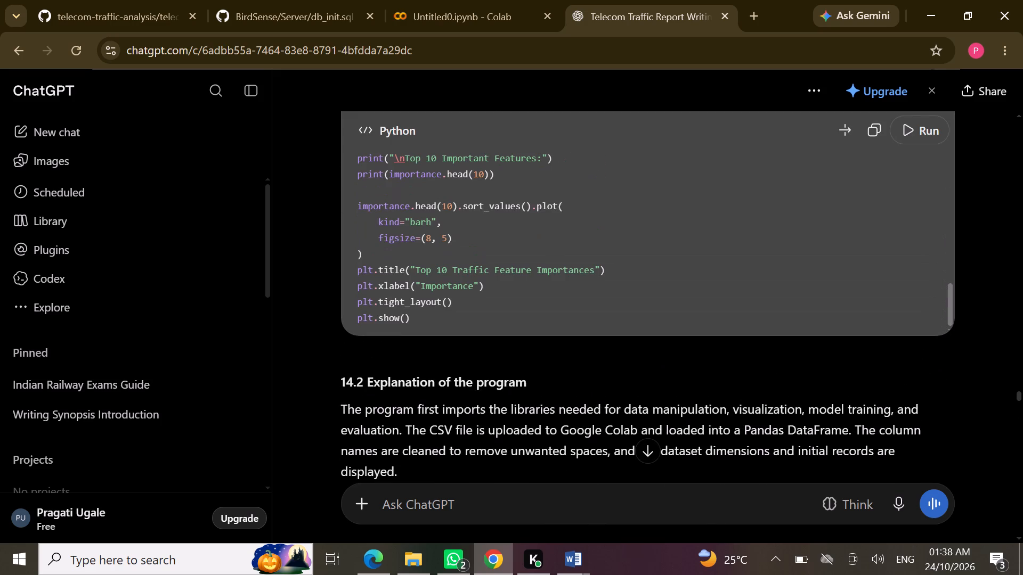
{"action": "scroll", "coordinate": [694, 306], "scroll_direction": "up", "scroll_amount": 4}
{"action": "scroll", "coordinate": [728, 376], "scroll_direction": "up", "scroll_amount": 8}
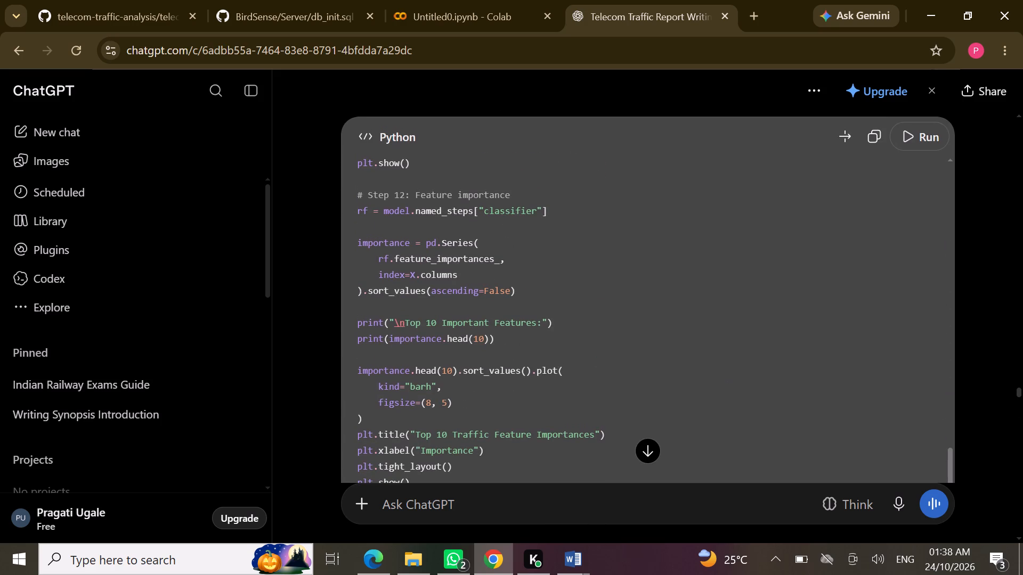
Find section 14's title in ChatGPT, enter the heading "Program Listing" at the top of page 14 in Word, and start a new line.
{"action": "scroll", "coordinate": [327, 225], "scroll_direction": "up", "scroll_amount": 4}
{"action": "scroll", "coordinate": [327, 225], "scroll_direction": "right", "scroll_amount": 1}
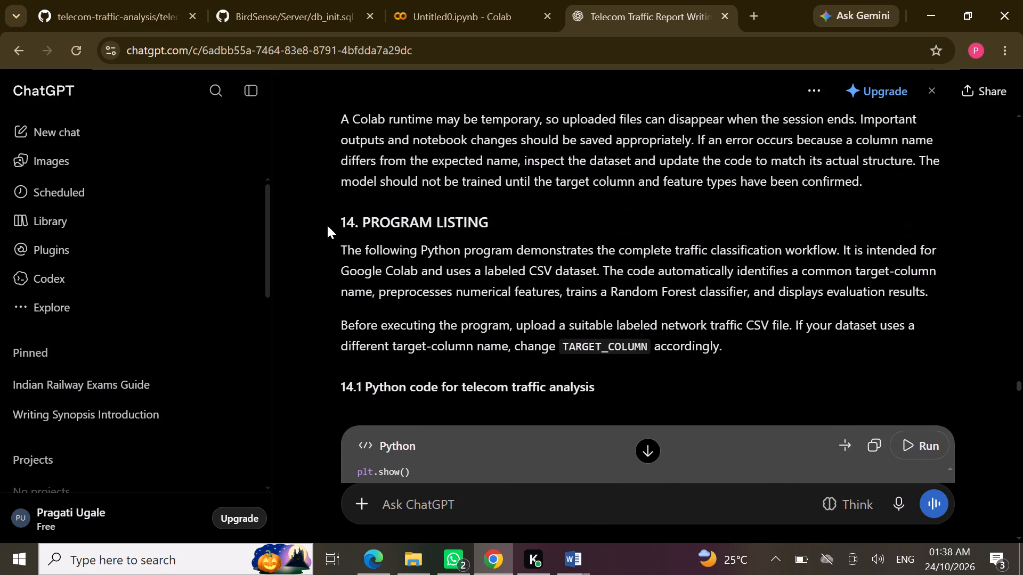
{"action": "scroll", "coordinate": [327, 225], "scroll_direction": "right", "scroll_amount": 1}
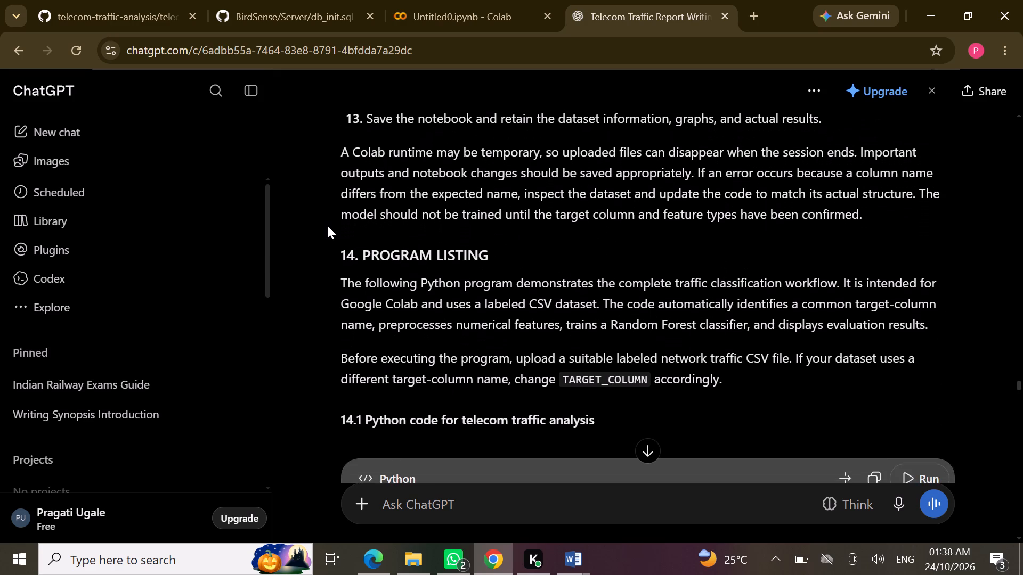
{"action": "scroll", "coordinate": [327, 225], "scroll_direction": "right", "scroll_amount": 1}
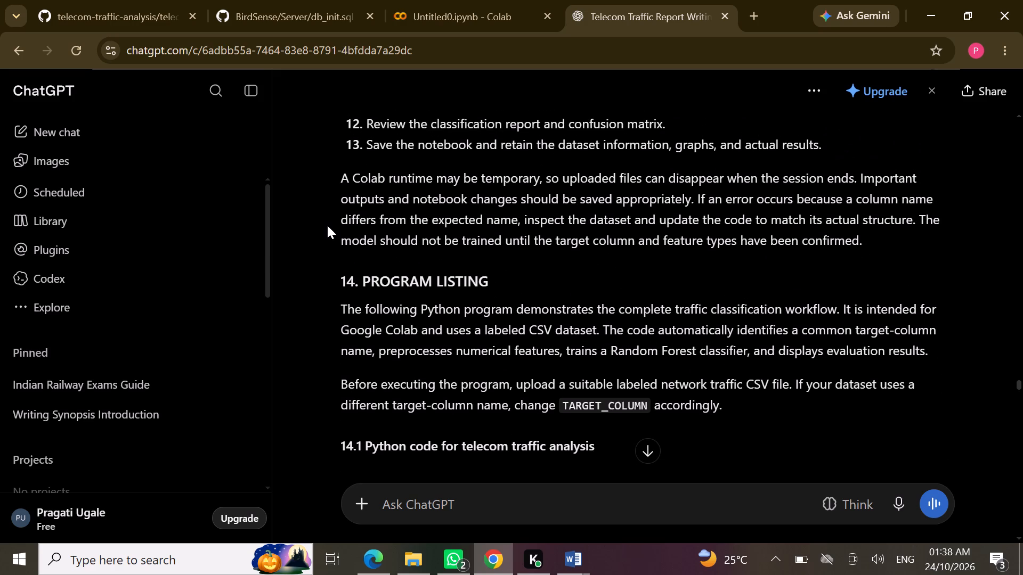
{"action": "scroll", "coordinate": [327, 225], "scroll_direction": "right", "scroll_amount": 3}
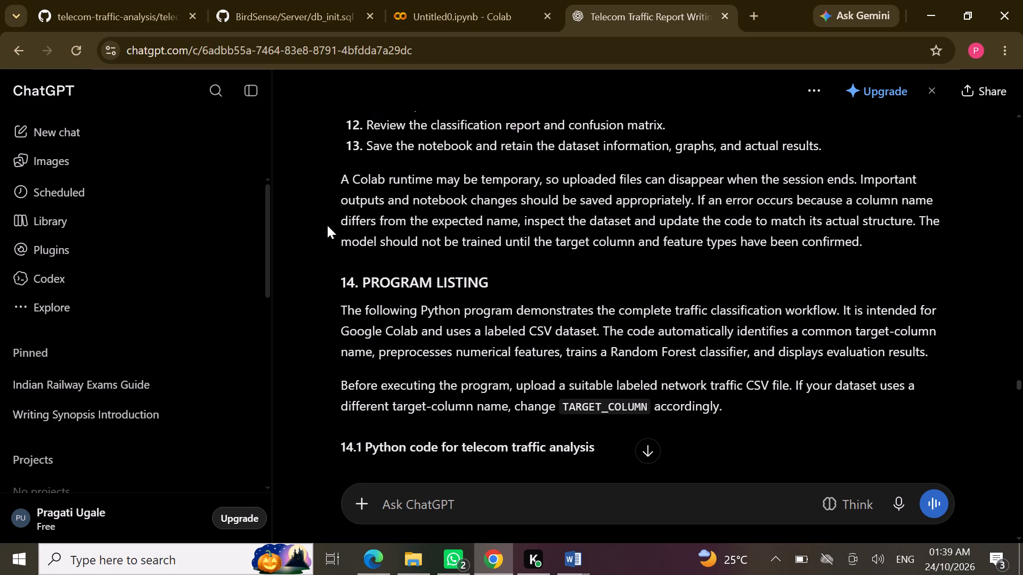
{"action": "scroll", "coordinate": [327, 225], "scroll_direction": "right", "scroll_amount": 1}
{"action": "scroll", "coordinate": [327, 225], "scroll_direction": "down", "scroll_amount": 1}
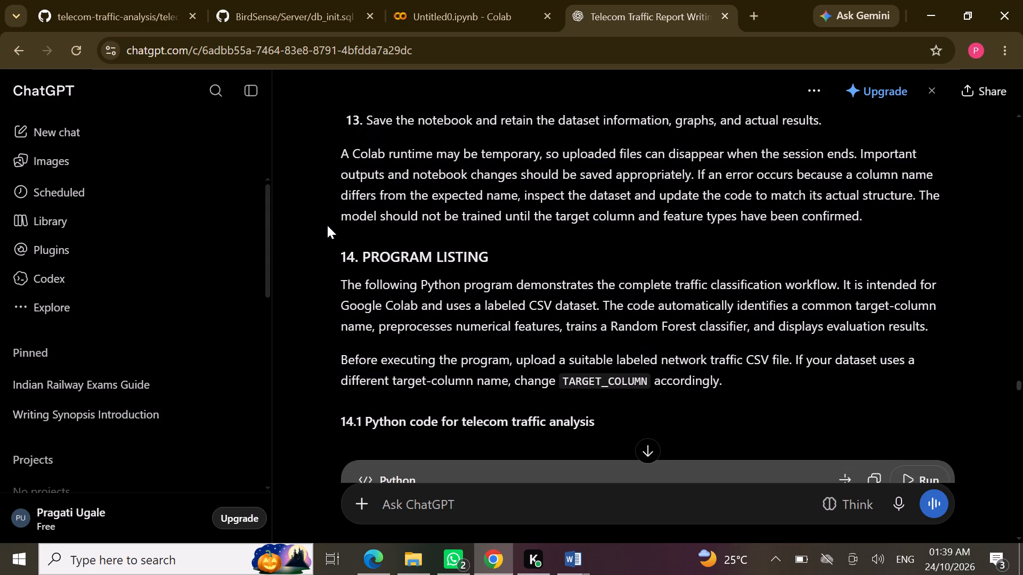
{"action": "scroll", "coordinate": [327, 225], "scroll_direction": "down", "scroll_amount": 1}
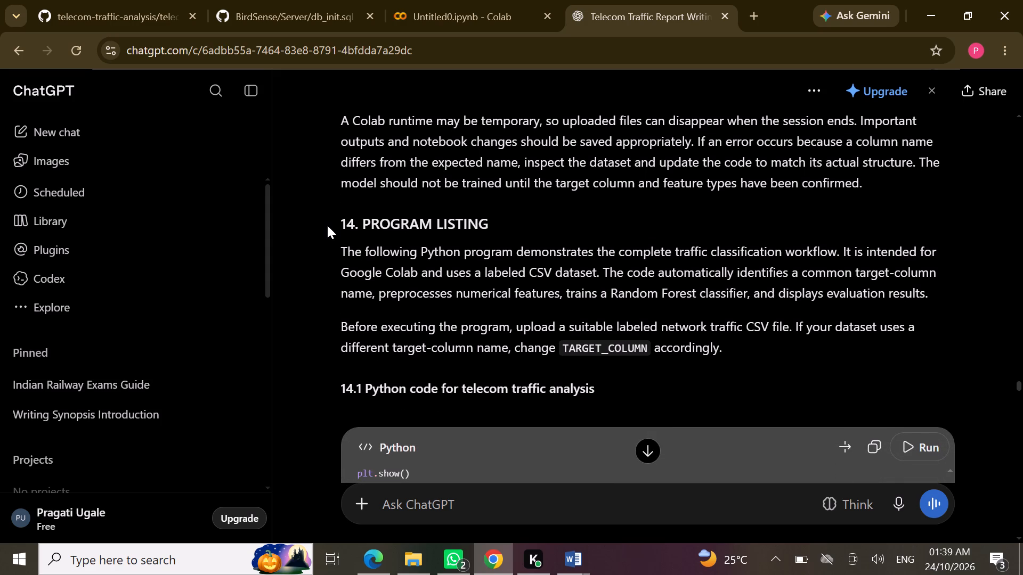
{"action": "key", "text": "alt+Tab"}
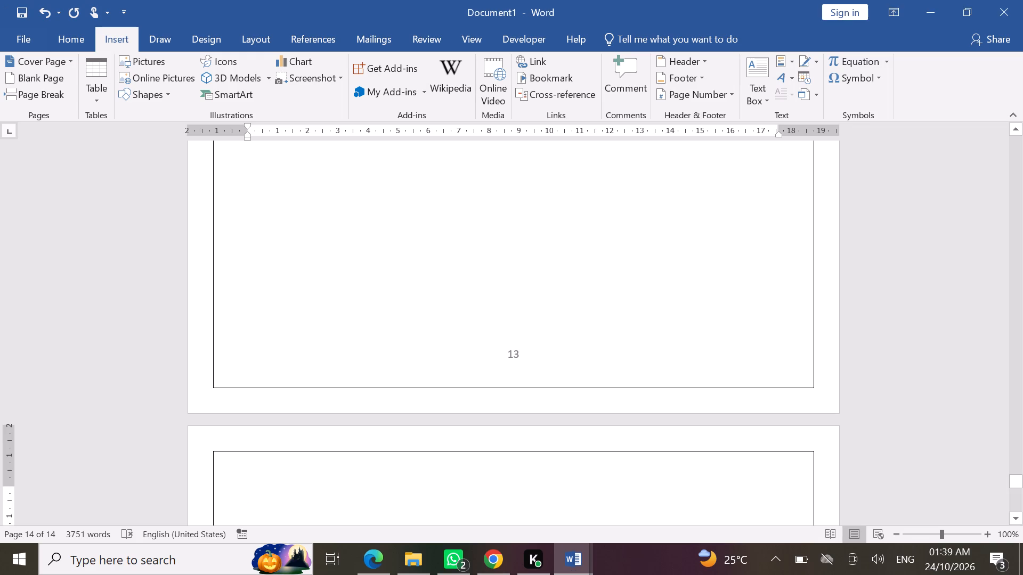
{"action": "type", "text": "Program Listing"}
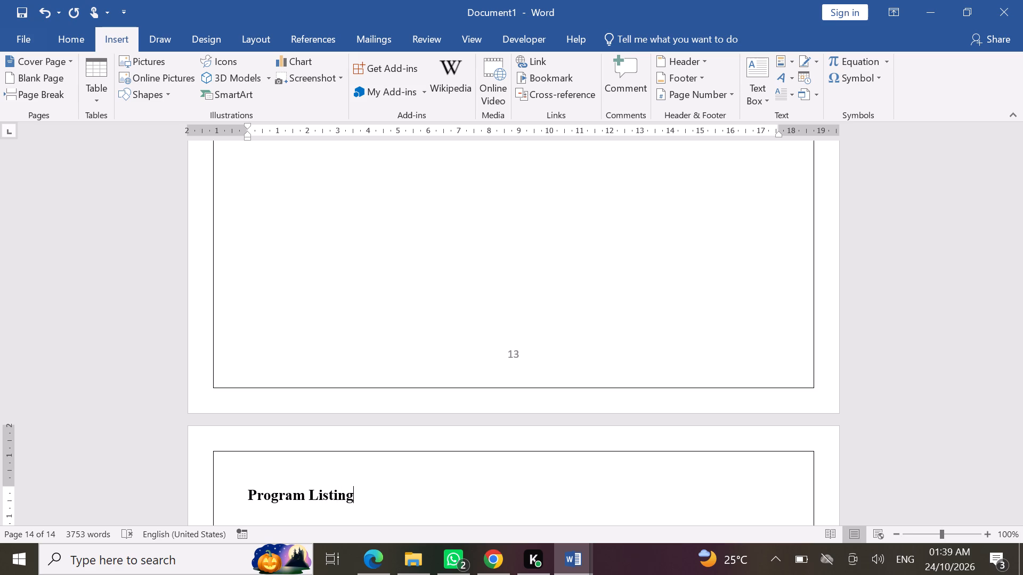
{"action": "key", "text": "Return"}
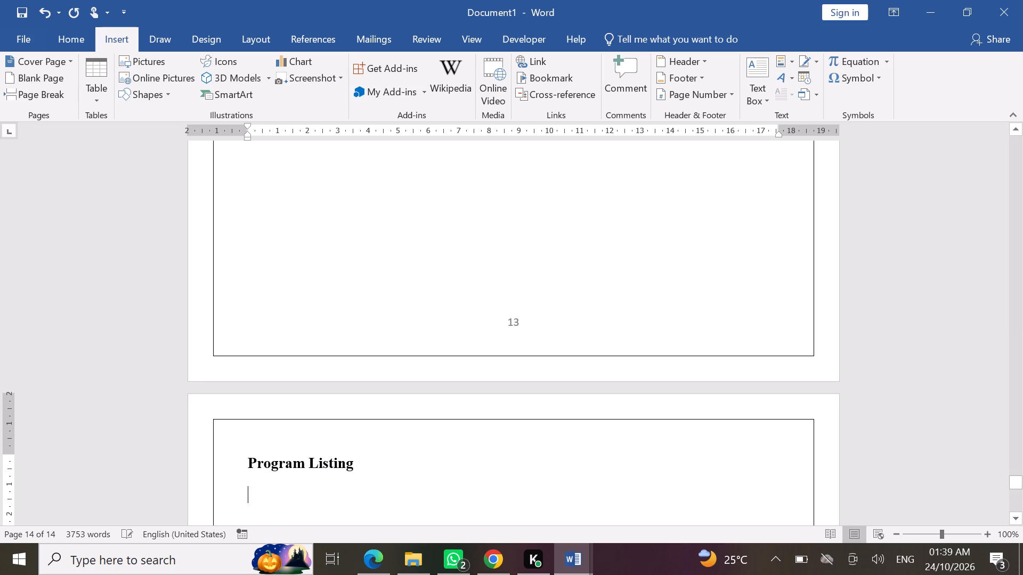
{"action": "key", "text": "Tab"}
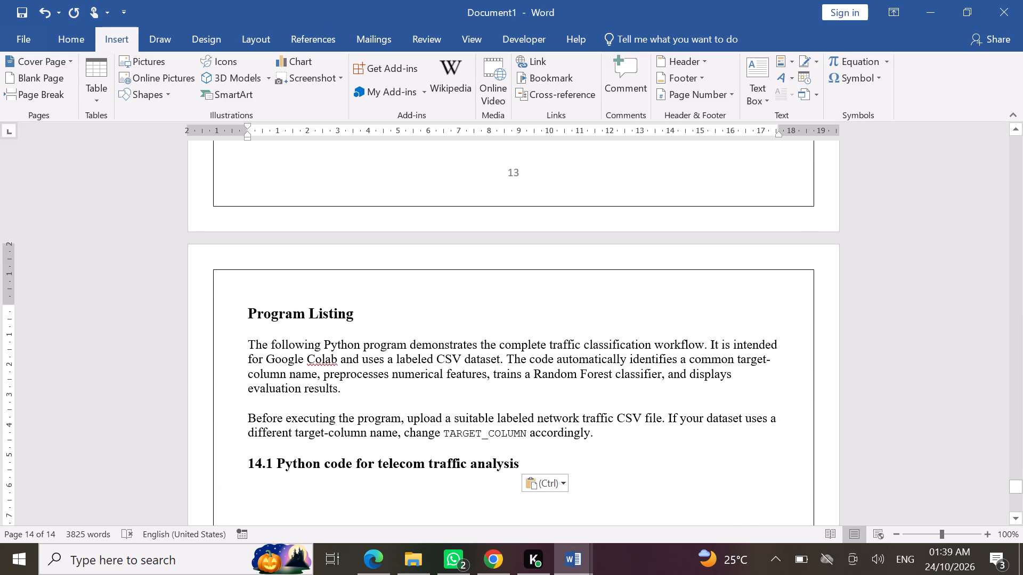
Reduce the font size of the "14.1 Python code for telecom traffic analysis" subheading by one increment and start a new line below it.
{"action": "left_click", "coordinate": [198, 465]}
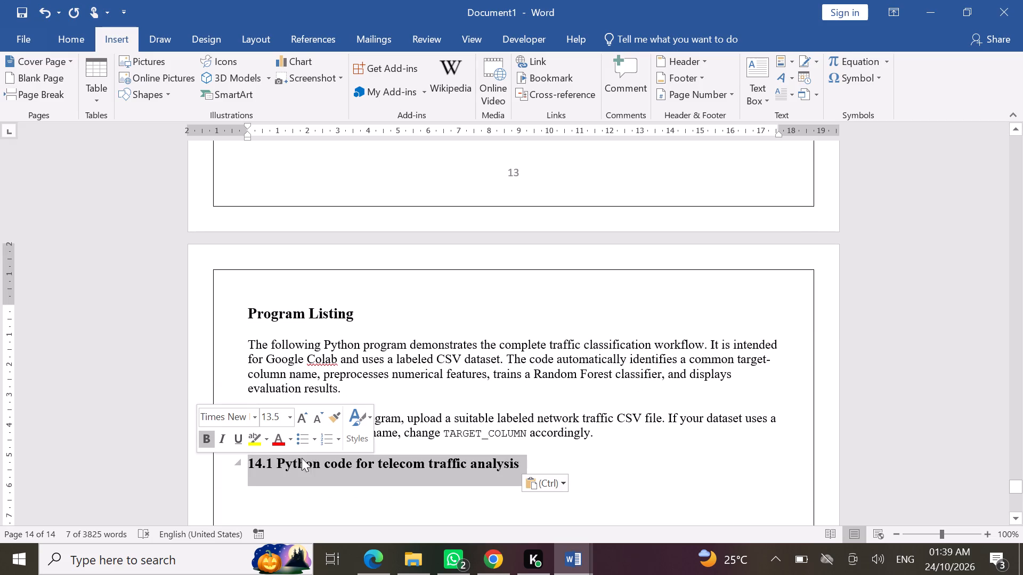
{"action": "left_click", "coordinate": [323, 423]}
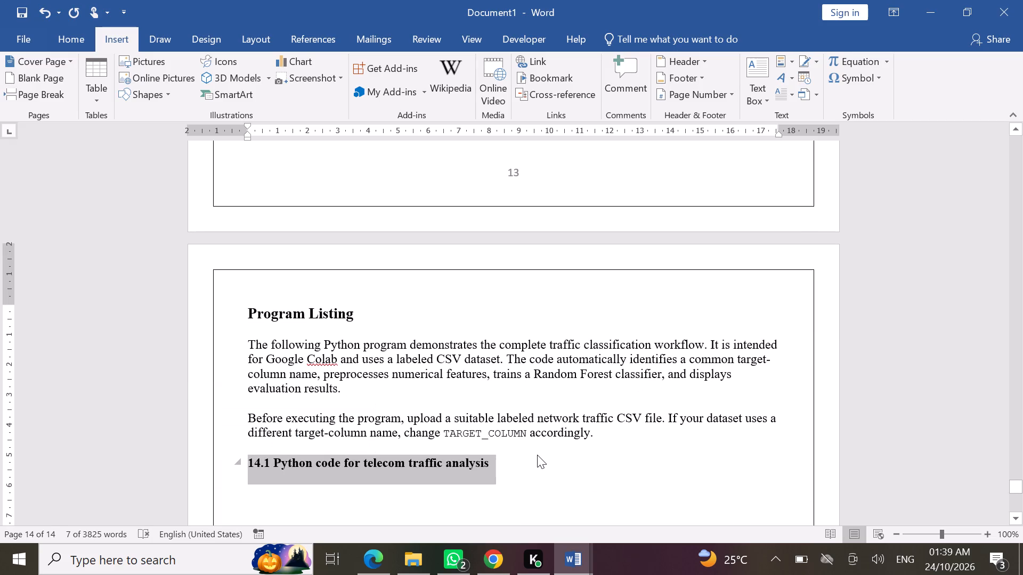
{"action": "left_click", "coordinate": [537, 455]}
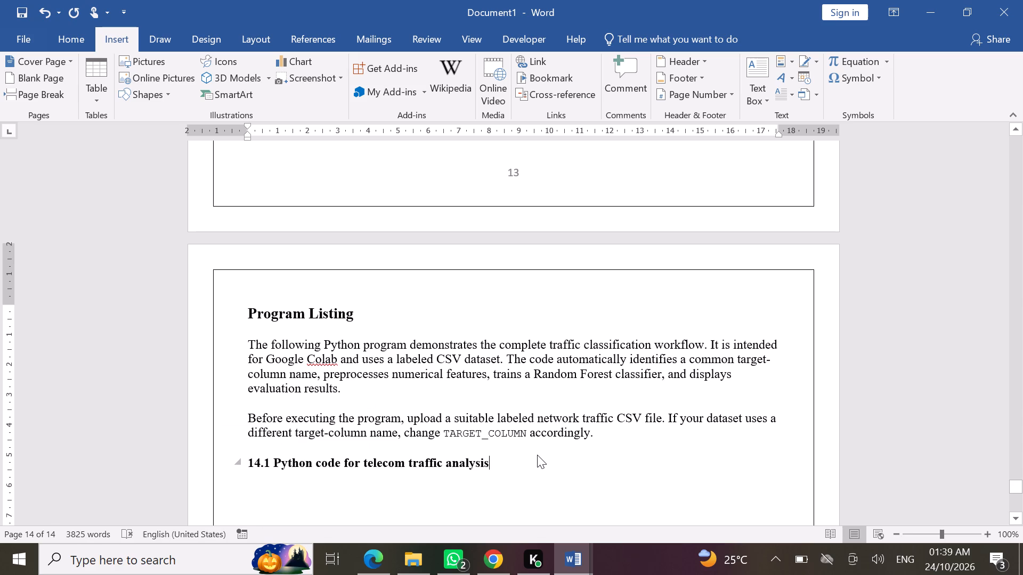
{"action": "key", "text": "Return"}
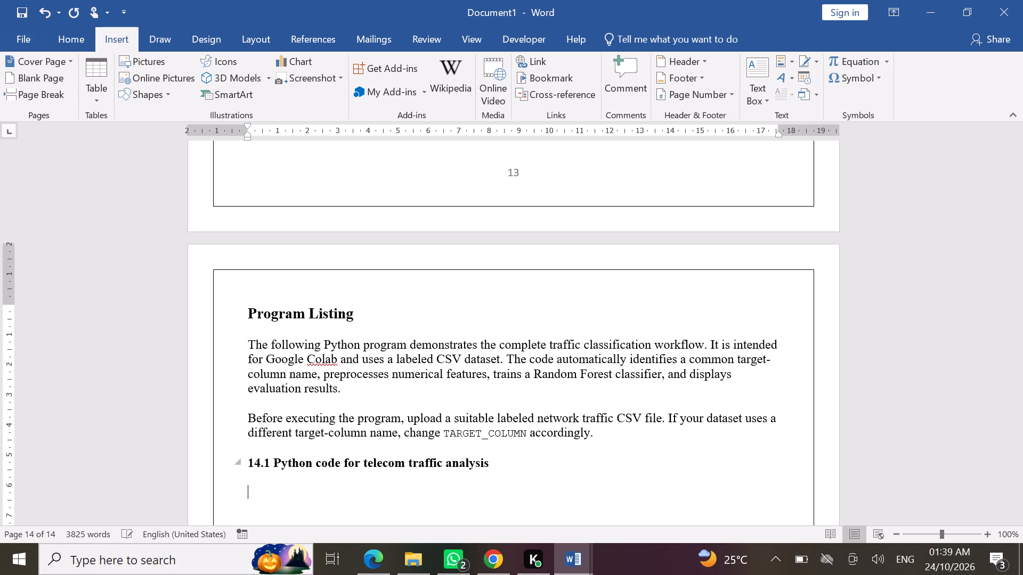
Switch to the Untitled0.ipynb Colab notebook in Chrome and find the telecom traffic analysis code in its first cell.
{"action": "left_click", "coordinate": [494, 549]}
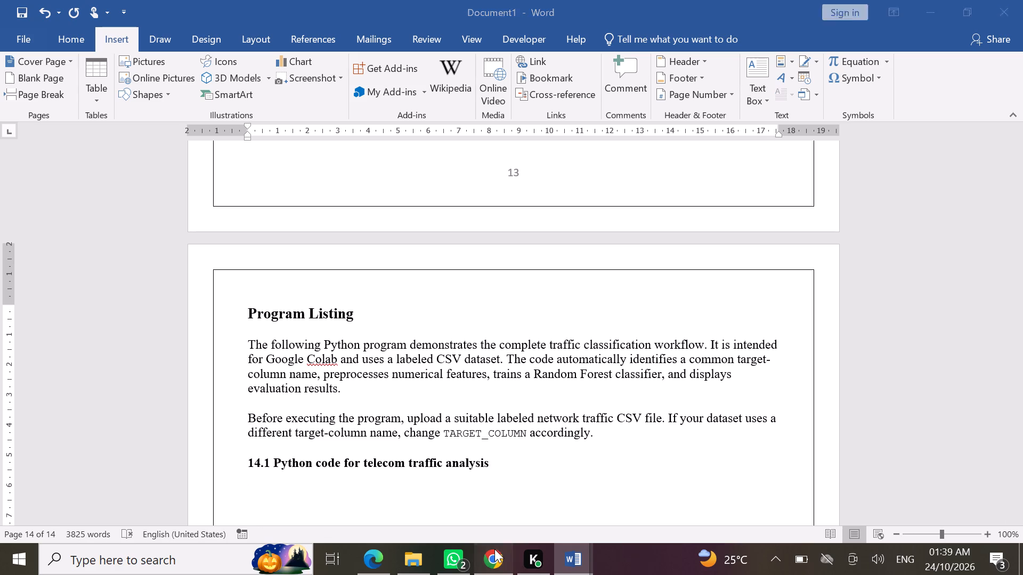
{"action": "left_click", "coordinate": [473, 17]}
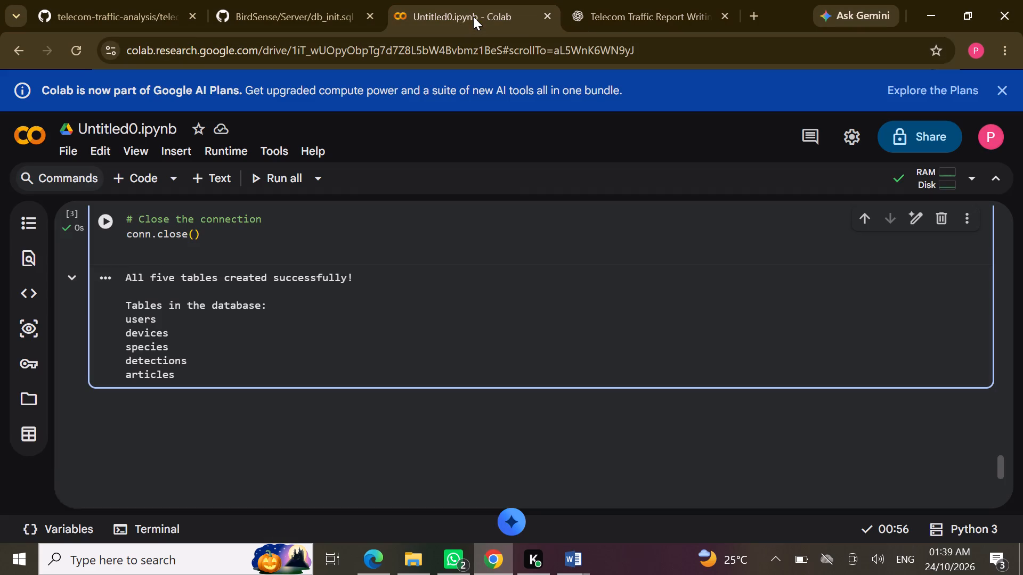
{"action": "scroll", "coordinate": [388, 231], "scroll_direction": "right", "scroll_amount": 1}
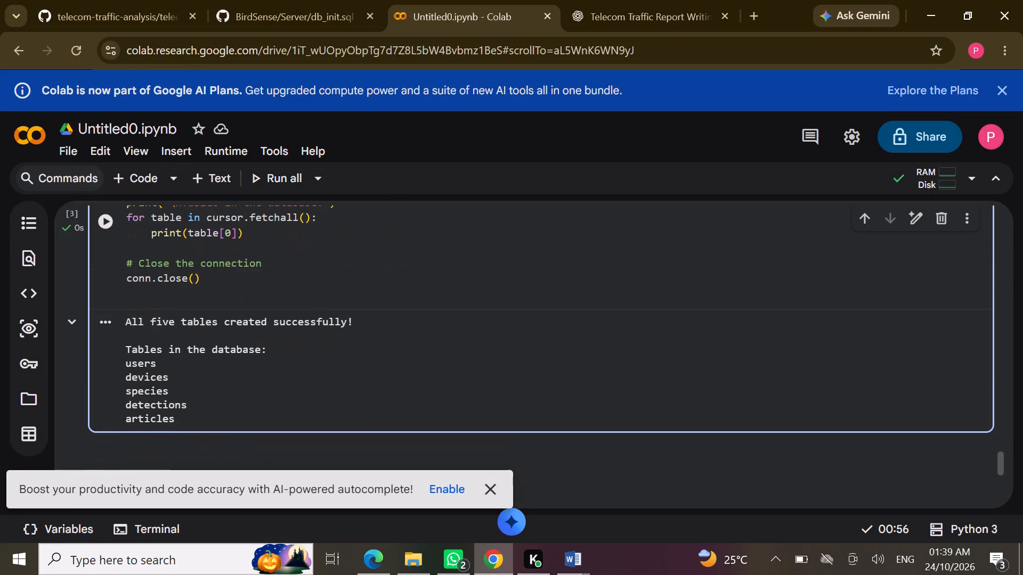
{"action": "scroll", "coordinate": [388, 231], "scroll_direction": "right", "scroll_amount": 1}
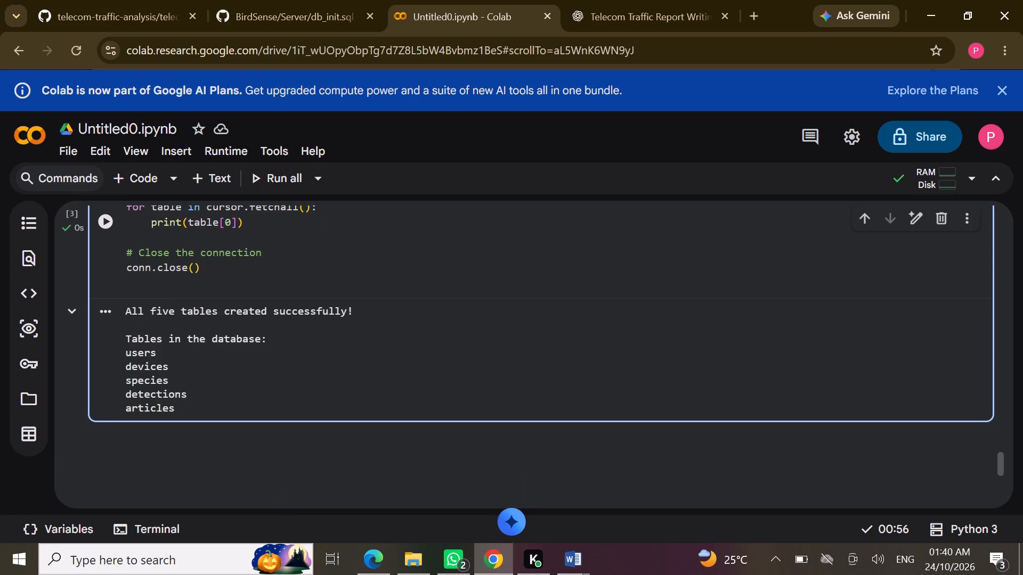
{"action": "scroll", "coordinate": [388, 231], "scroll_direction": "up", "scroll_amount": 2}
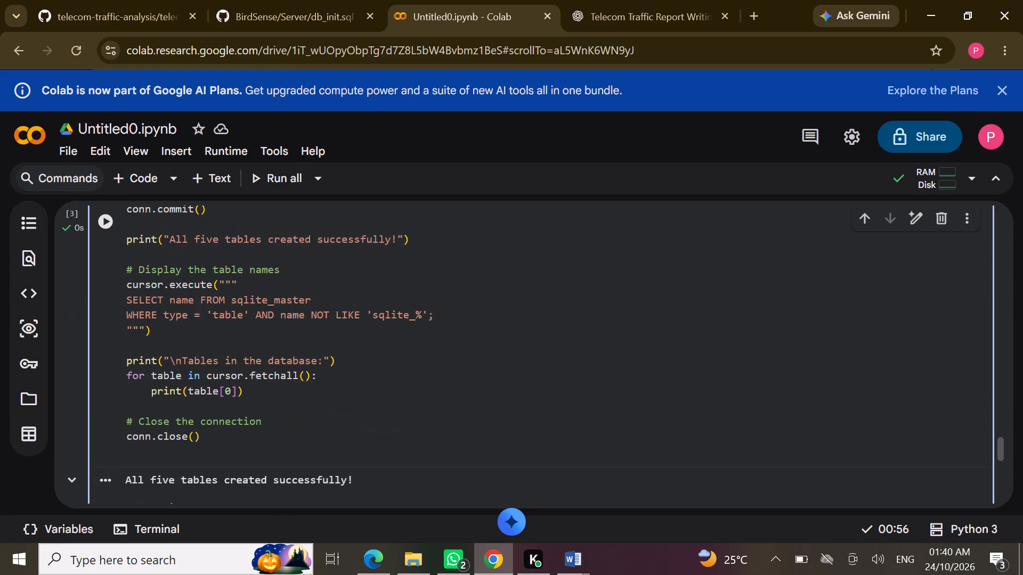
{"action": "scroll", "coordinate": [388, 231], "scroll_direction": "up", "scroll_amount": 7}
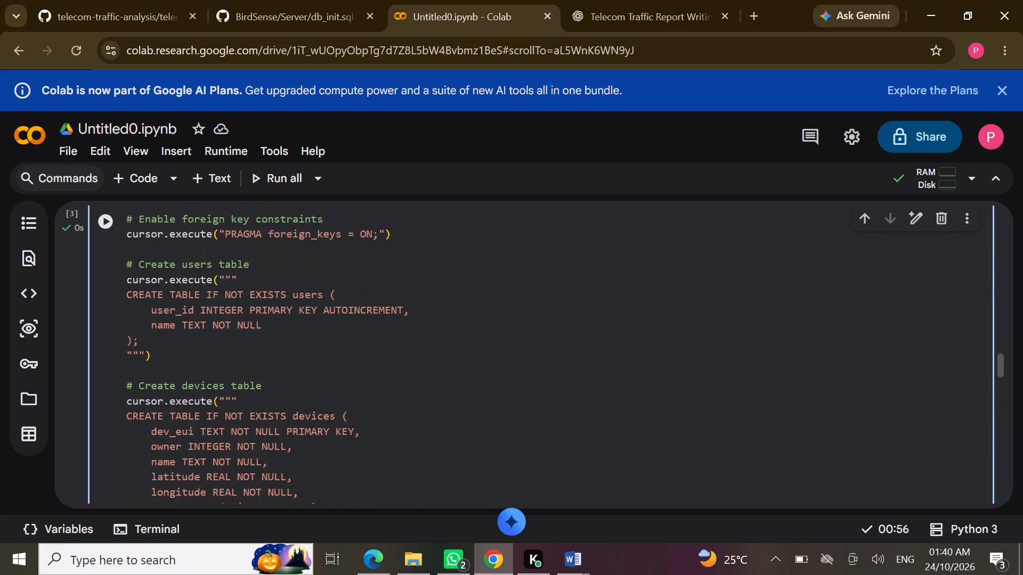
{"action": "scroll", "coordinate": [388, 231], "scroll_direction": "up", "scroll_amount": 7}
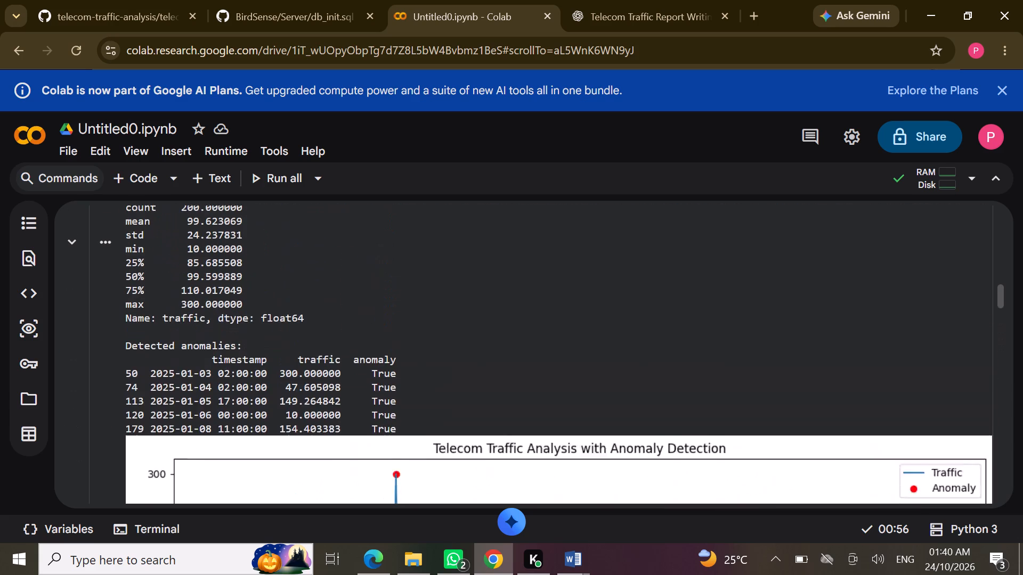
{"action": "scroll", "coordinate": [388, 231], "scroll_direction": "up", "scroll_amount": 7}
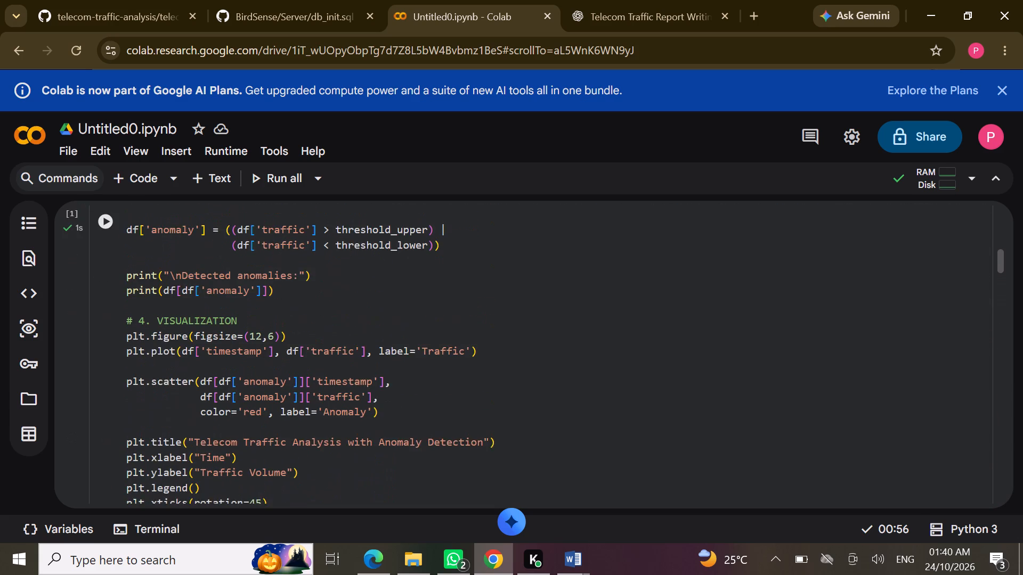
{"action": "scroll", "coordinate": [388, 231], "scroll_direction": "up", "scroll_amount": 7}
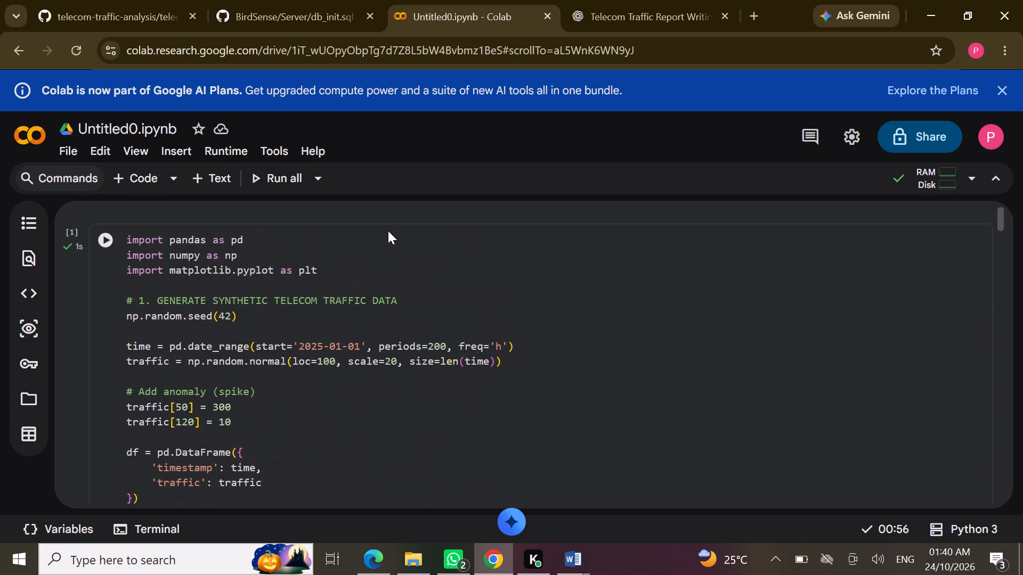
{"action": "scroll", "coordinate": [388, 231], "scroll_direction": "up", "scroll_amount": 1}
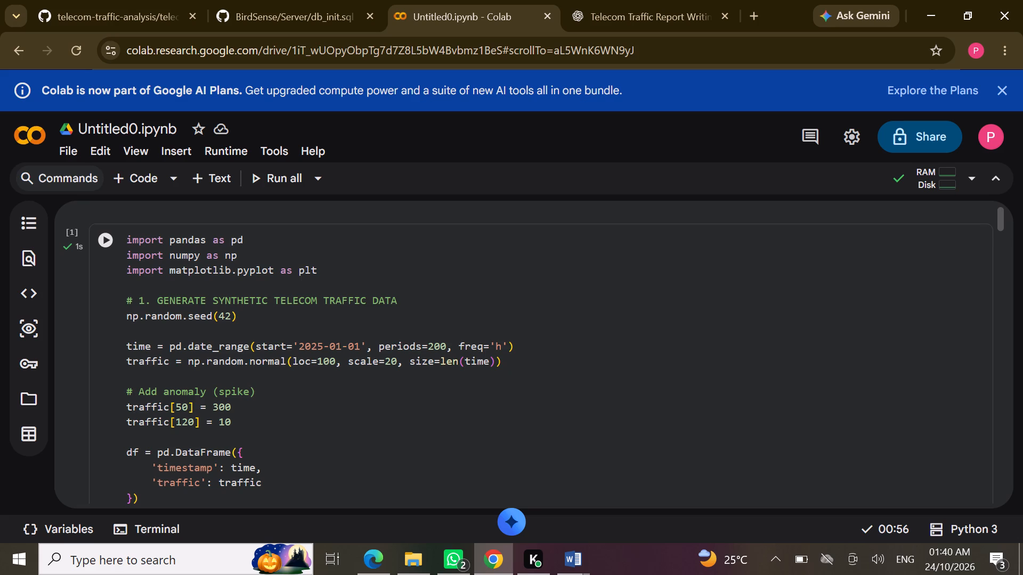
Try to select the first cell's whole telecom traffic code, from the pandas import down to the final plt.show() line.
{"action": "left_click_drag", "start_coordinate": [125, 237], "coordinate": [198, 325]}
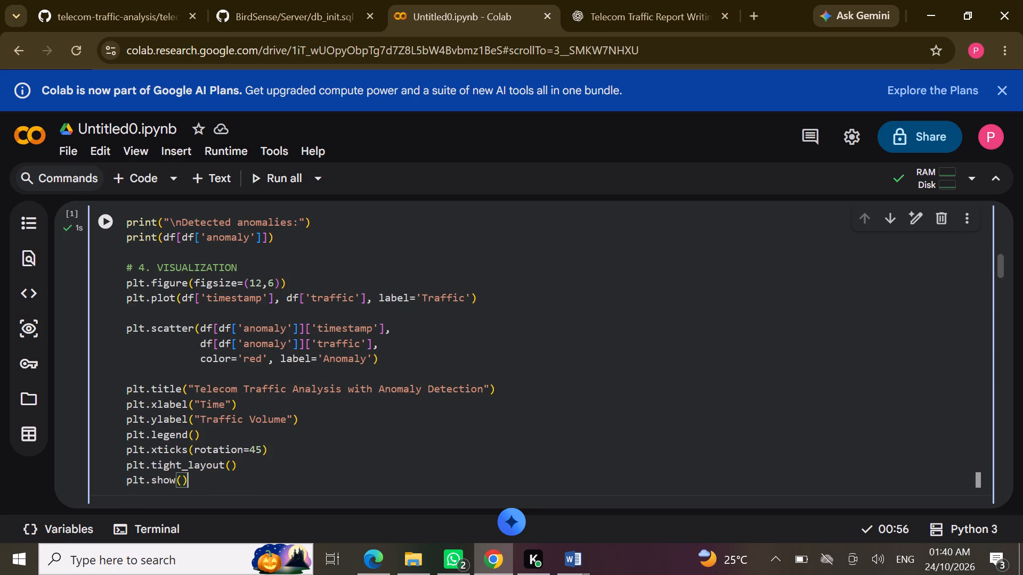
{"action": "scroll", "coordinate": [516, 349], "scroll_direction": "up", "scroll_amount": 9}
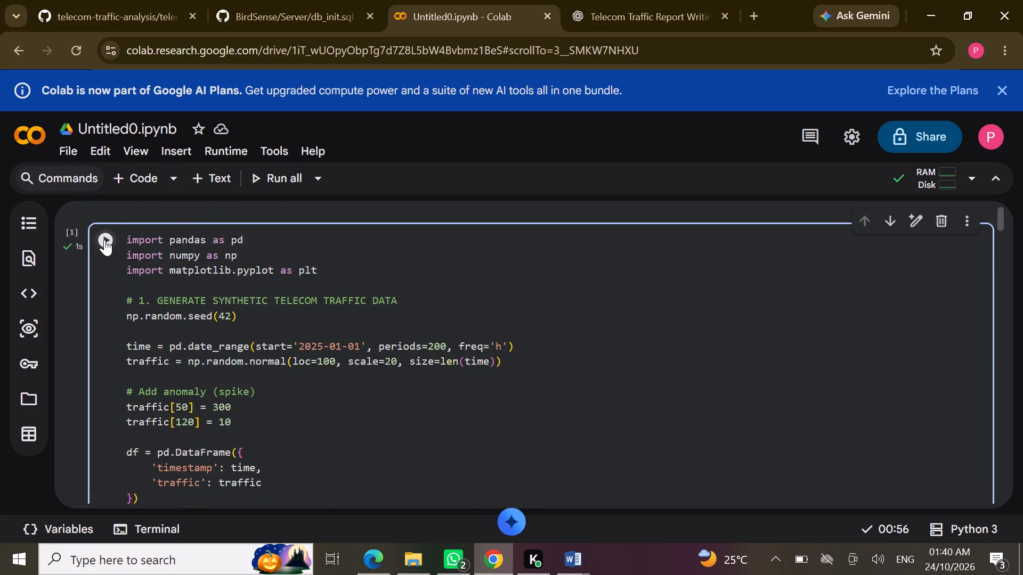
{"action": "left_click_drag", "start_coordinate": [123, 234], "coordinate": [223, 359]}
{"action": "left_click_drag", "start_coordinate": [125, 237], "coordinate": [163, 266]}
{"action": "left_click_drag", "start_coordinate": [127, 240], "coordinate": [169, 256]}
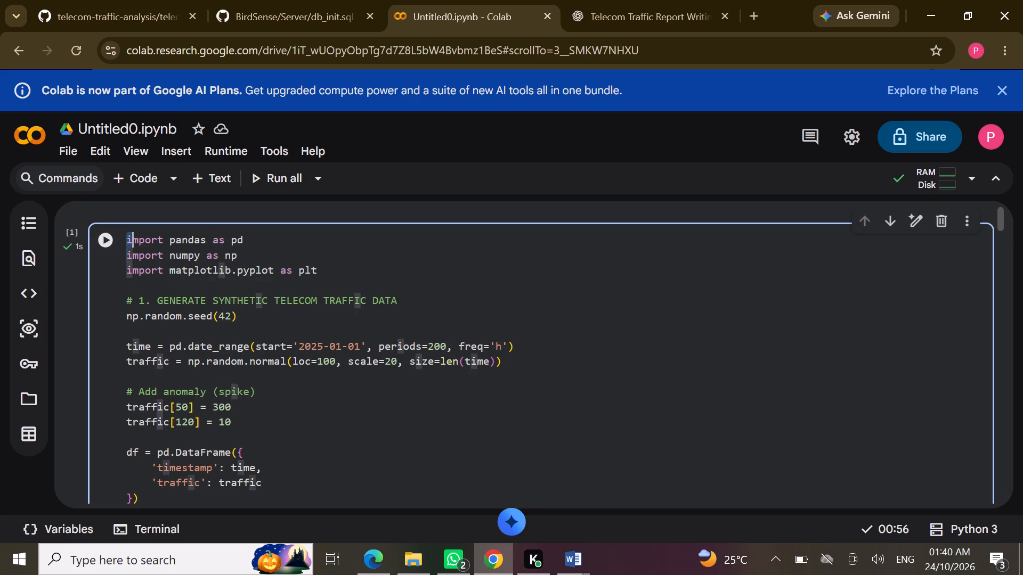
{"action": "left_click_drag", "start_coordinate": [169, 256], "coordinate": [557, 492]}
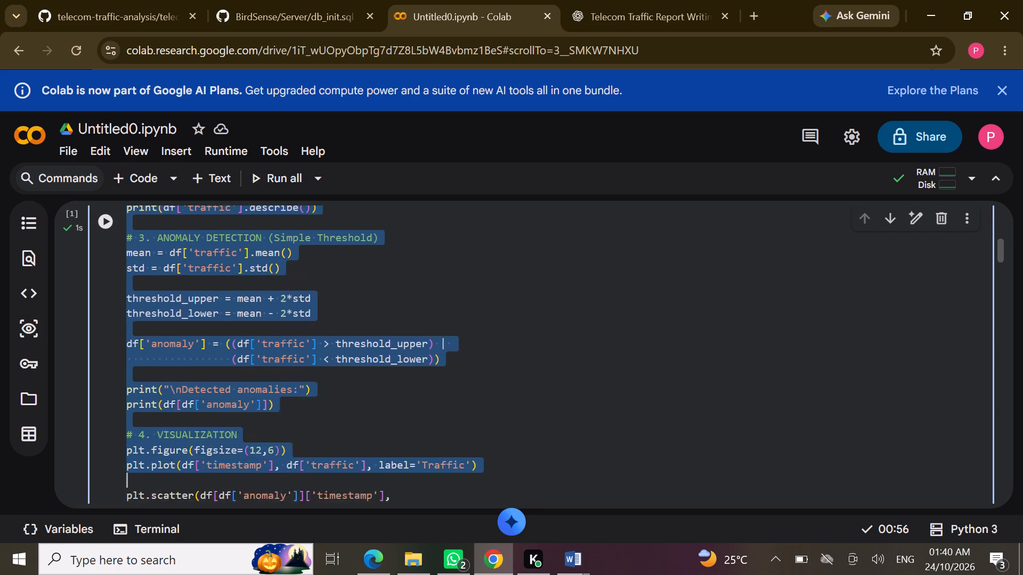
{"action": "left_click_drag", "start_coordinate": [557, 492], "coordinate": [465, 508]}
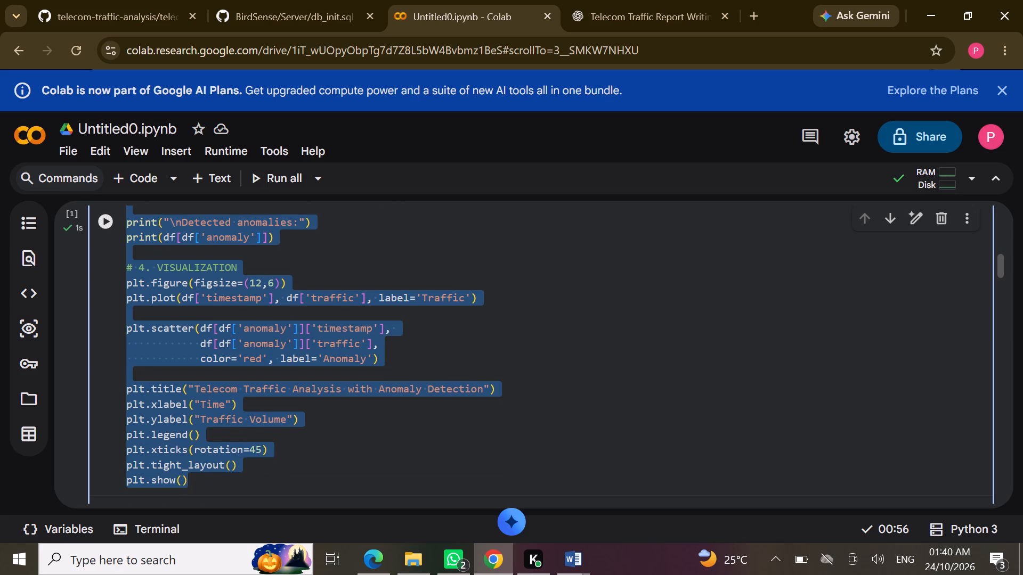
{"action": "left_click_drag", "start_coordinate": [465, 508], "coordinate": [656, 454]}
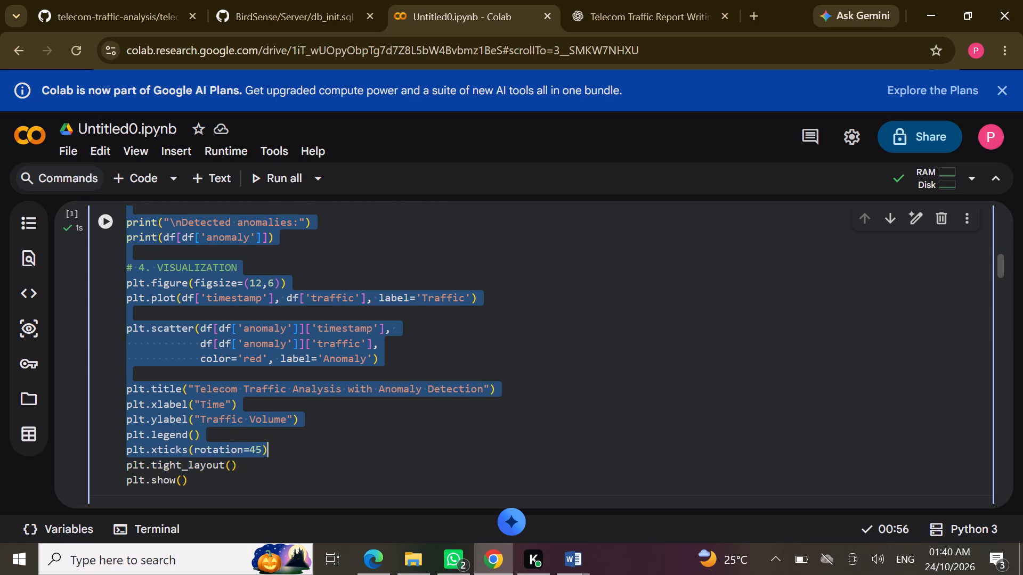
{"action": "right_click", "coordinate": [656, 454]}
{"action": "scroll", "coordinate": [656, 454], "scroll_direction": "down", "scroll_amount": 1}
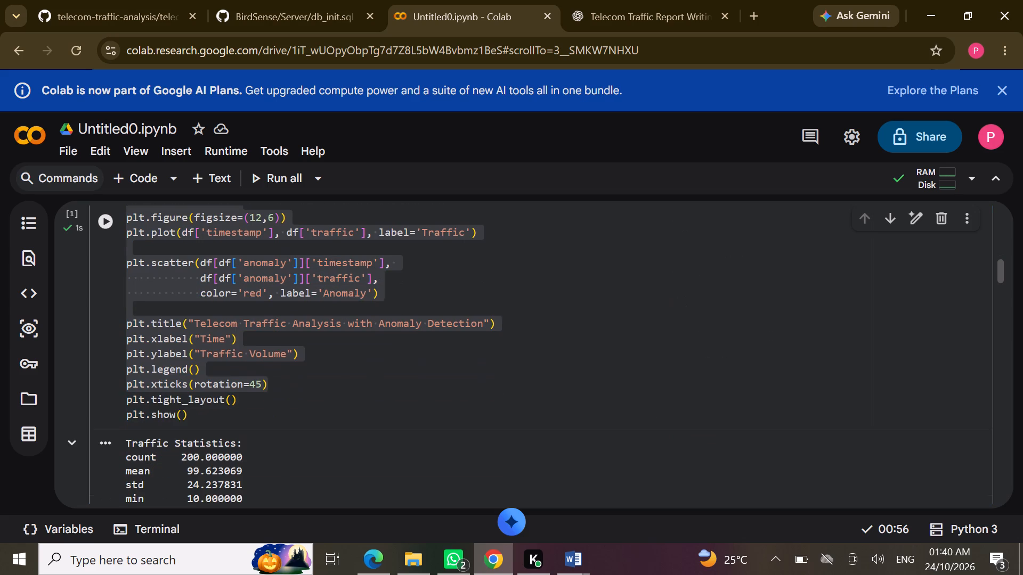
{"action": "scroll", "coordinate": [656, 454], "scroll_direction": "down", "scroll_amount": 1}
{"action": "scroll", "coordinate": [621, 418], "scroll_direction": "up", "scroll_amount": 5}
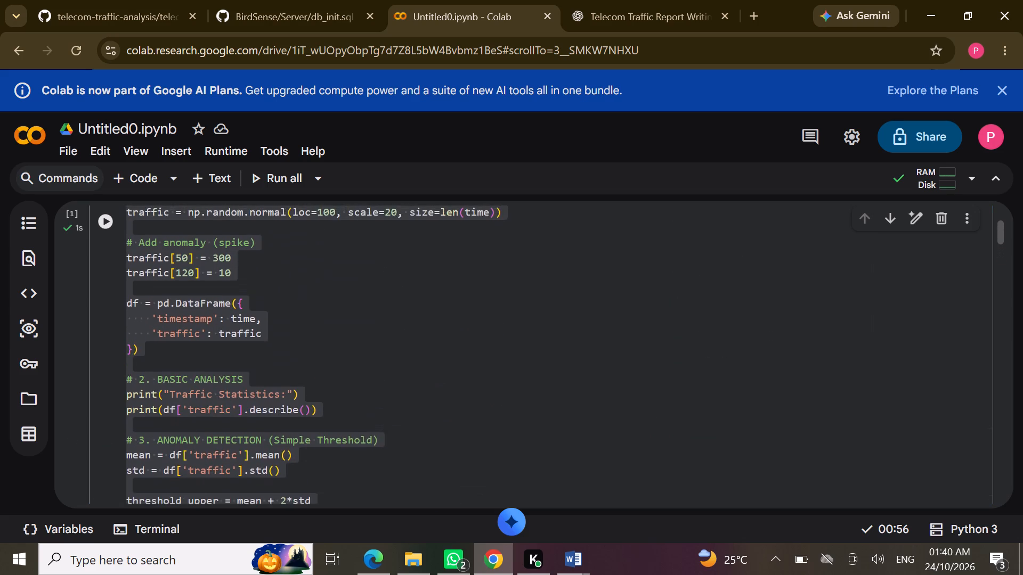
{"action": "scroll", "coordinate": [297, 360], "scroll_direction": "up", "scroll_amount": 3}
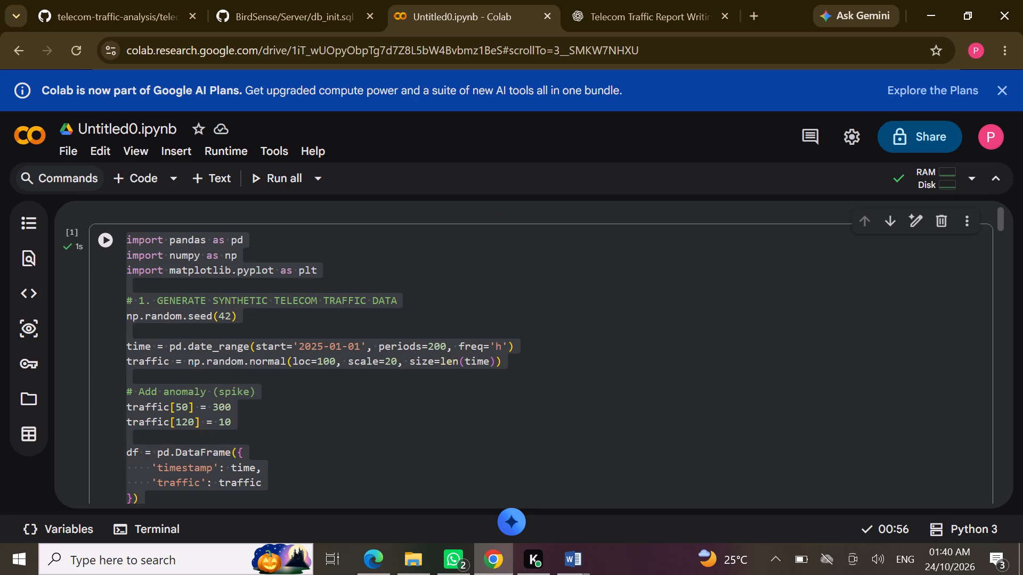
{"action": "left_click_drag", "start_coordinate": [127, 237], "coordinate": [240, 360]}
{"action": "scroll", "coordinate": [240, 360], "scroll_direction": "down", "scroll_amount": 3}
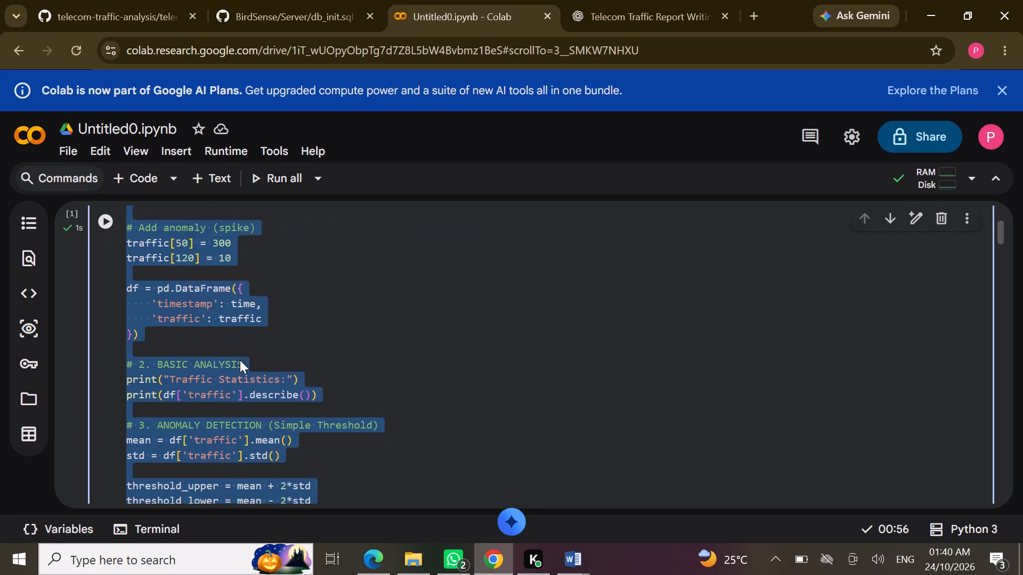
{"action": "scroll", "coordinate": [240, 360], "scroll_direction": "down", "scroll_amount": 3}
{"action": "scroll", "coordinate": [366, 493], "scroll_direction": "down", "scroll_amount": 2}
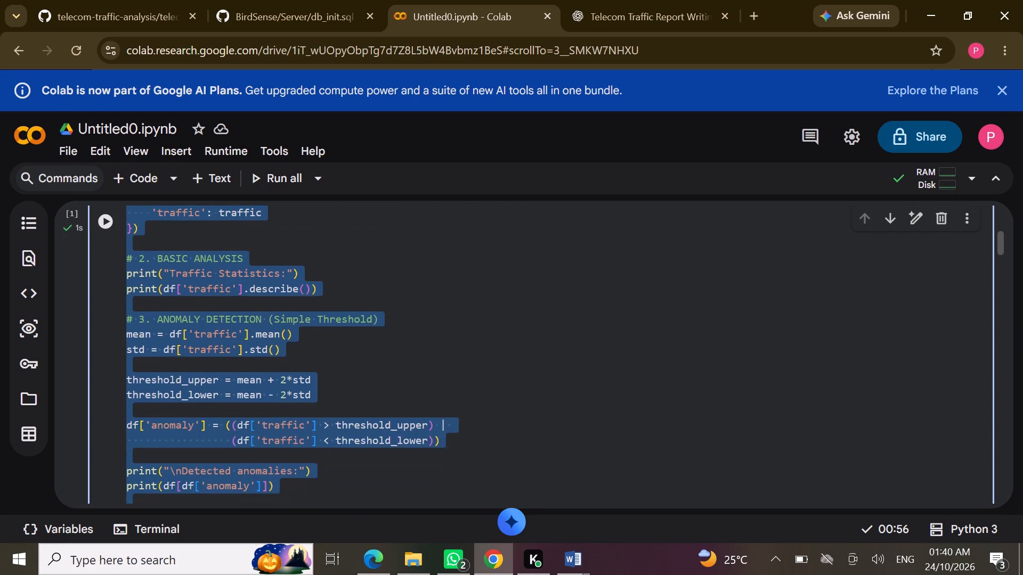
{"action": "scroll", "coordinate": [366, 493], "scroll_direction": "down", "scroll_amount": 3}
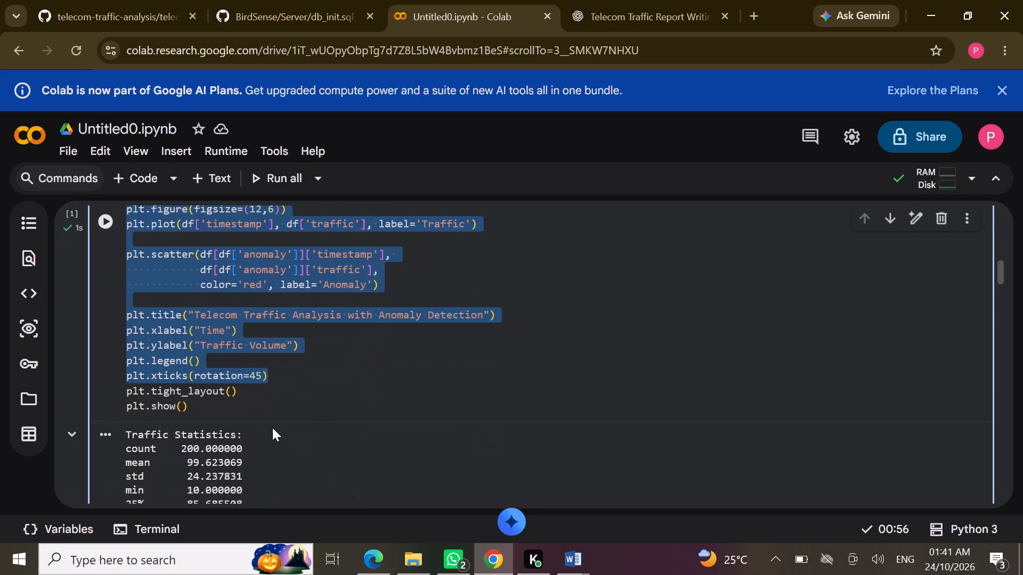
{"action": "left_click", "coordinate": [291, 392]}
Copy the first Colab cell's whole telecom traffic code, from the pandas import to plt.show(), and paste it under the 14.1 subheading in Word.
{"action": "left_click_drag", "start_coordinate": [191, 407], "coordinate": [140, 219]}
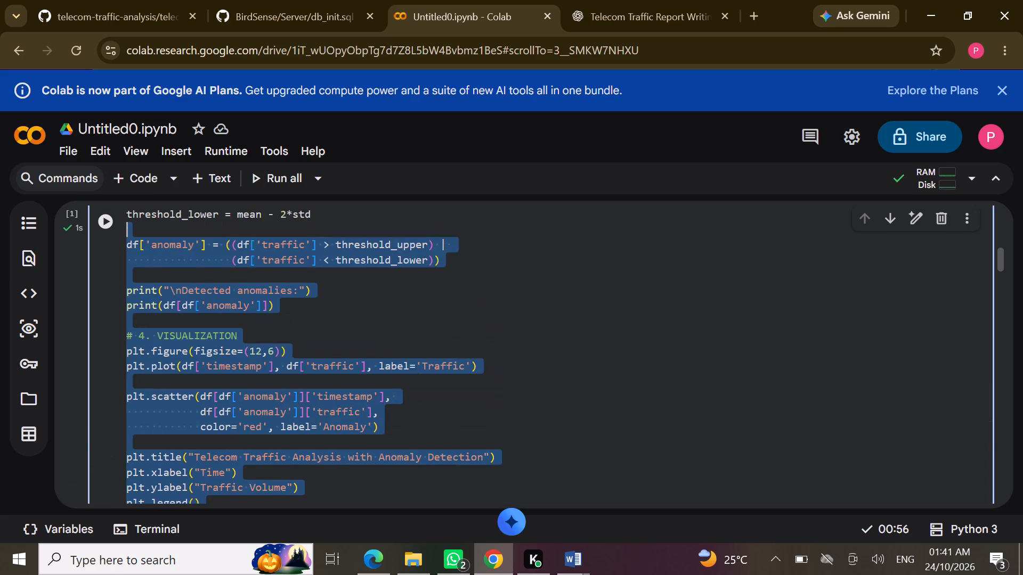
{"action": "left_click_drag", "start_coordinate": [140, 219], "coordinate": [125, 217]}
{"action": "key", "text": "ctrl+c"}
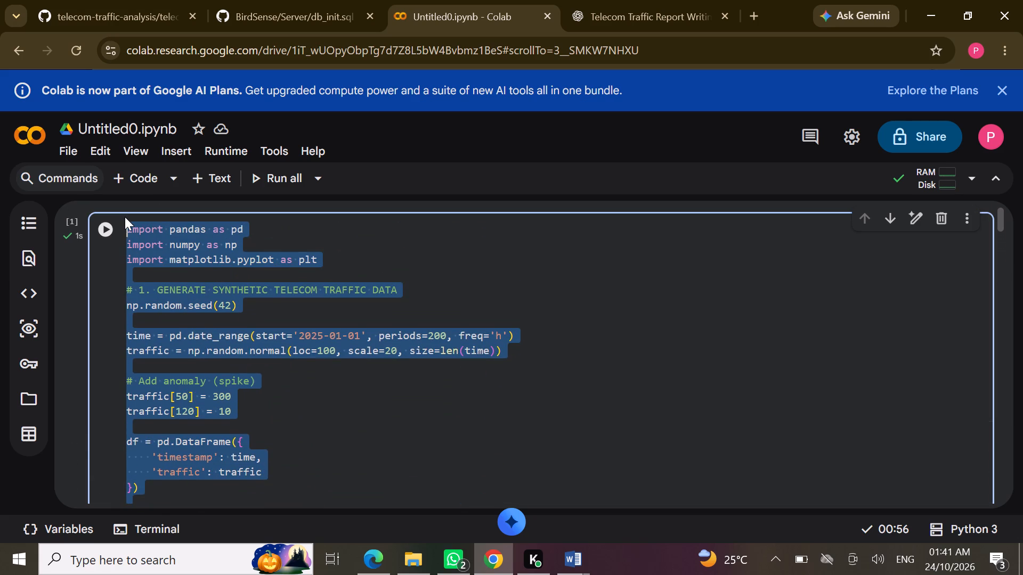
{"action": "key", "text": "alt+Tab"}
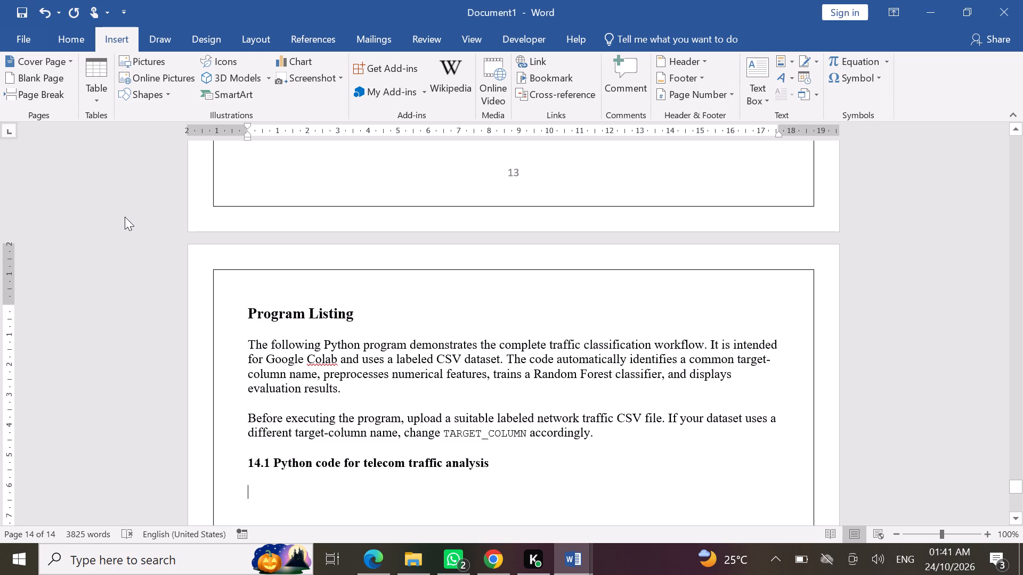
{"action": "key", "text": "ctrl+v"}
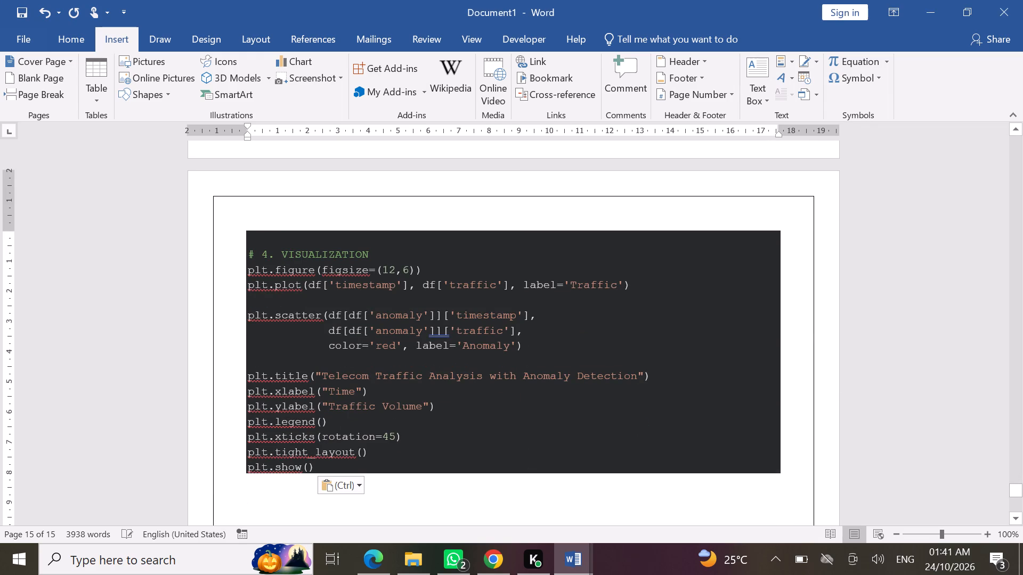
{"action": "scroll", "coordinate": [521, 375], "scroll_direction": "up", "scroll_amount": 6}
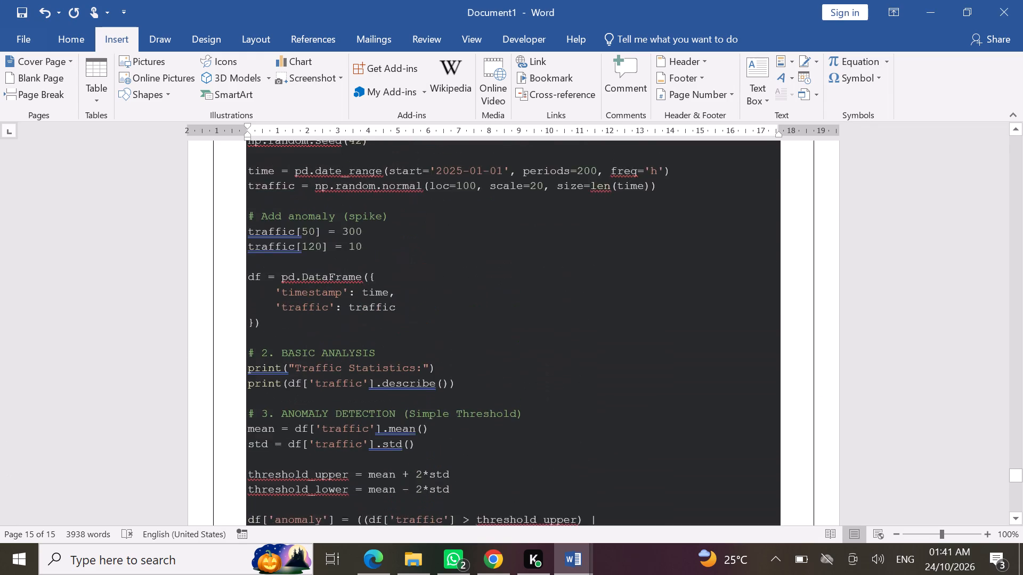
{"action": "scroll", "coordinate": [521, 375], "scroll_direction": "up", "scroll_amount": 2}
{"action": "scroll", "coordinate": [521, 375], "scroll_direction": "down", "scroll_amount": 3}
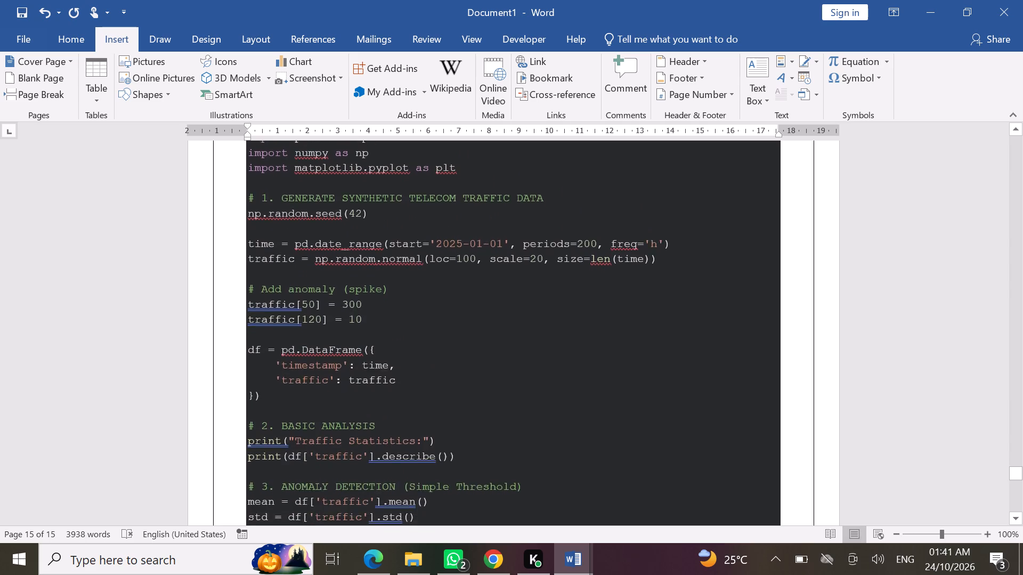
{"action": "scroll", "coordinate": [521, 375], "scroll_direction": "down", "scroll_amount": 3}
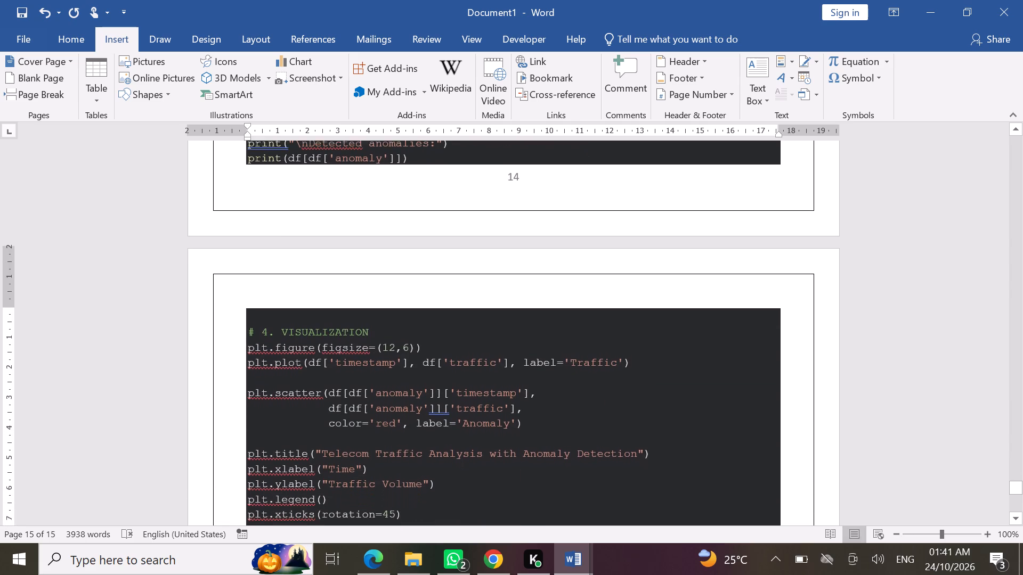
{"action": "scroll", "coordinate": [521, 375], "scroll_direction": "down", "scroll_amount": 2}
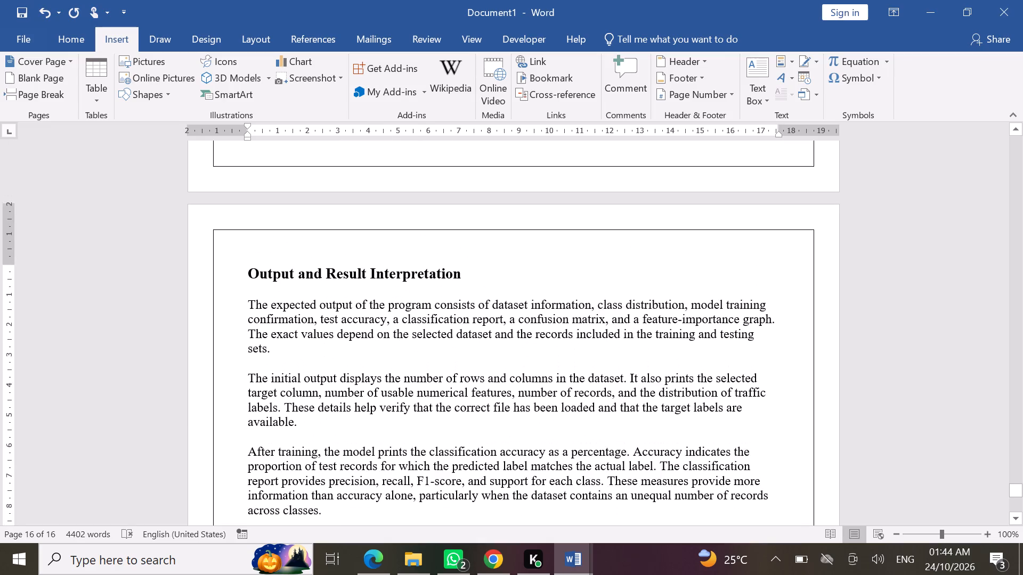
{"action": "scroll", "coordinate": [329, 411], "scroll_direction": "down", "scroll_amount": 1}
{"action": "scroll", "coordinate": [329, 411], "scroll_direction": "right", "scroll_amount": 1}
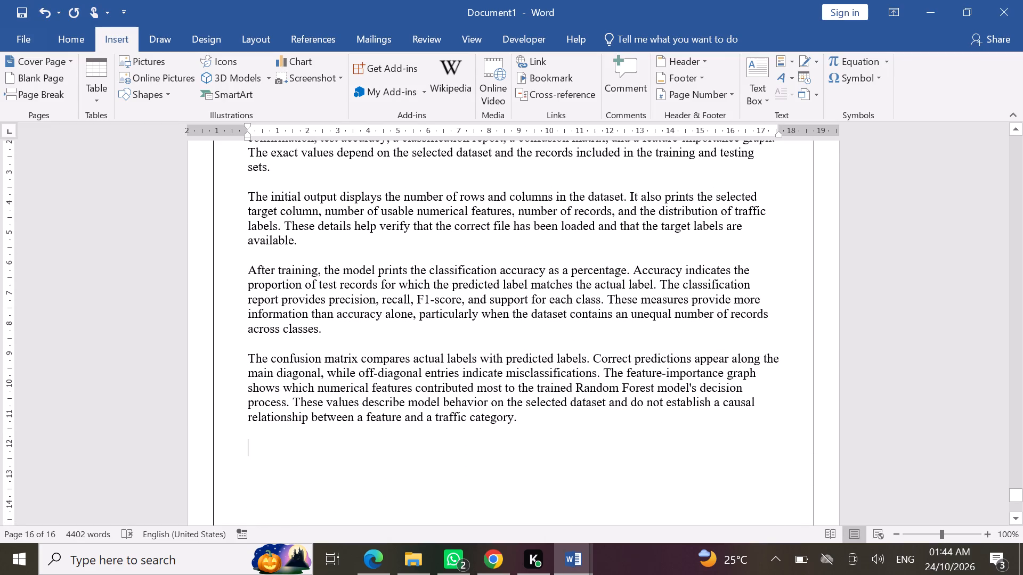
{"action": "scroll", "coordinate": [329, 411], "scroll_direction": "right", "scroll_amount": 2}
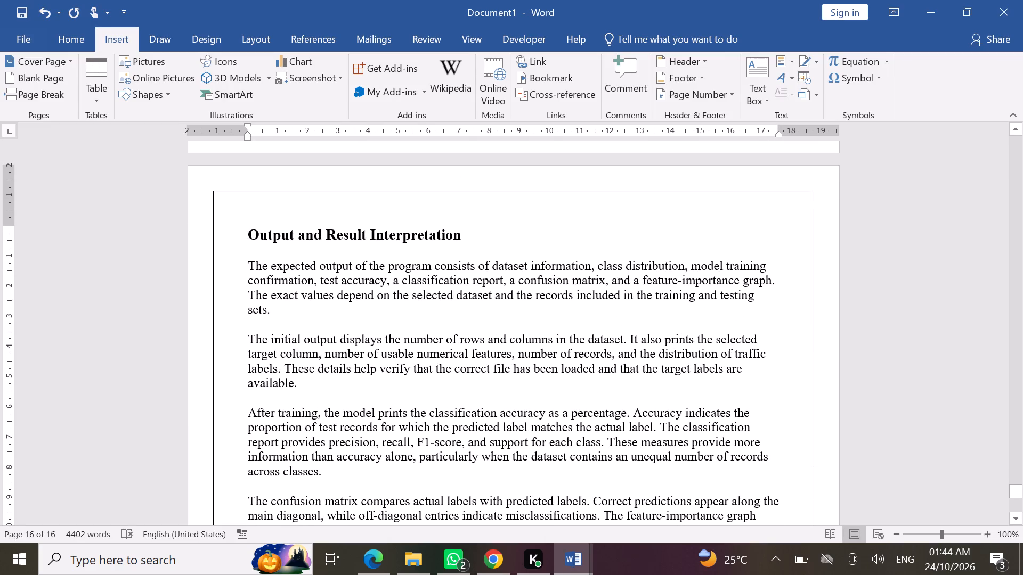
{"action": "scroll", "coordinate": [329, 411], "scroll_direction": "right", "scroll_amount": 2}
{"action": "scroll", "coordinate": [329, 411], "scroll_direction": "up", "scroll_amount": 1}
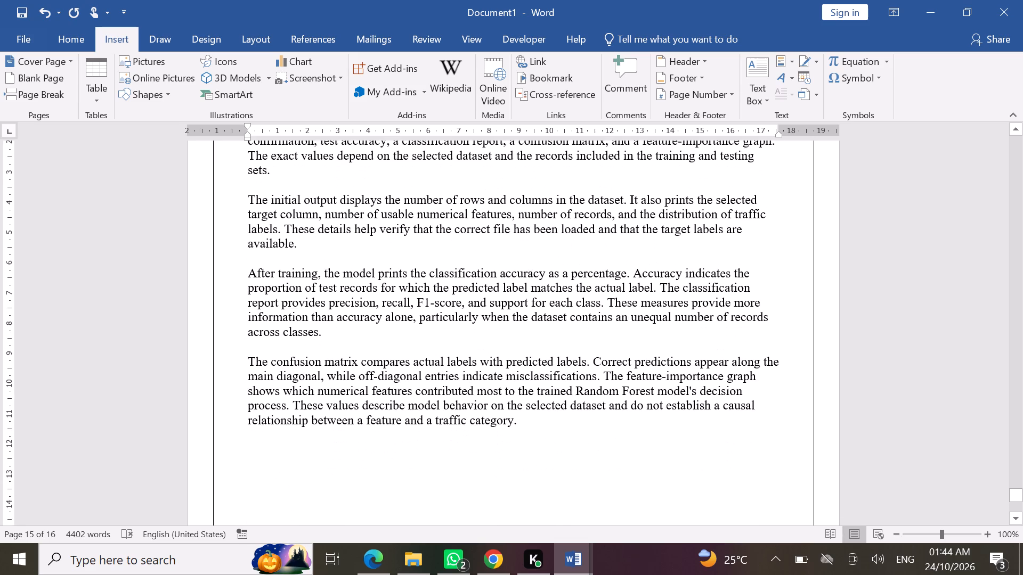
{"action": "scroll", "coordinate": [329, 411], "scroll_direction": "up", "scroll_amount": 1}
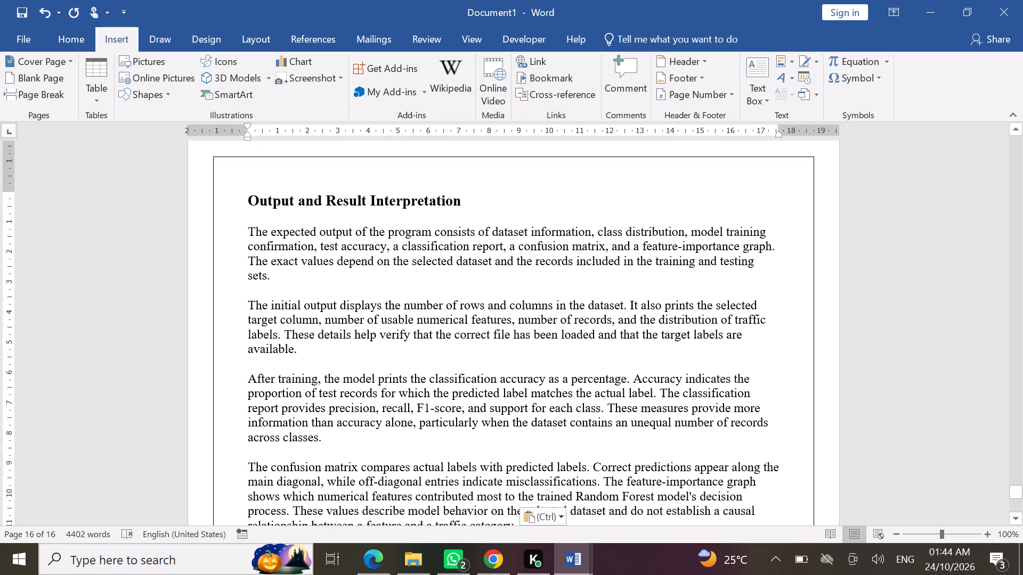
{"action": "scroll", "coordinate": [329, 411], "scroll_direction": "up", "scroll_amount": 1}
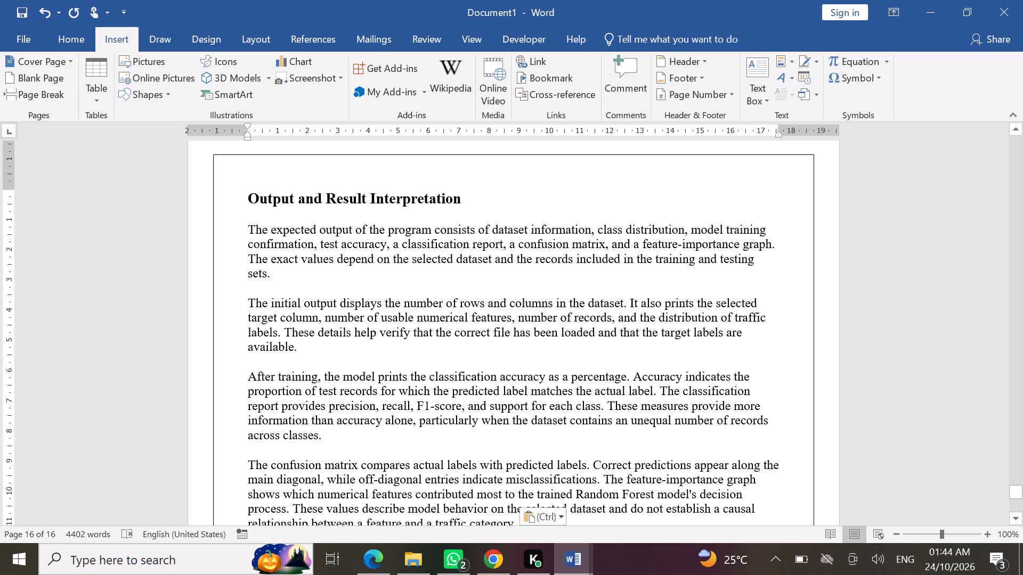
{"action": "scroll", "coordinate": [329, 411], "scroll_direction": "up", "scroll_amount": 2}
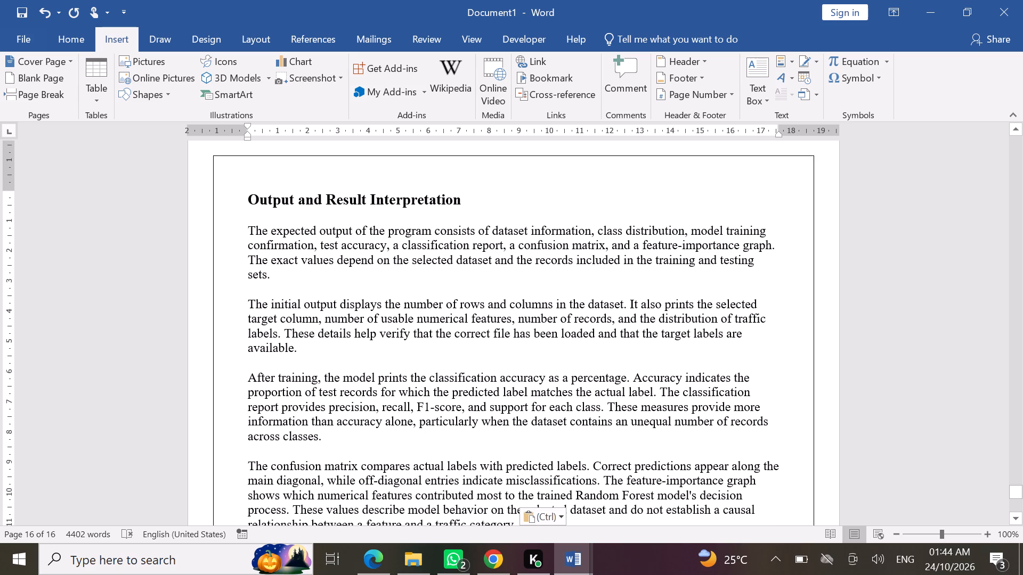
{"action": "scroll", "coordinate": [456, 372], "scroll_direction": "down", "scroll_amount": 1}
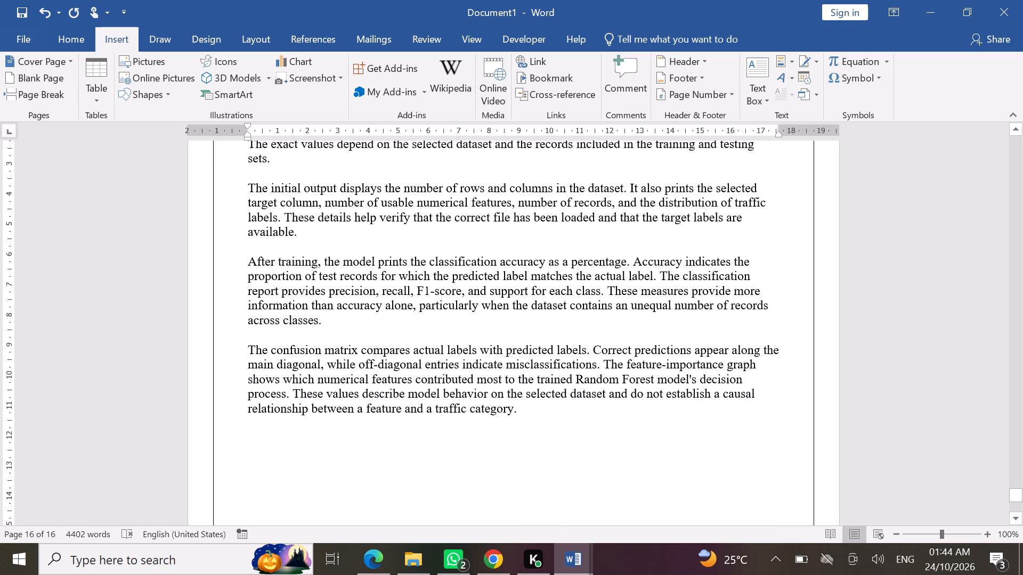
{"action": "scroll", "coordinate": [456, 372], "scroll_direction": "right", "scroll_amount": 1}
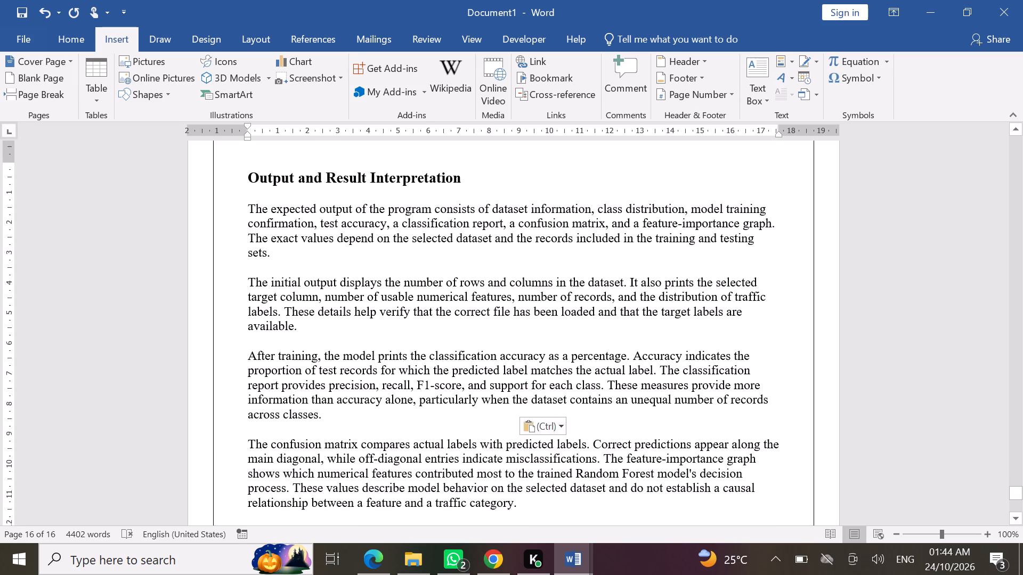
{"action": "scroll", "coordinate": [456, 372], "scroll_direction": "right", "scroll_amount": 1}
{"action": "scroll", "coordinate": [456, 372], "scroll_direction": "down", "scroll_amount": 1}
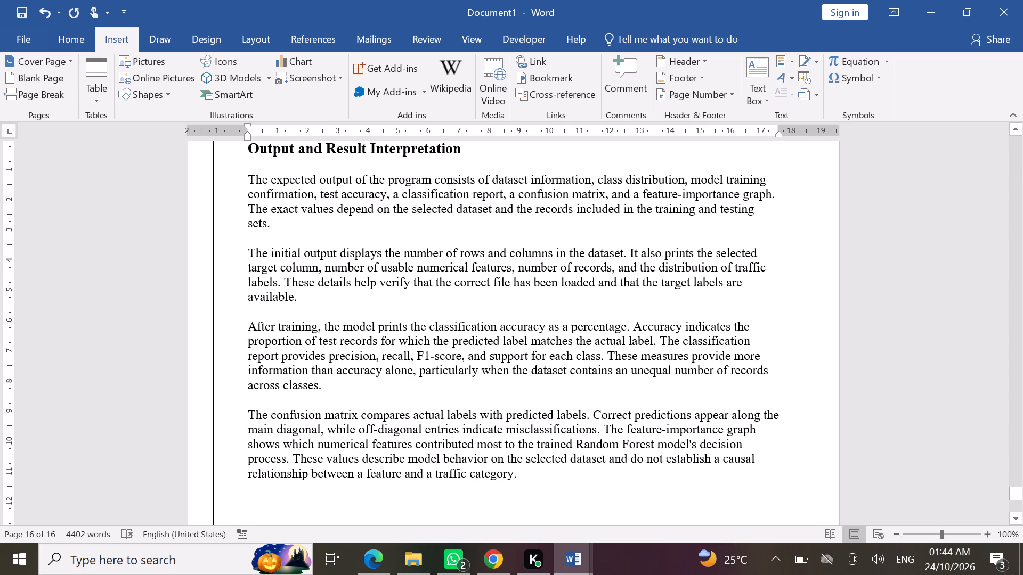
{"action": "scroll", "coordinate": [456, 372], "scroll_direction": "down", "scroll_amount": 1}
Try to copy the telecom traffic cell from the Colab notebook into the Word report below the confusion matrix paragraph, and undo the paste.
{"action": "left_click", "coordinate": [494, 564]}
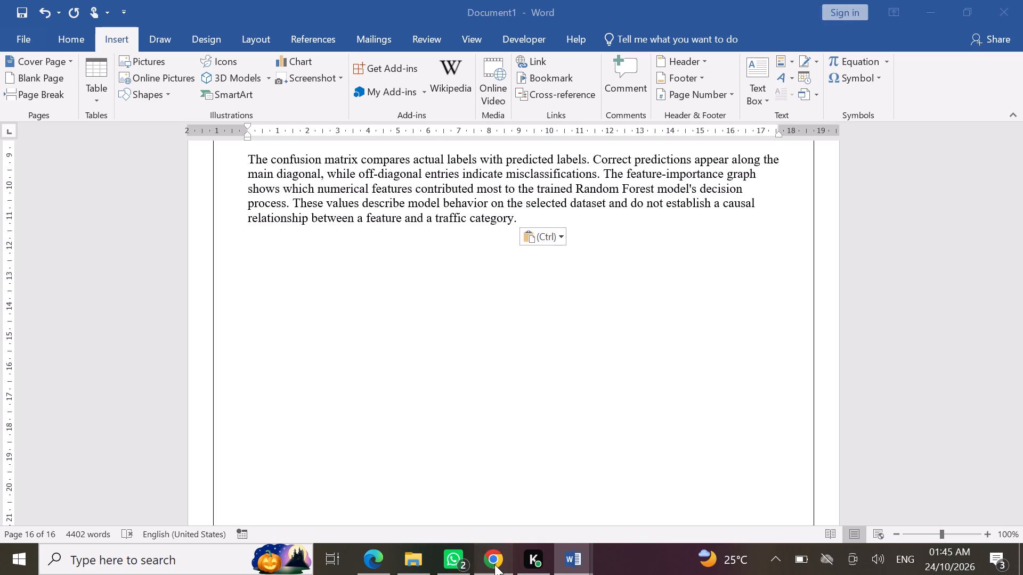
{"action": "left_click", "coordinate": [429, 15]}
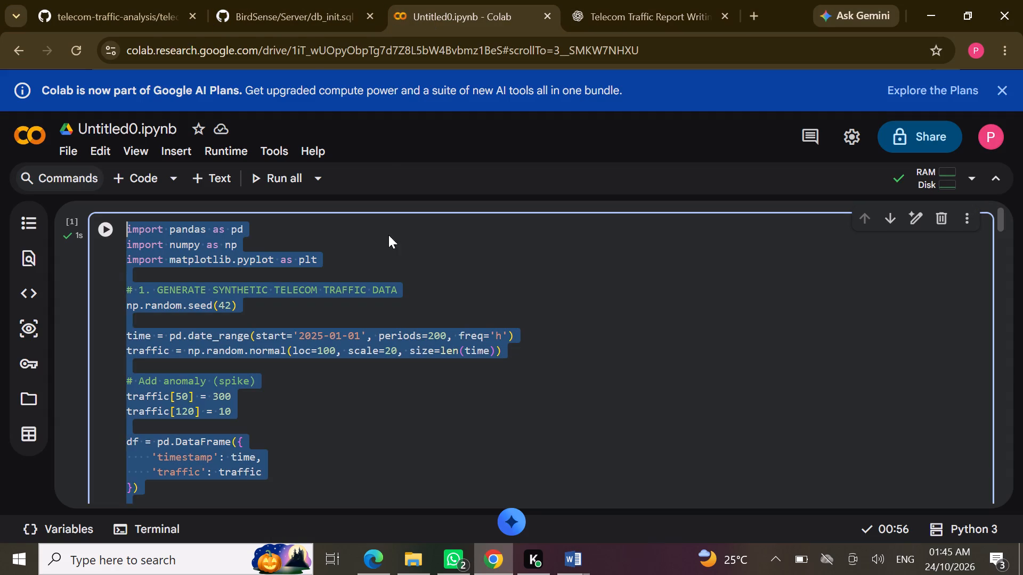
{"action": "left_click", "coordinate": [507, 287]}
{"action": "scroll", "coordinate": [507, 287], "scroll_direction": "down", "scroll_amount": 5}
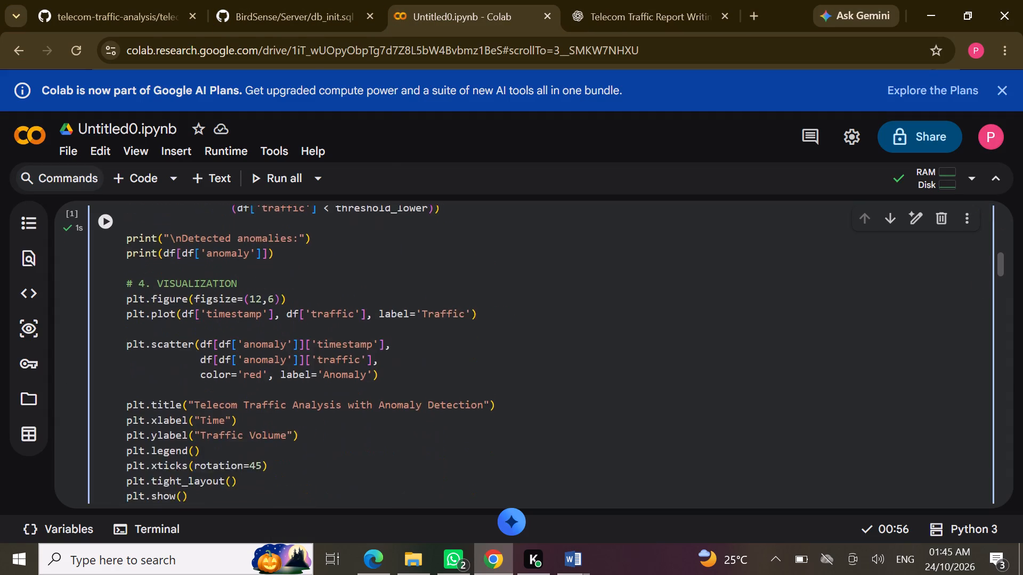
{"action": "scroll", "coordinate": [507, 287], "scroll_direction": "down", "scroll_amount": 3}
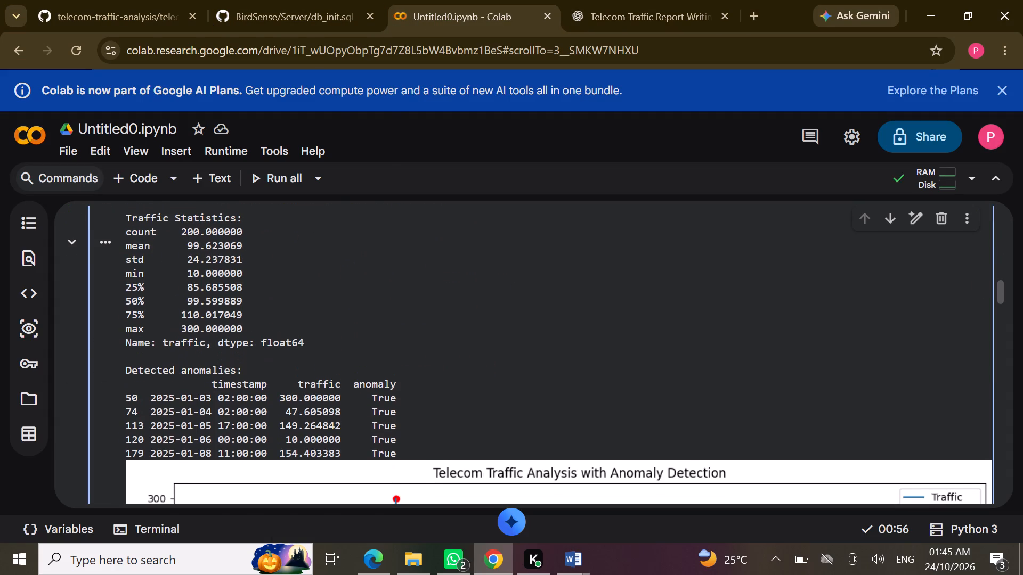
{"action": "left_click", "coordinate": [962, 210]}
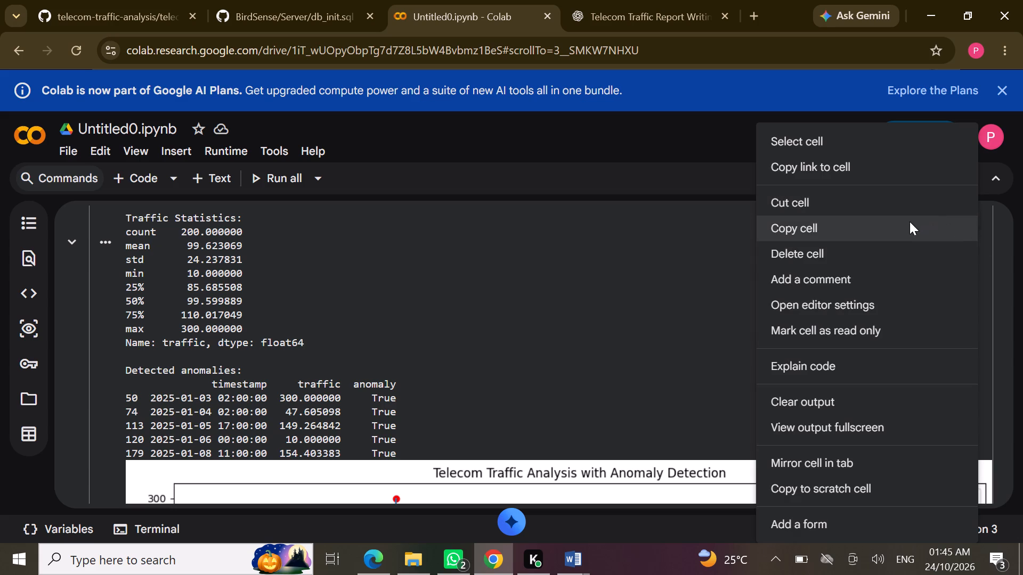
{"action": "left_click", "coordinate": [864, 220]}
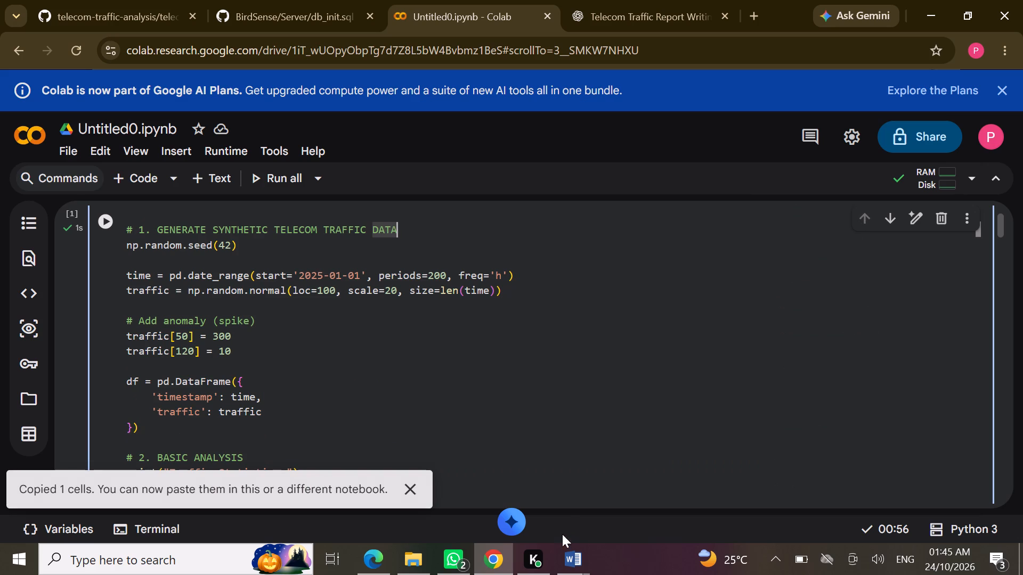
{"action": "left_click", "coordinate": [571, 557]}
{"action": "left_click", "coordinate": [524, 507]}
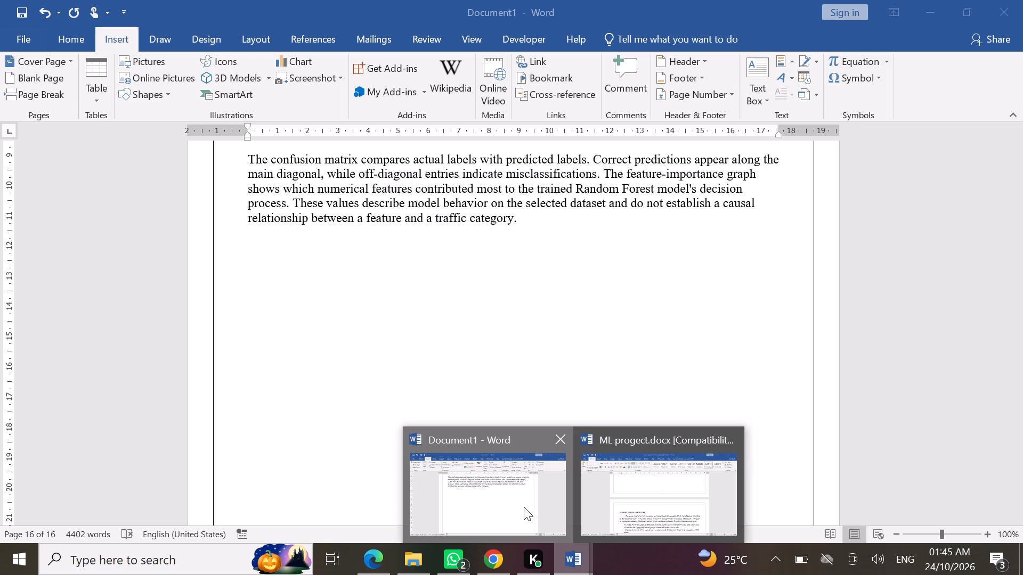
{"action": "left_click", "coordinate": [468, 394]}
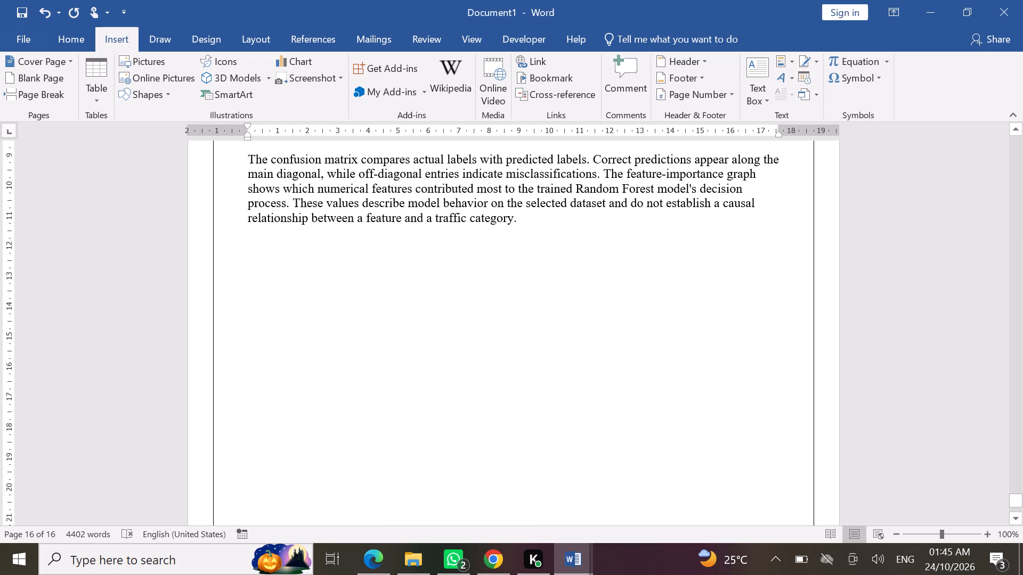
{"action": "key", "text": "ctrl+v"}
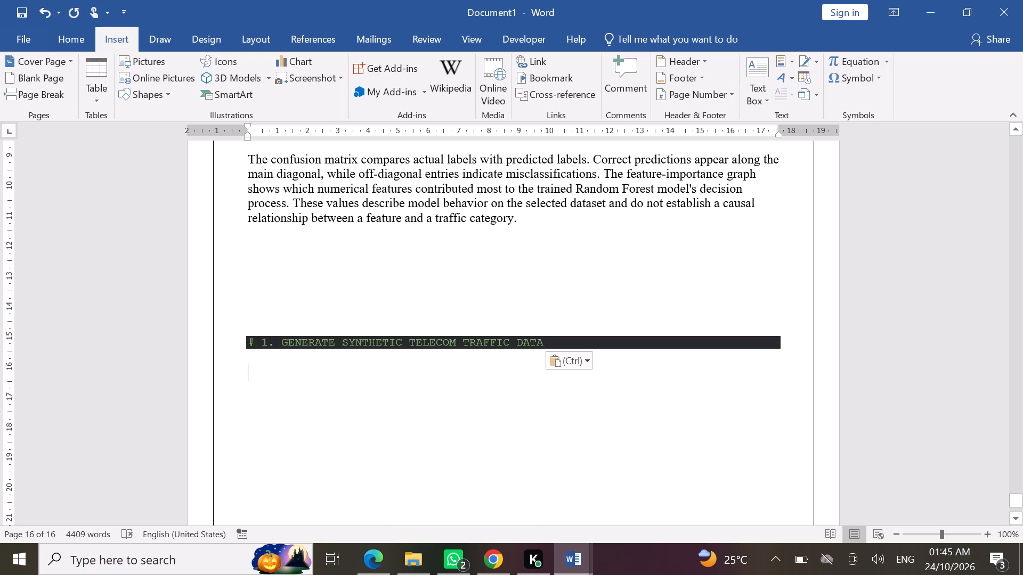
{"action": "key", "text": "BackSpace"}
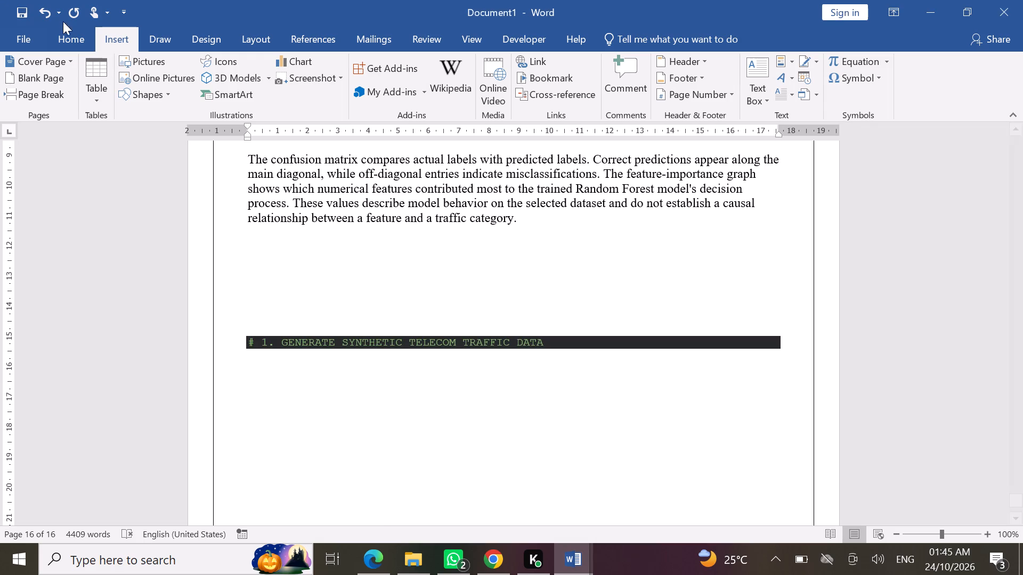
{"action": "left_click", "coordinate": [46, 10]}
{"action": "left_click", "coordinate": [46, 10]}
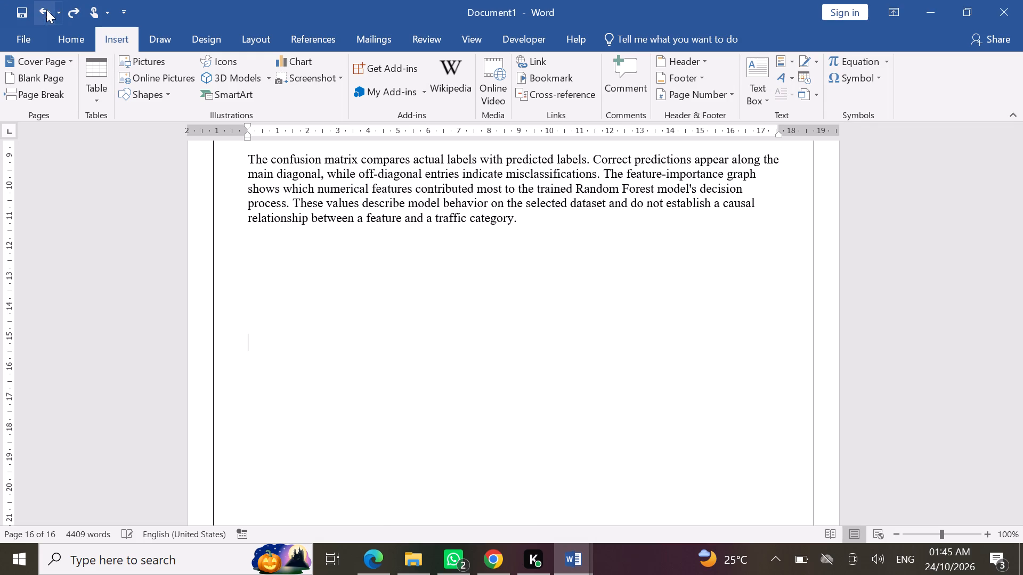
Switch back to the Colab notebook and examine the telecom traffic cell's output, from the traffic statistics through the anomaly detection chart.
{"action": "key", "text": "alt+Tab"}
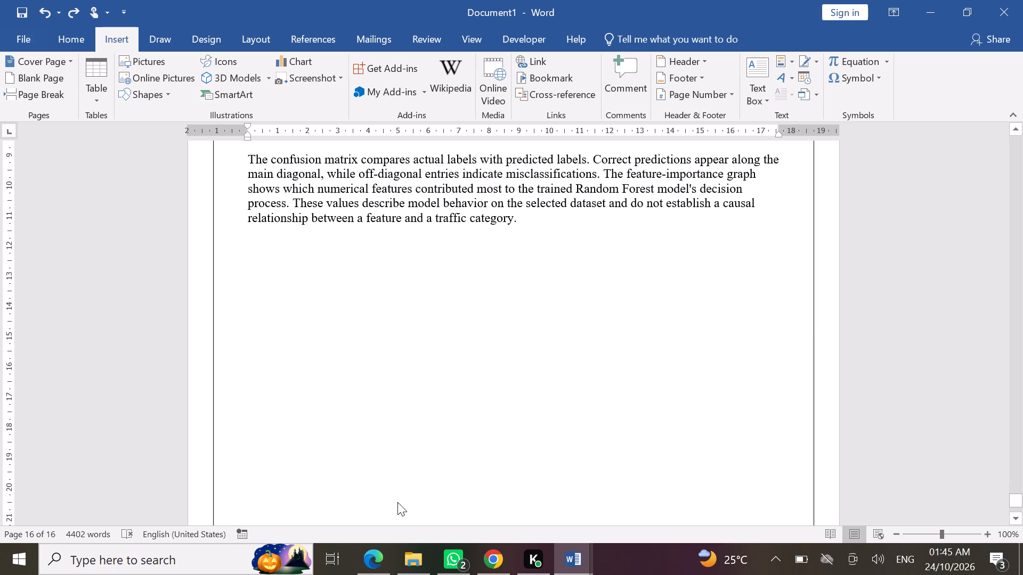
{"action": "scroll", "coordinate": [822, 368], "scroll_direction": "down", "scroll_amount": 2}
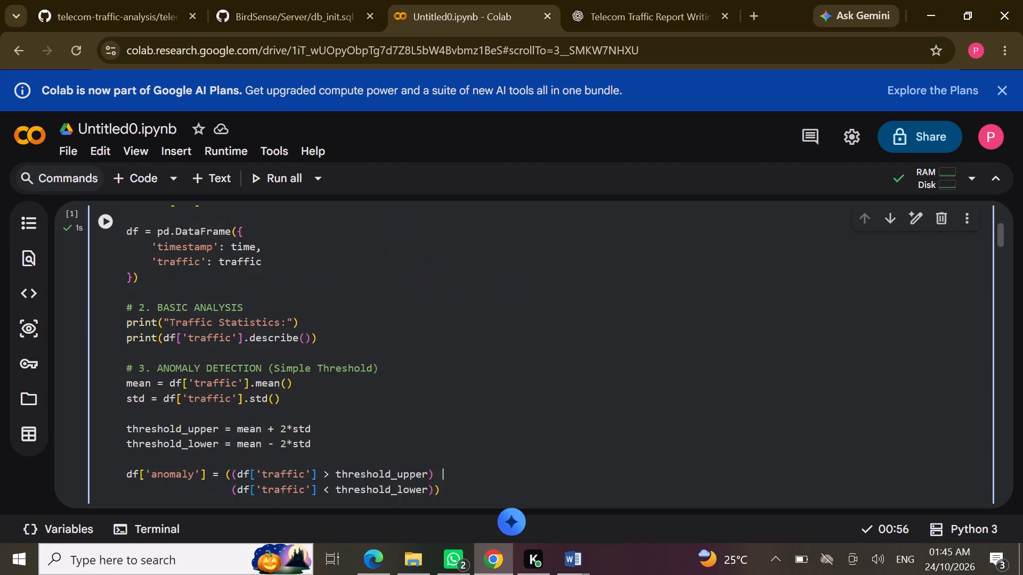
{"action": "scroll", "coordinate": [822, 368], "scroll_direction": "down", "scroll_amount": 6}
{"action": "scroll", "coordinate": [822, 368], "scroll_direction": "up", "scroll_amount": 1}
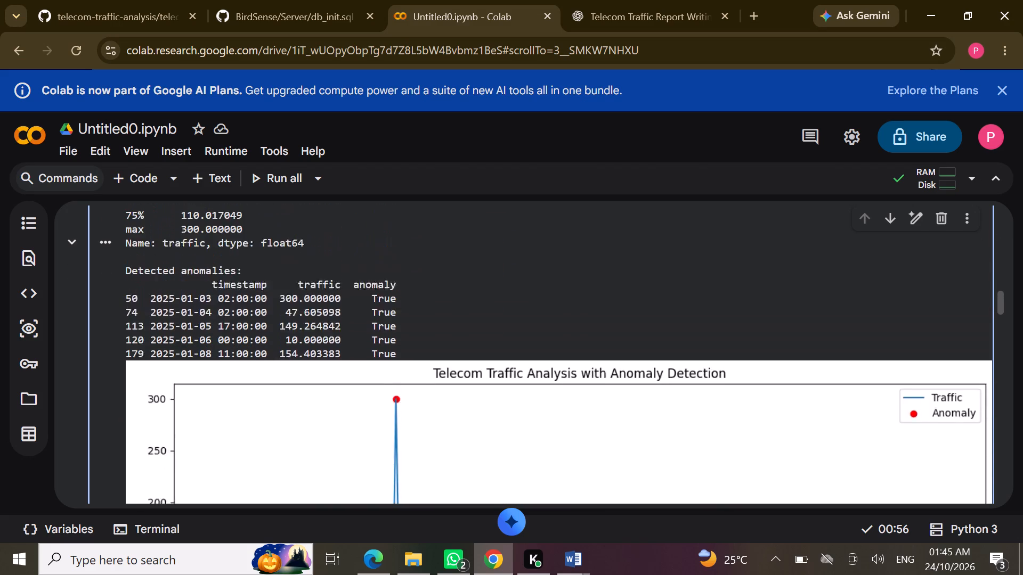
{"action": "scroll", "coordinate": [822, 368], "scroll_direction": "up", "scroll_amount": 1}
{"action": "scroll", "coordinate": [611, 400], "scroll_direction": "down", "scroll_amount": 1}
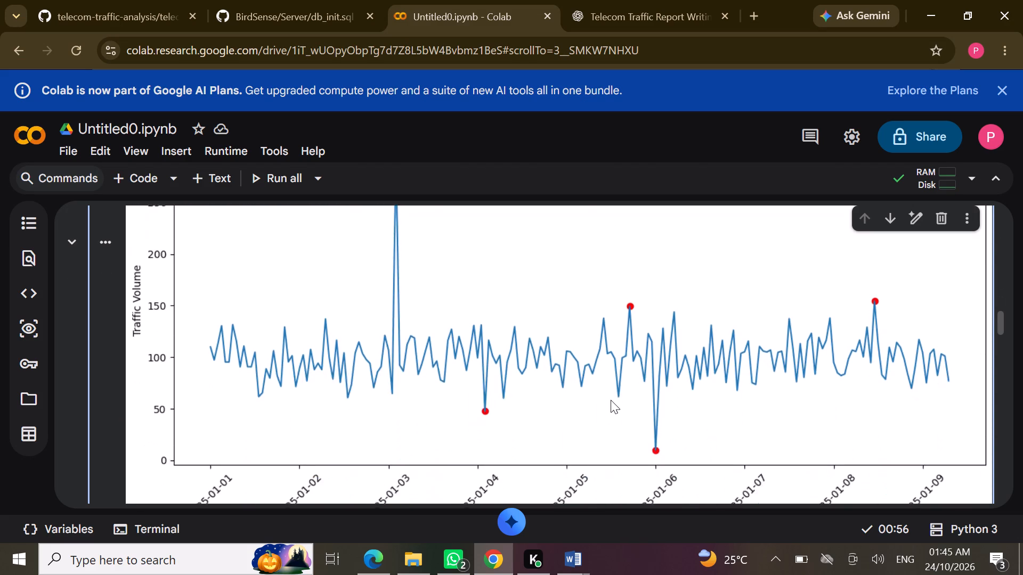
{"action": "scroll", "coordinate": [611, 400], "scroll_direction": "down", "scroll_amount": 1}
{"action": "scroll", "coordinate": [611, 400], "scroll_direction": "up", "scroll_amount": 3}
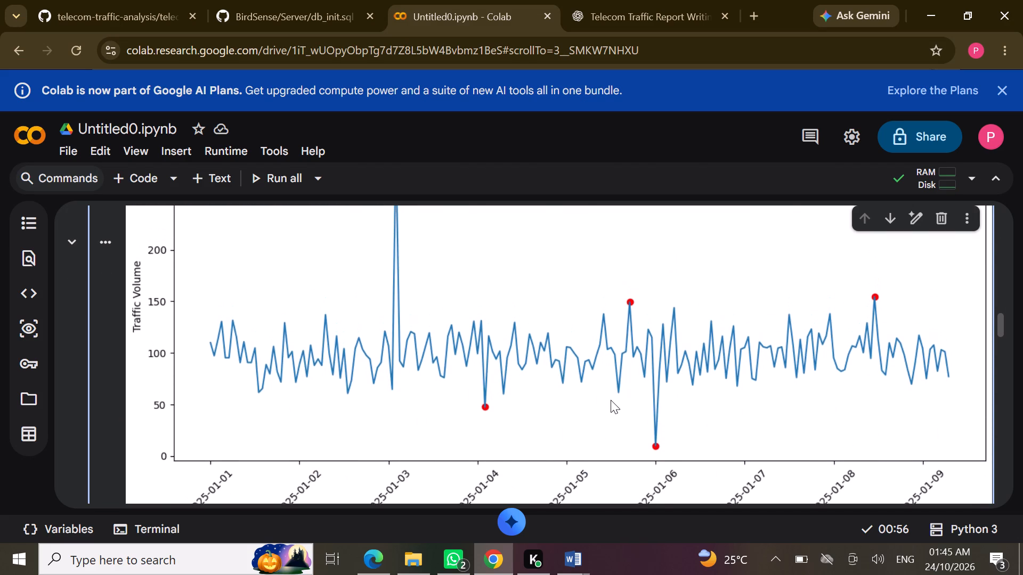
{"action": "scroll", "coordinate": [611, 400], "scroll_direction": "up", "scroll_amount": 1}
{"action": "scroll", "coordinate": [611, 400], "scroll_direction": "down", "scroll_amount": 1}
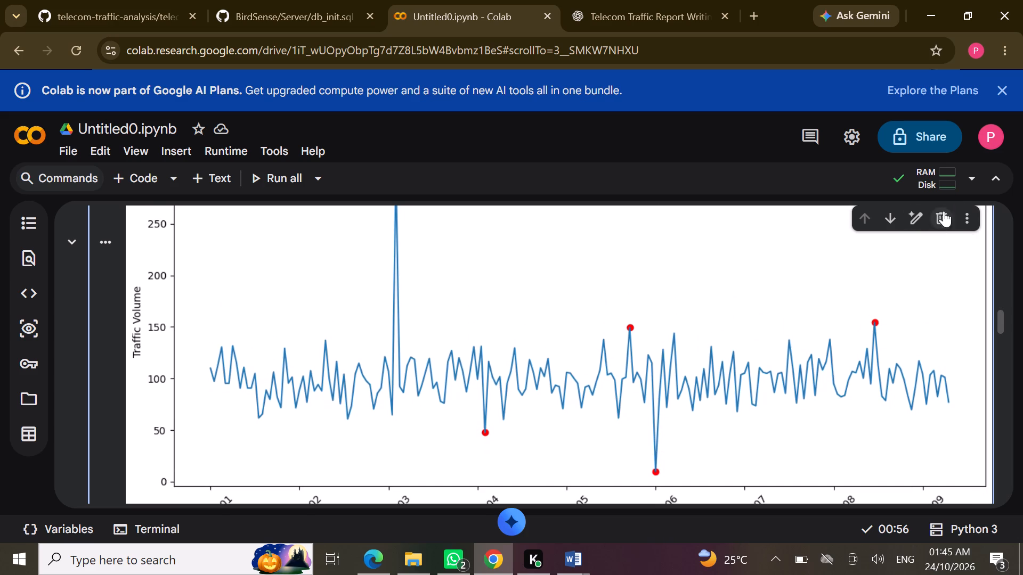
Hide the Colab notebook's header to make more room and view the anomaly detection chart from its title to its time axis.
{"action": "left_click", "coordinate": [1003, 179]}
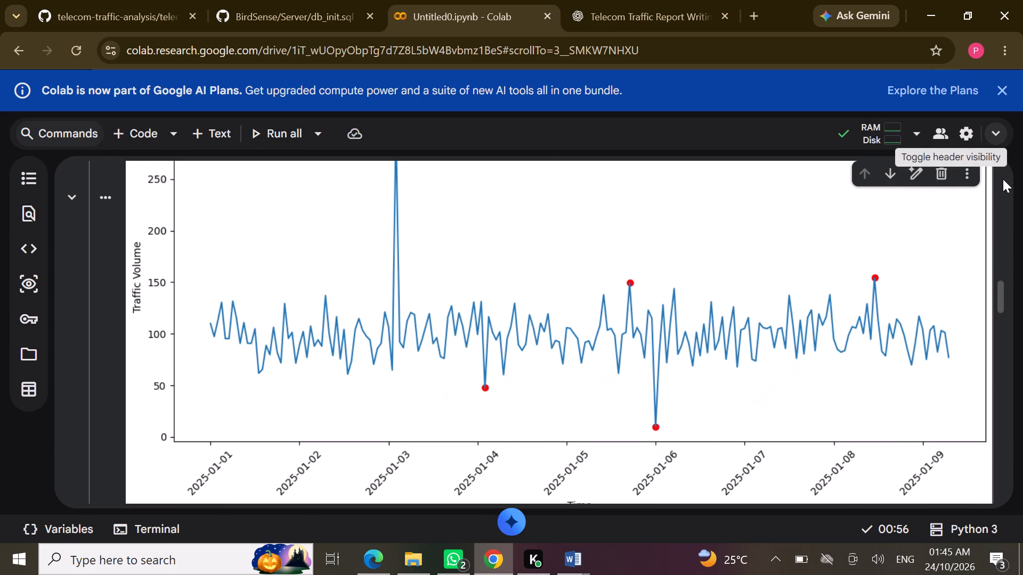
{"action": "left_click", "coordinate": [1000, 130]}
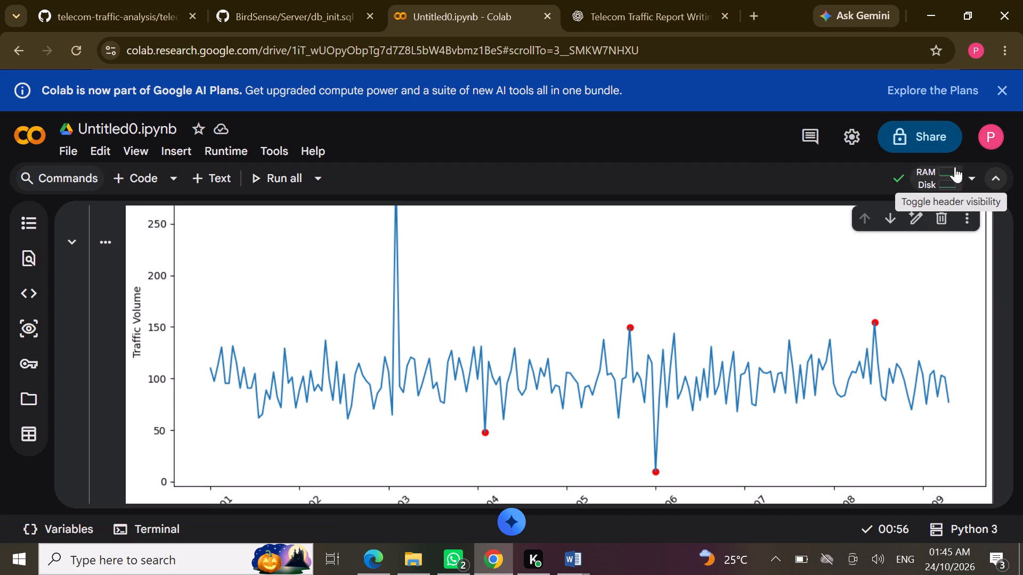
{"action": "left_click", "coordinate": [998, 176]}
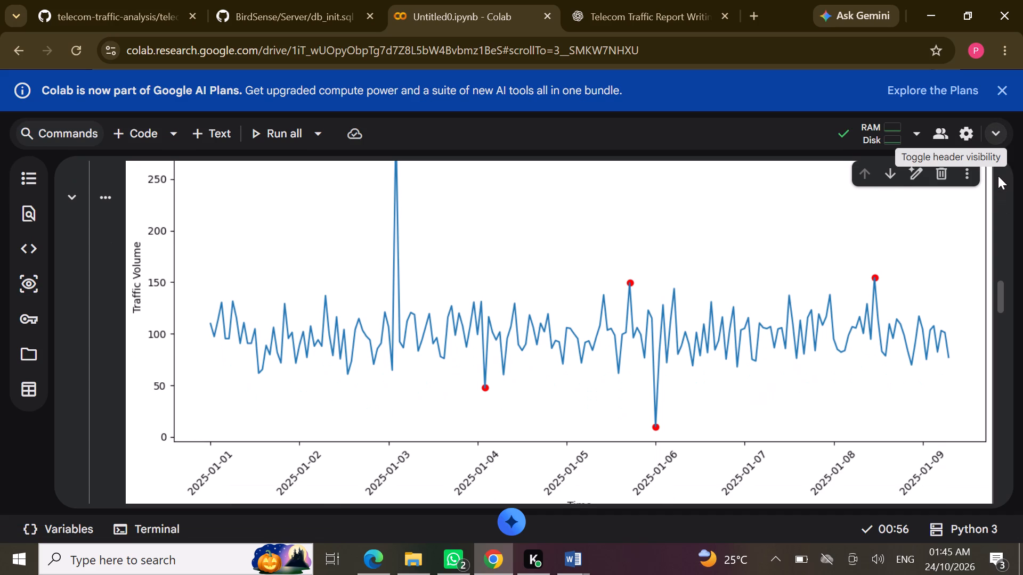
{"action": "scroll", "coordinate": [220, 359], "scroll_direction": "down", "scroll_amount": 2}
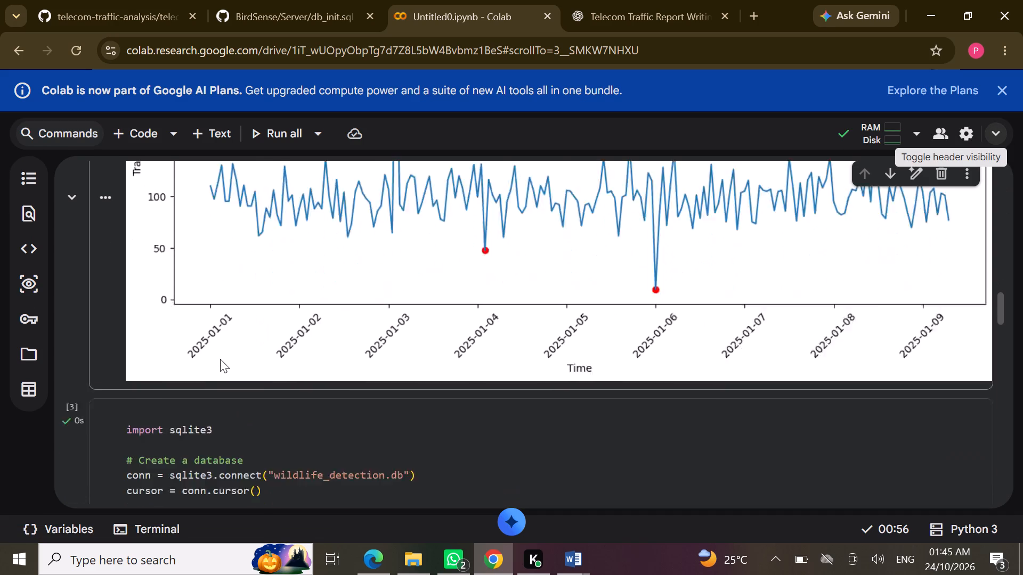
{"action": "scroll", "coordinate": [220, 359], "scroll_direction": "down", "scroll_amount": 2}
{"action": "scroll", "coordinate": [220, 359], "scroll_direction": "up", "scroll_amount": 1}
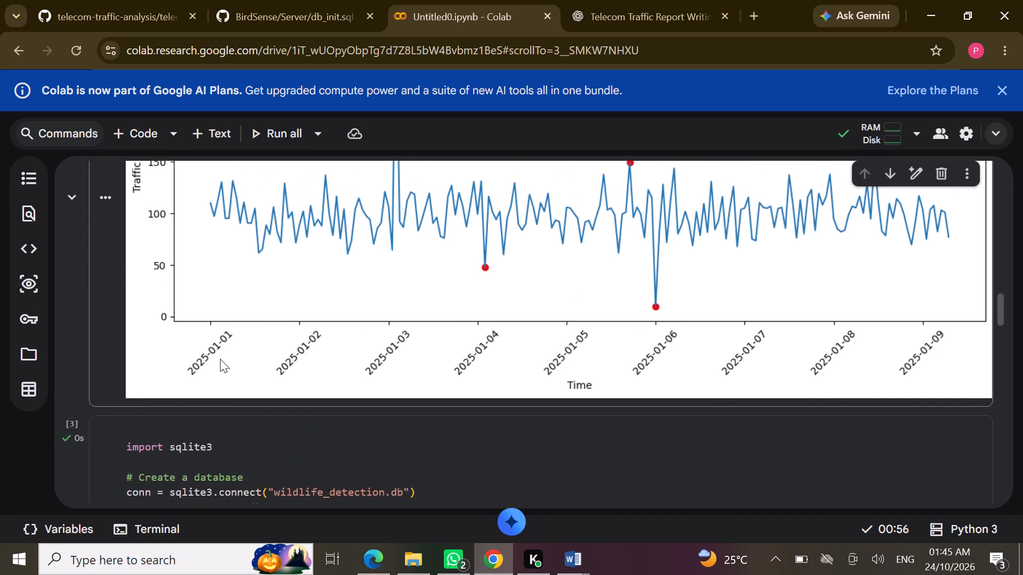
{"action": "scroll", "coordinate": [220, 359], "scroll_direction": "up", "scroll_amount": 2}
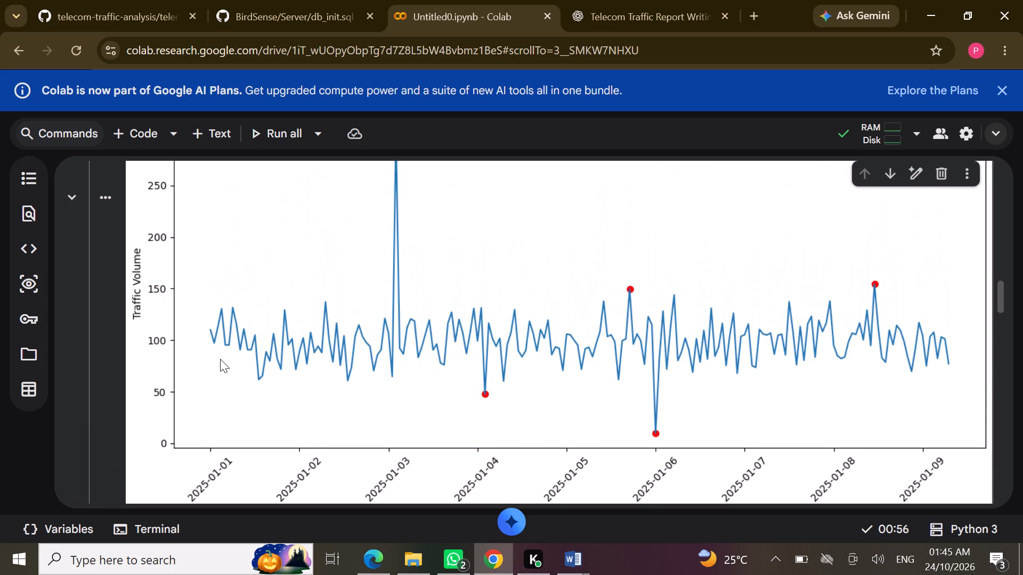
{"action": "scroll", "coordinate": [220, 359], "scroll_direction": "up", "scroll_amount": 1}
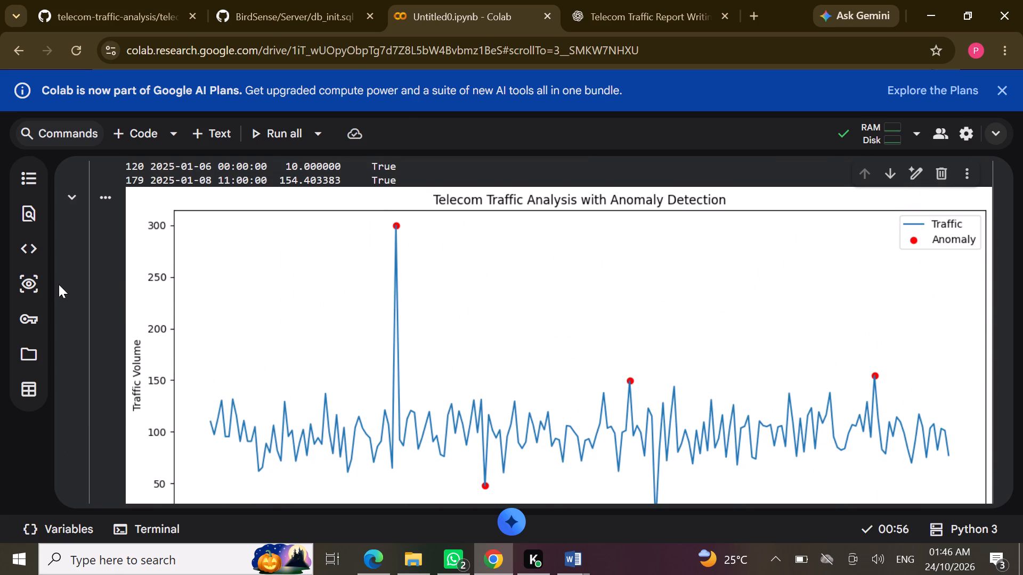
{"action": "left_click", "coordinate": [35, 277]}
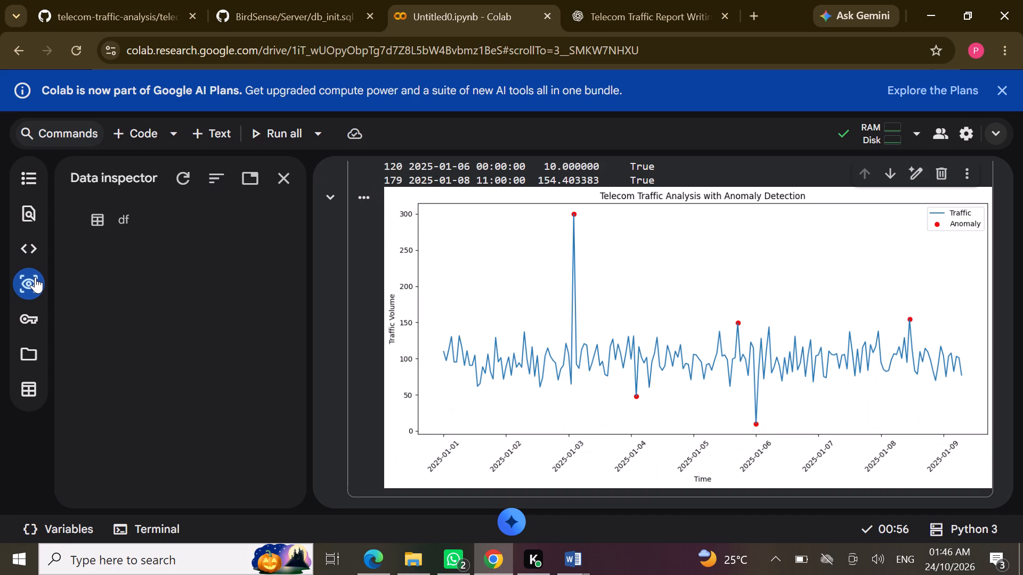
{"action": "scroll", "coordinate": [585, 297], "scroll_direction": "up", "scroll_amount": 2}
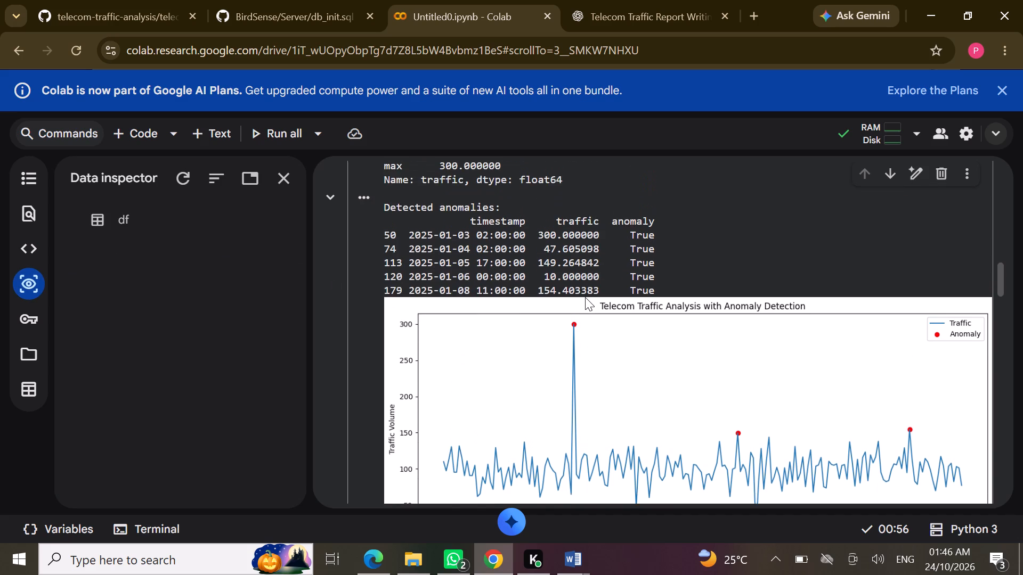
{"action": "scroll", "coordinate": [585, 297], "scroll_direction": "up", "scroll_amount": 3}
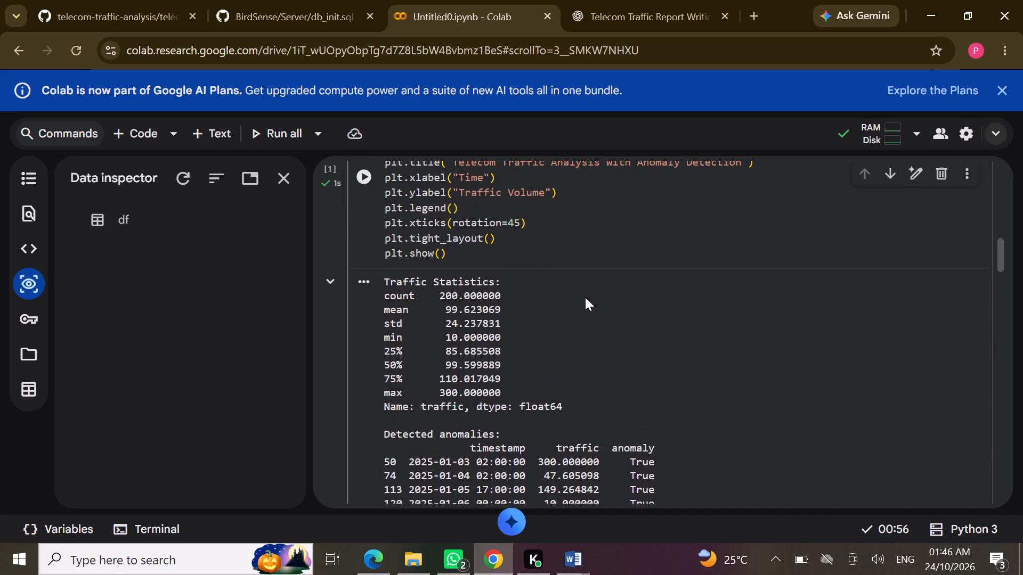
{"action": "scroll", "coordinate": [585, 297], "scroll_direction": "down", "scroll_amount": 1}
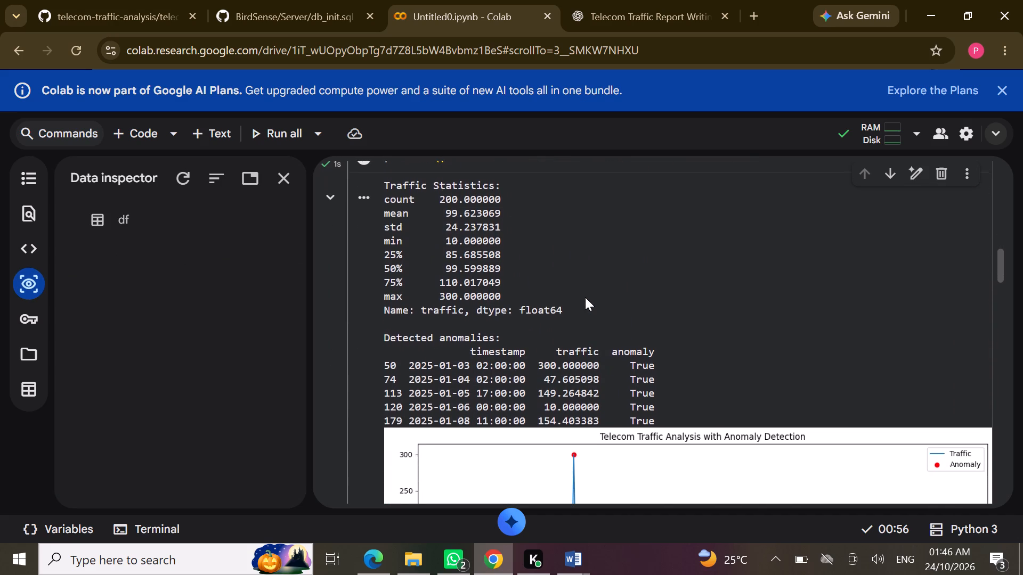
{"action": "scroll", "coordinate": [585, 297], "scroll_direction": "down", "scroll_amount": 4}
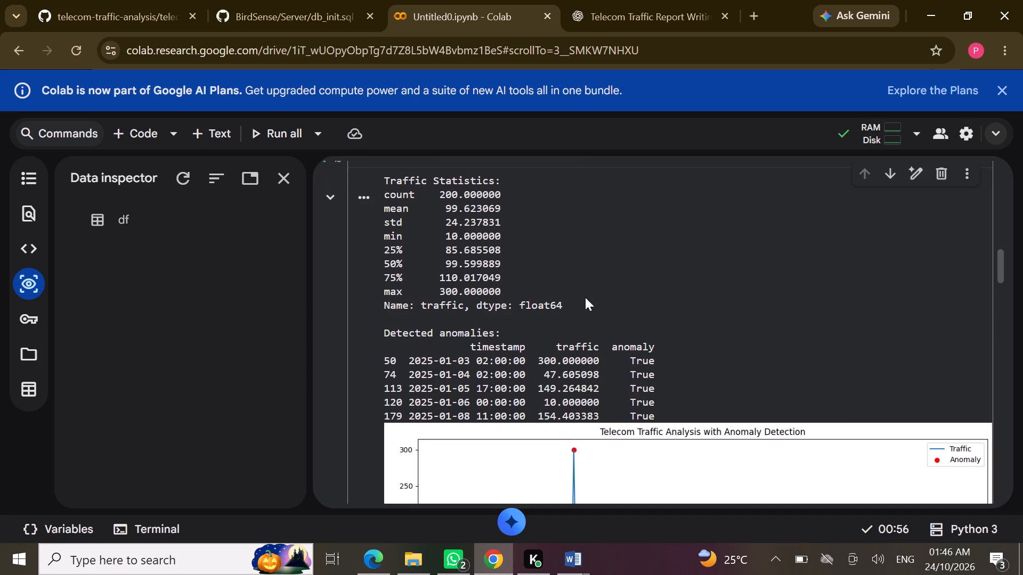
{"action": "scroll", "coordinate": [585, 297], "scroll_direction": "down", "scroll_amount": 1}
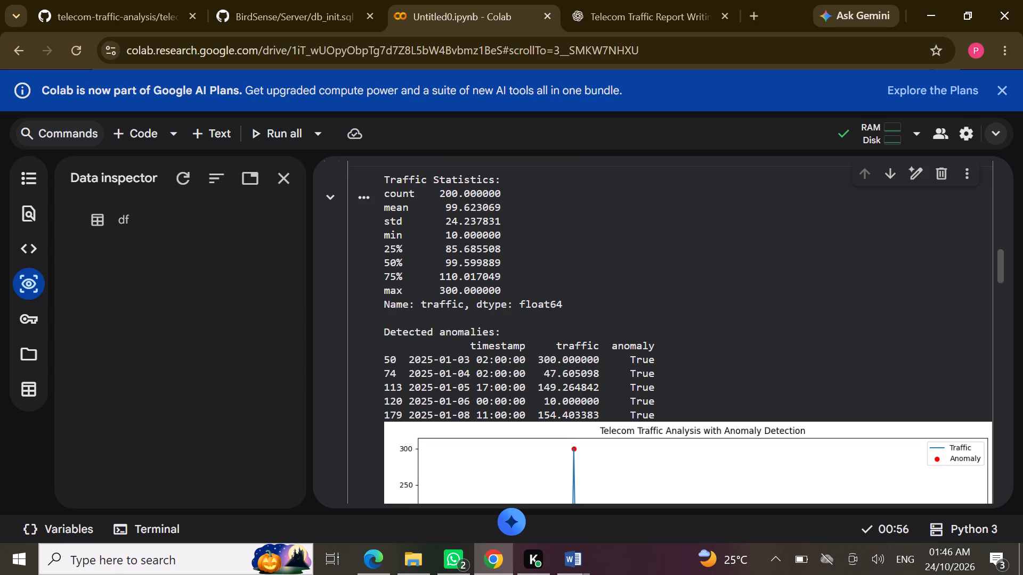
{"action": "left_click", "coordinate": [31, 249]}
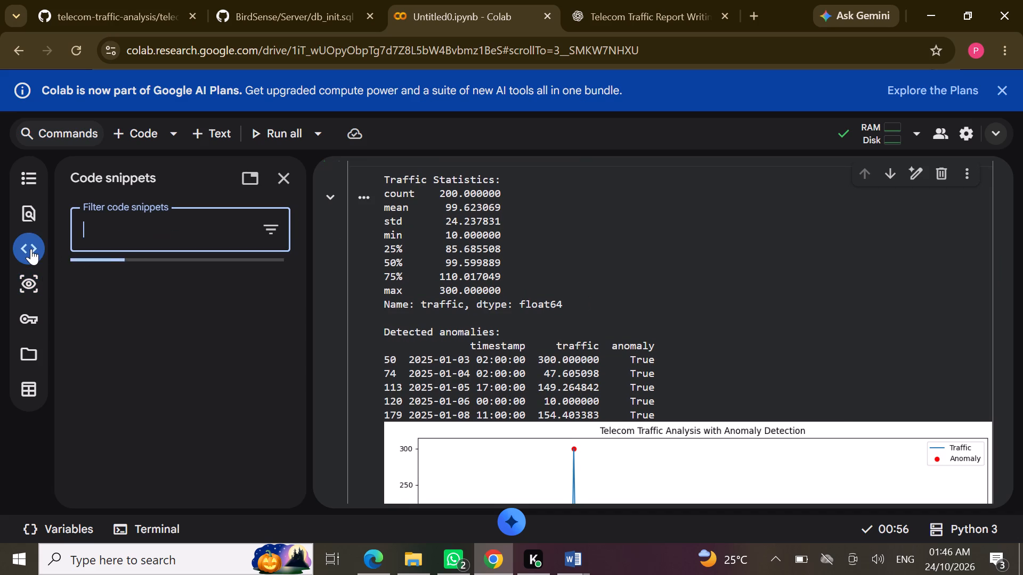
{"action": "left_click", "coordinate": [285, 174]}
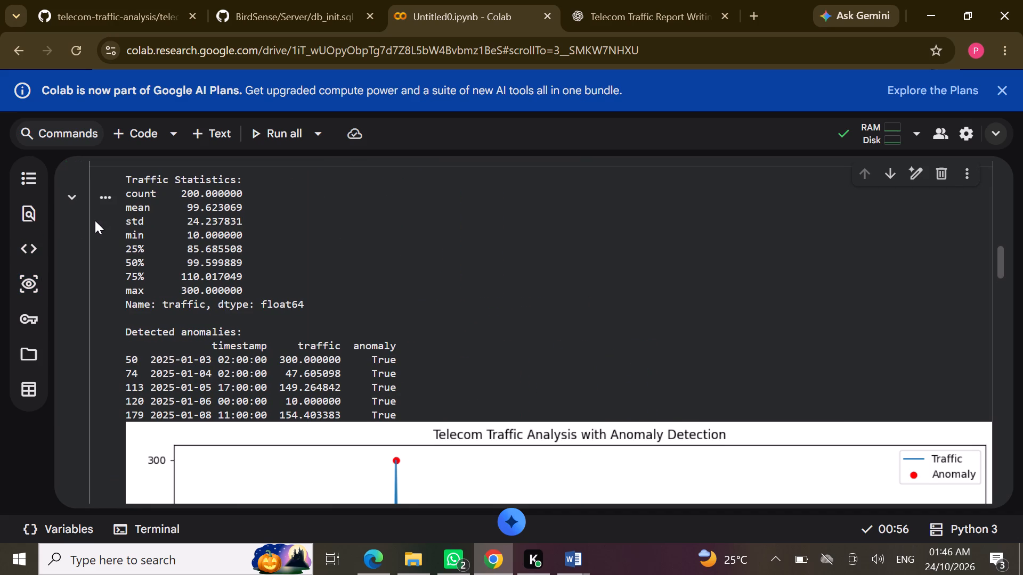
Examine the telecom traffic cell's output in Colab, from the traffic statistics through the anomaly detection chart's date axis.
{"action": "scroll", "coordinate": [95, 220], "scroll_direction": "up", "scroll_amount": 2}
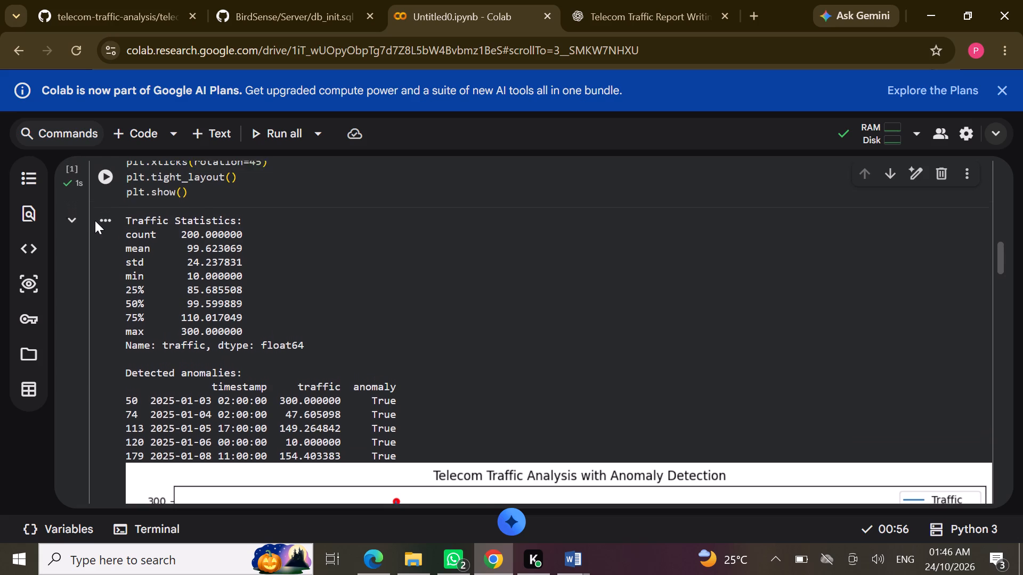
{"action": "scroll", "coordinate": [95, 220], "scroll_direction": "up", "scroll_amount": 1}
{"action": "scroll", "coordinate": [95, 222], "scroll_direction": "down", "scroll_amount": 2}
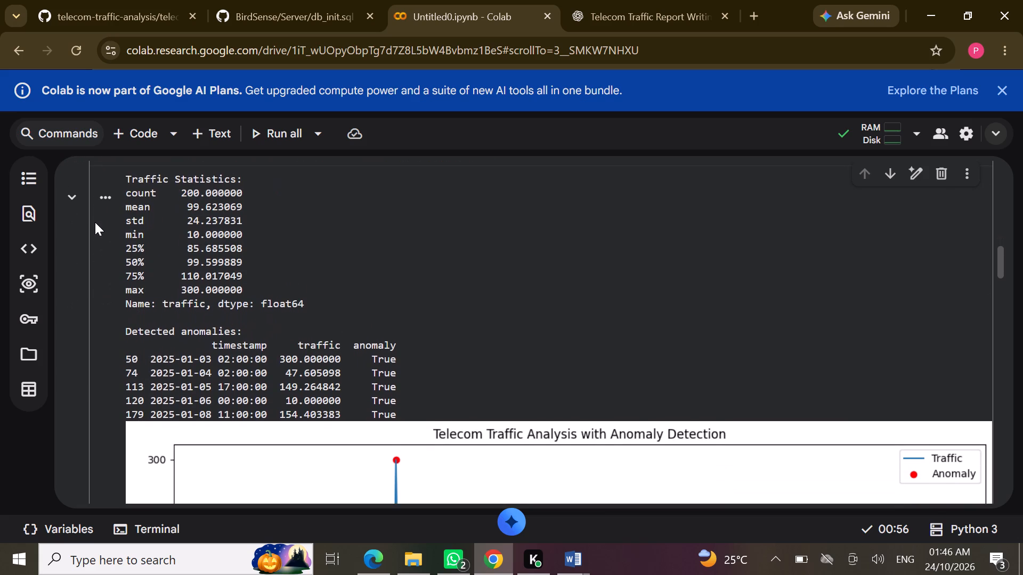
{"action": "scroll", "coordinate": [95, 222], "scroll_direction": "down", "scroll_amount": 2}
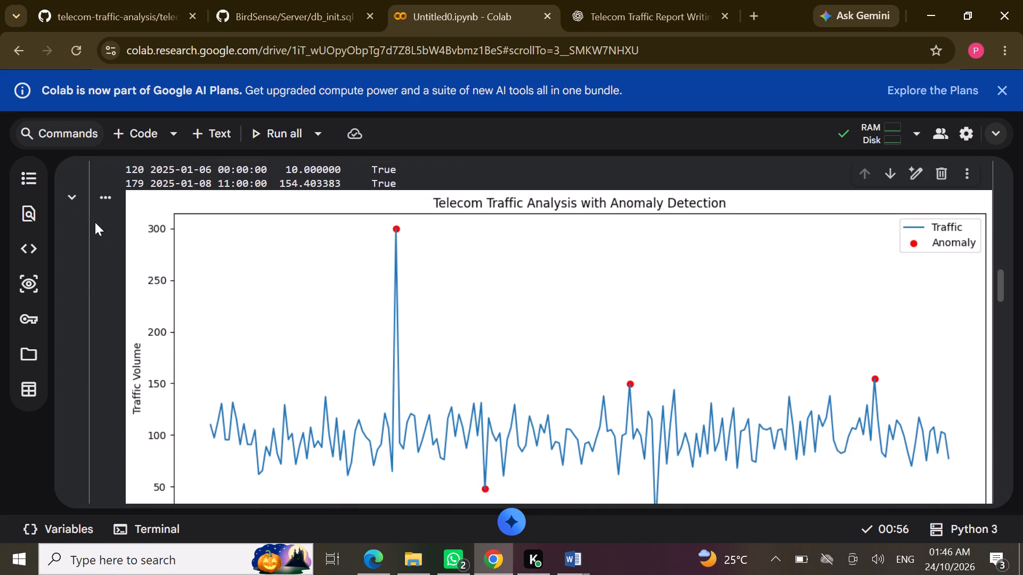
{"action": "scroll", "coordinate": [95, 222], "scroll_direction": "down", "scroll_amount": 3}
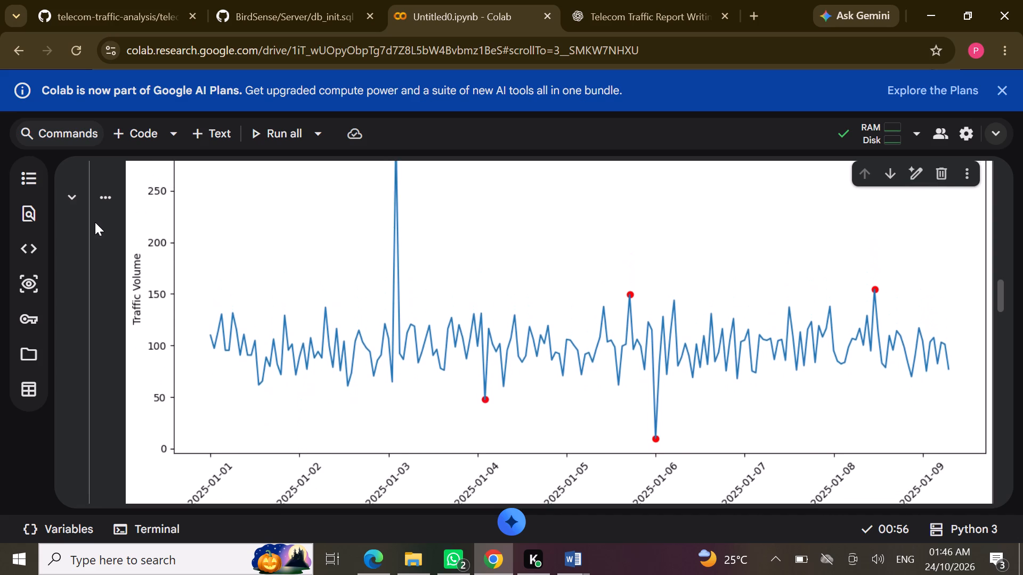
{"action": "scroll", "coordinate": [95, 222], "scroll_direction": "down", "scroll_amount": 1}
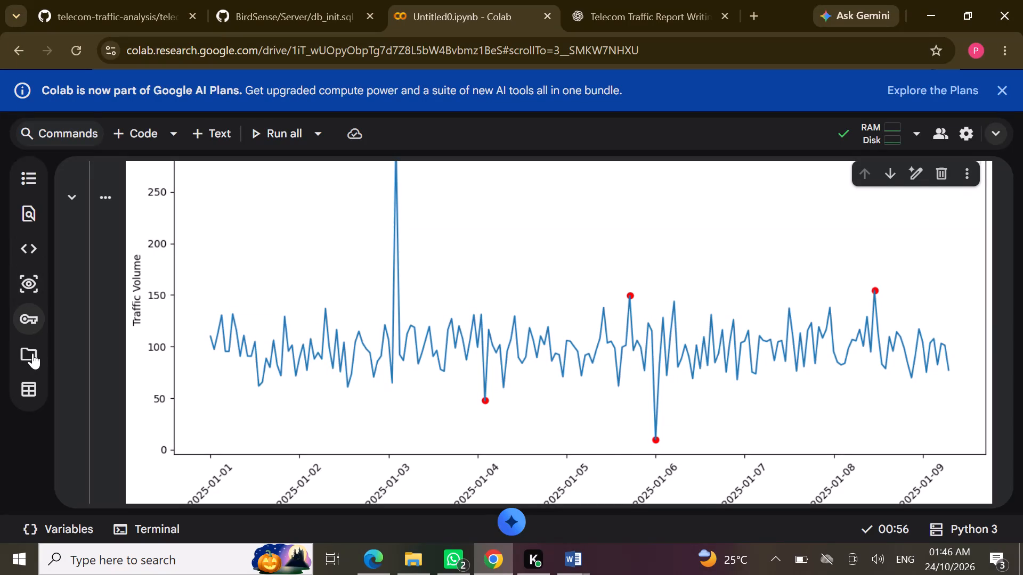
Show the Data inspector beside the notebook to shrink the anomaly detection chart, and capture a screenshot of the whole chart.
{"action": "left_click", "coordinate": [30, 388]}
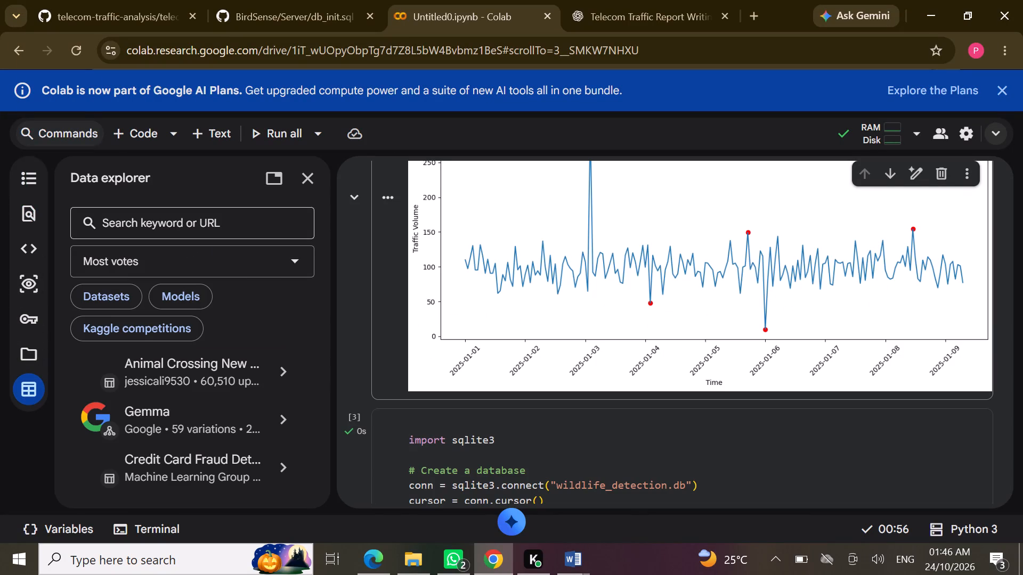
{"action": "left_click", "coordinate": [314, 178]}
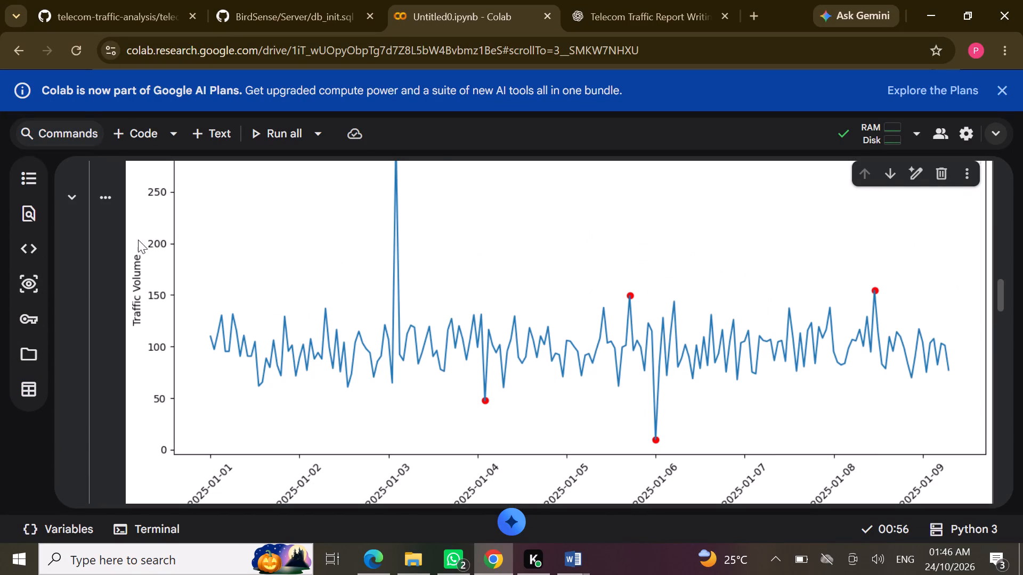
{"action": "left_click", "coordinate": [25, 281]}
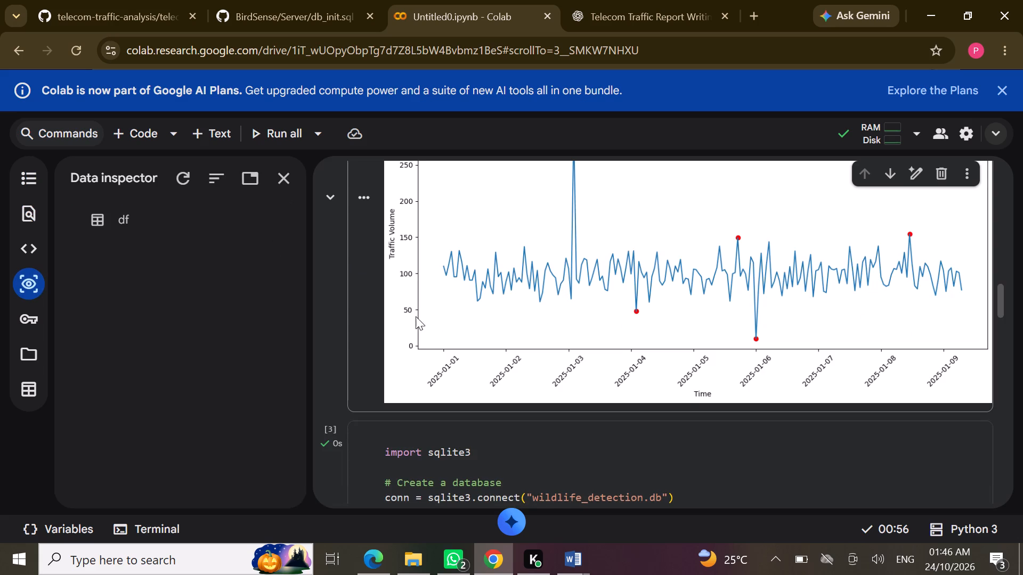
{"action": "scroll", "coordinate": [421, 327], "scroll_direction": "right", "scroll_amount": 1}
{"action": "scroll", "coordinate": [421, 327], "scroll_direction": "up", "scroll_amount": 1}
{"action": "scroll", "coordinate": [421, 327], "scroll_direction": "down", "scroll_amount": 1}
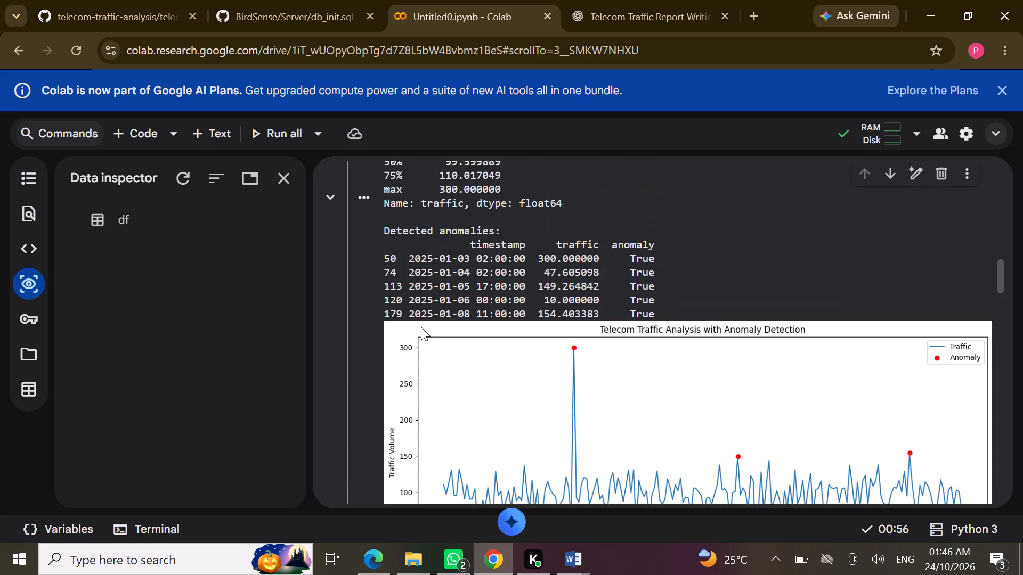
{"action": "scroll", "coordinate": [421, 327], "scroll_direction": "down", "scroll_amount": 1}
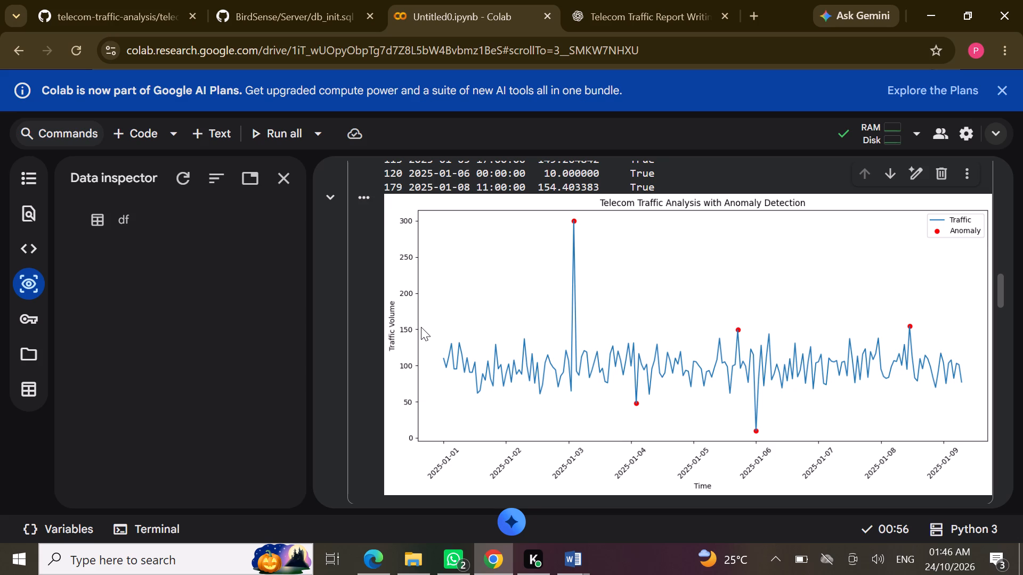
{"action": "key", "text": "super+Print"}
Capture a second screenshot showing the Traffic Statistics and Detected anomalies output.
{"action": "scroll", "coordinate": [559, 342], "scroll_direction": "up", "scroll_amount": 3}
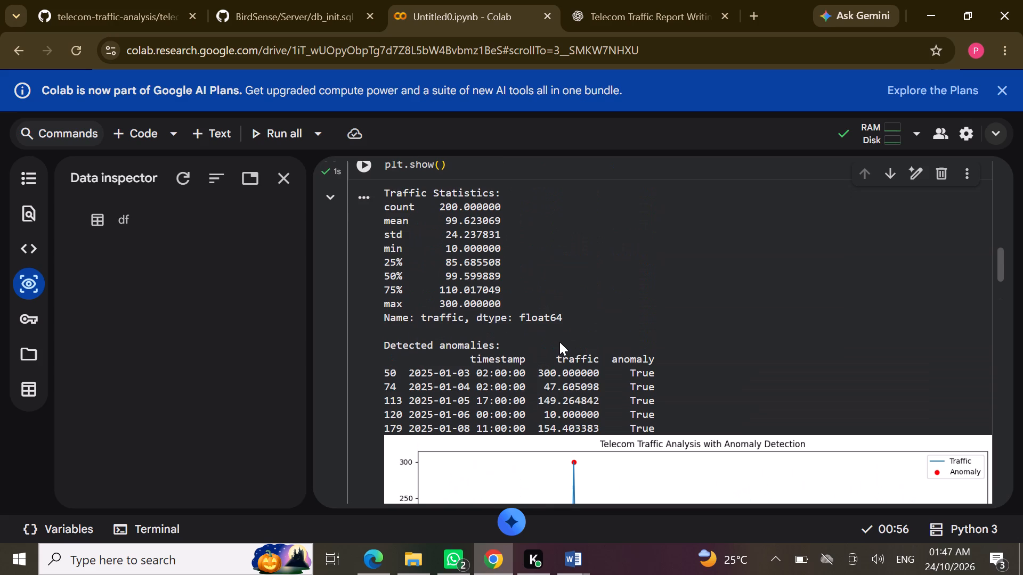
{"action": "key", "text": "super+Print"}
Switch to Document1 in Word and insert Screenshot (2).png from the Screenshots folder below the confusion matrix paragraph.
{"action": "left_click", "coordinate": [569, 559]}
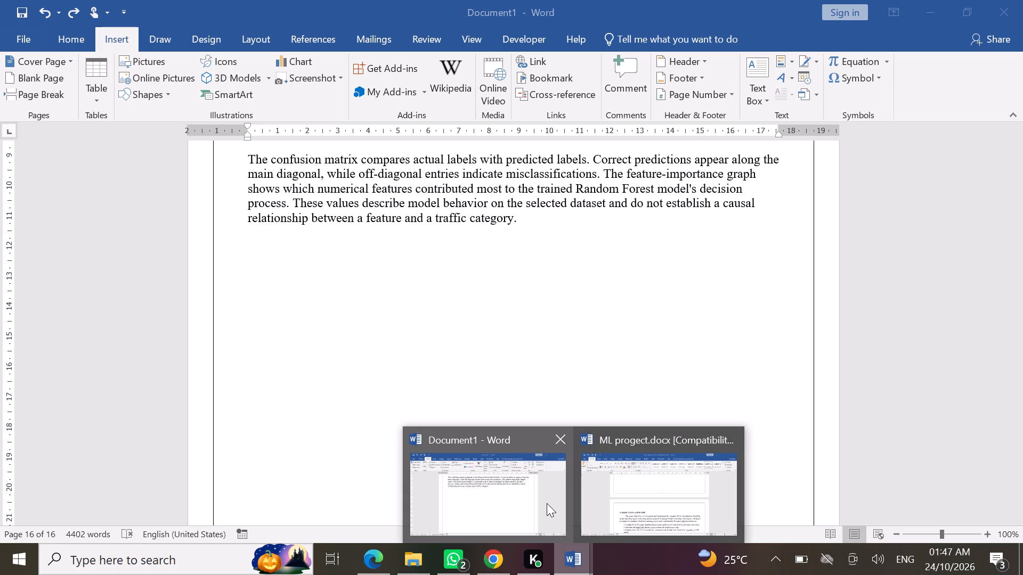
{"action": "left_click", "coordinate": [547, 503]}
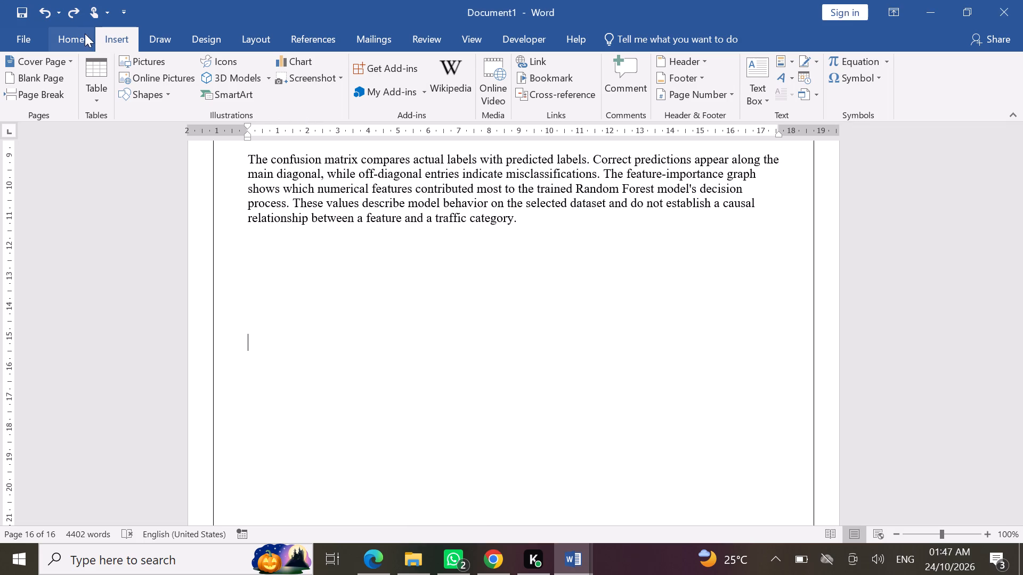
{"action": "left_click", "coordinate": [156, 62]}
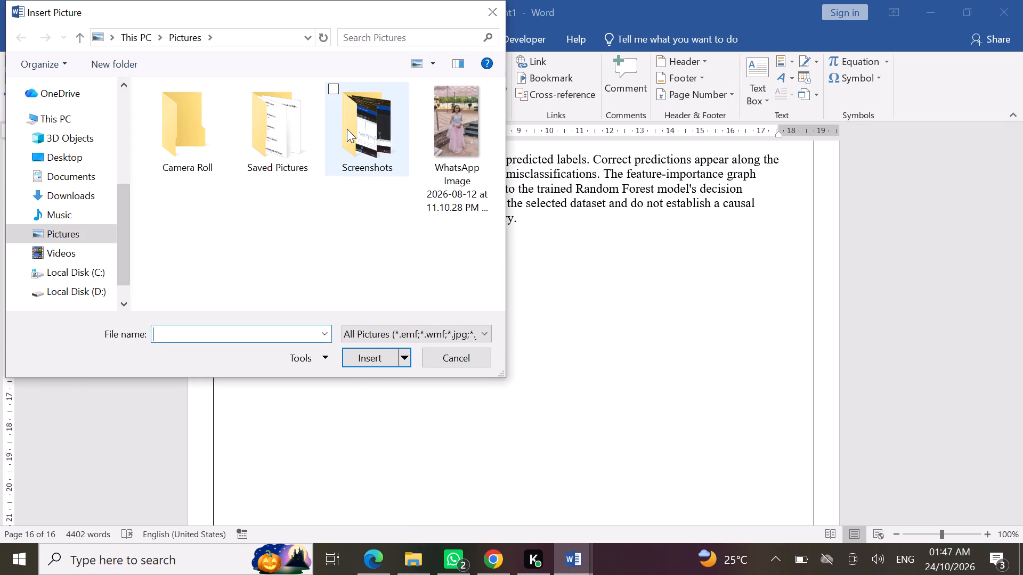
{"action": "left_click", "coordinate": [350, 128]}
{"action": "left_click", "coordinate": [364, 360]}
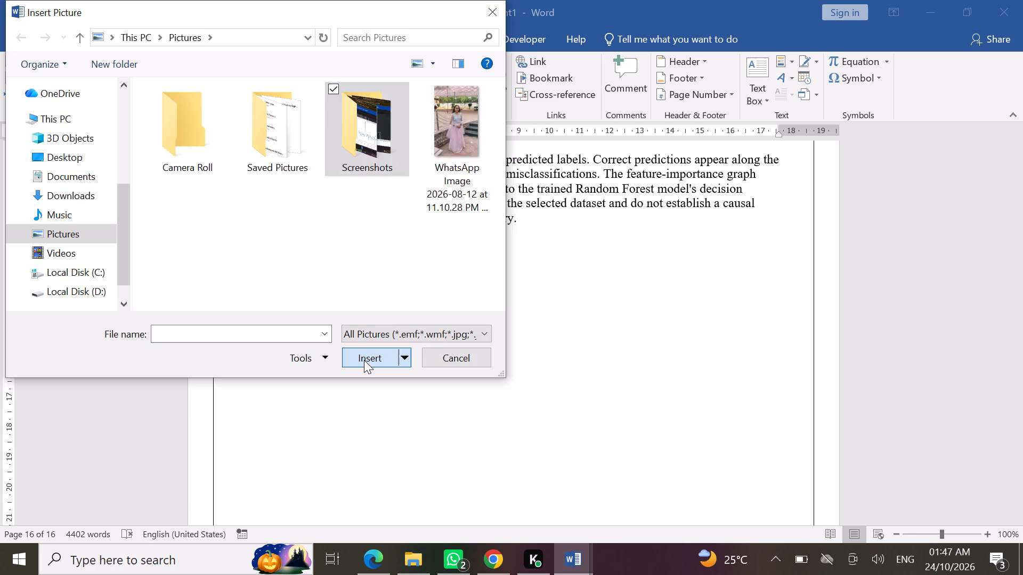
{"action": "left_click", "coordinate": [294, 113]}
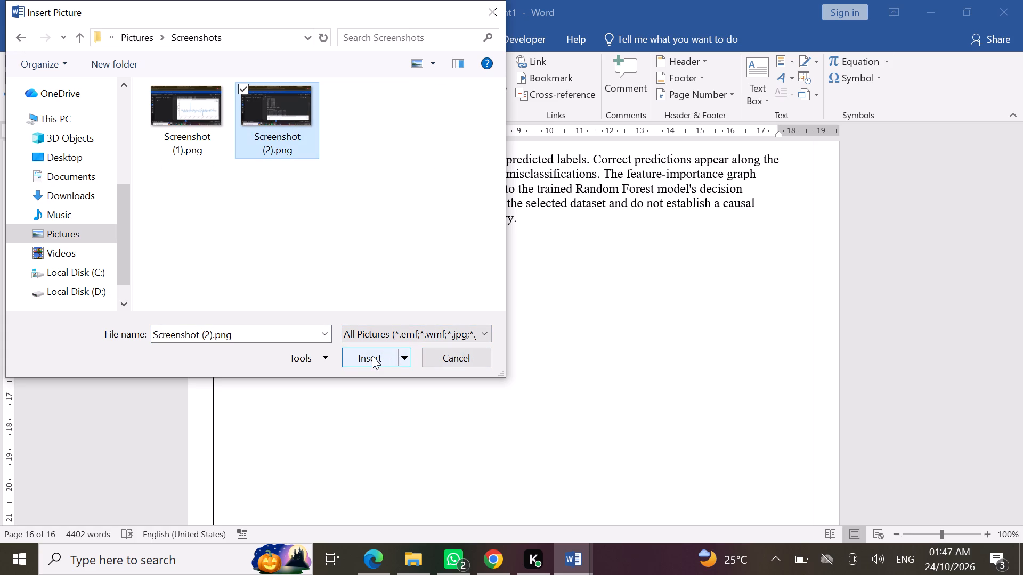
{"action": "left_click", "coordinate": [147, 86]}
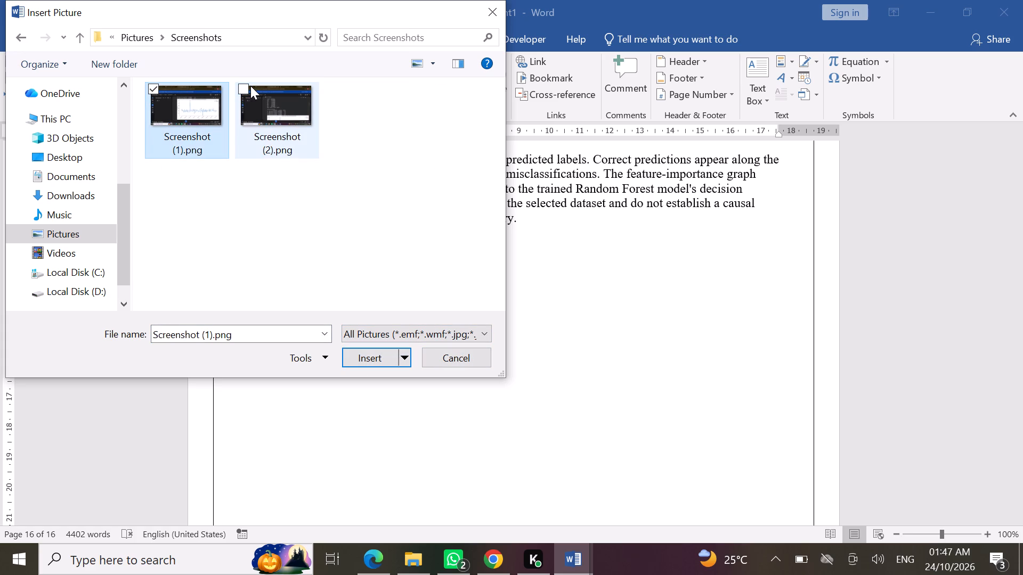
{"action": "left_click", "coordinate": [250, 86]}
{"action": "left_click", "coordinate": [376, 353]}
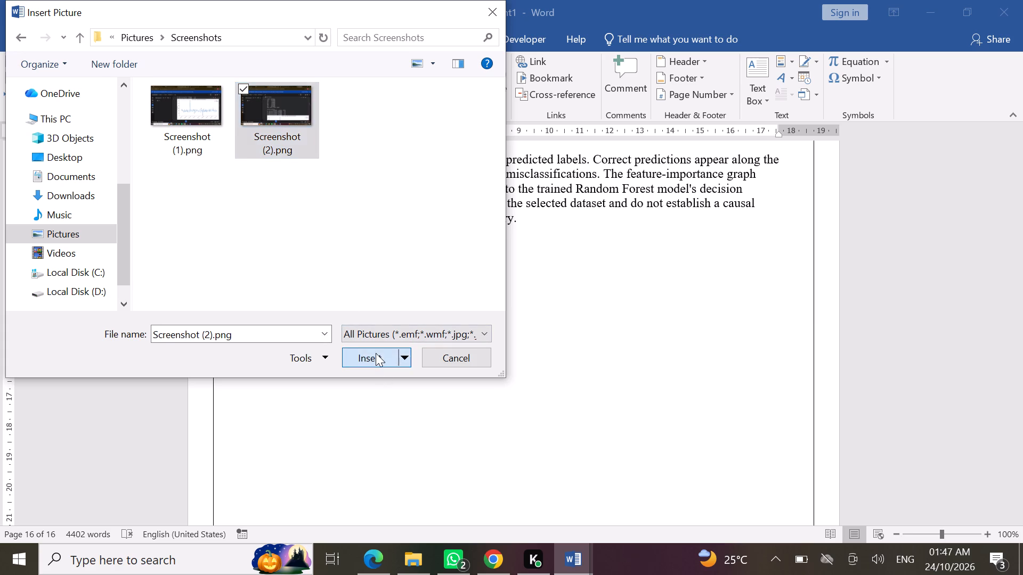
Reduce the inserted screenshot's height to about 8.31 cm so it fits below the confusion matrix paragraph on page 16.
{"action": "scroll", "coordinate": [525, 367], "scroll_direction": "up", "scroll_amount": 1}
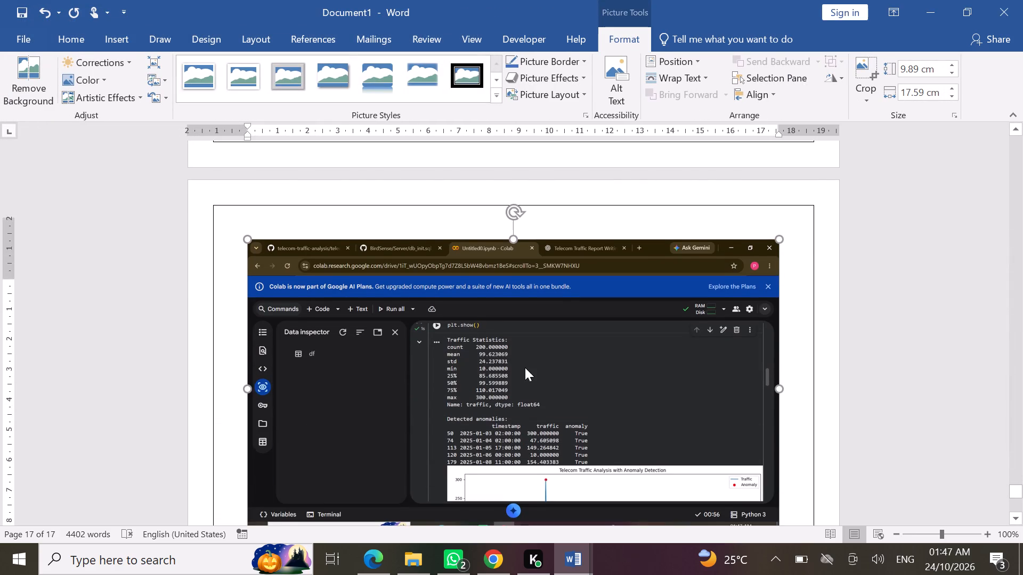
{"action": "scroll", "coordinate": [525, 367], "scroll_direction": "up", "scroll_amount": 8}
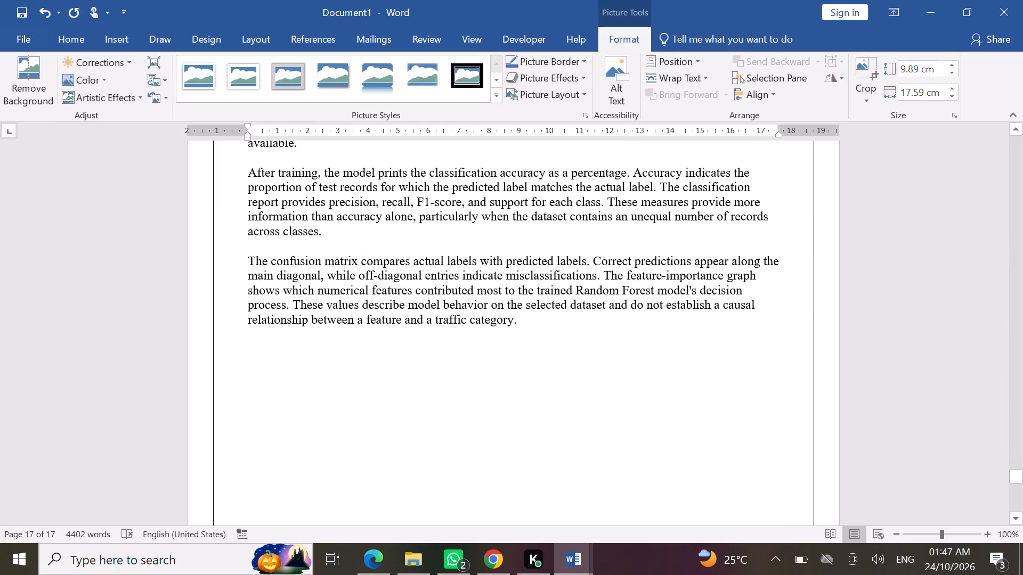
{"action": "scroll", "coordinate": [525, 367], "scroll_direction": "down", "scroll_amount": 5}
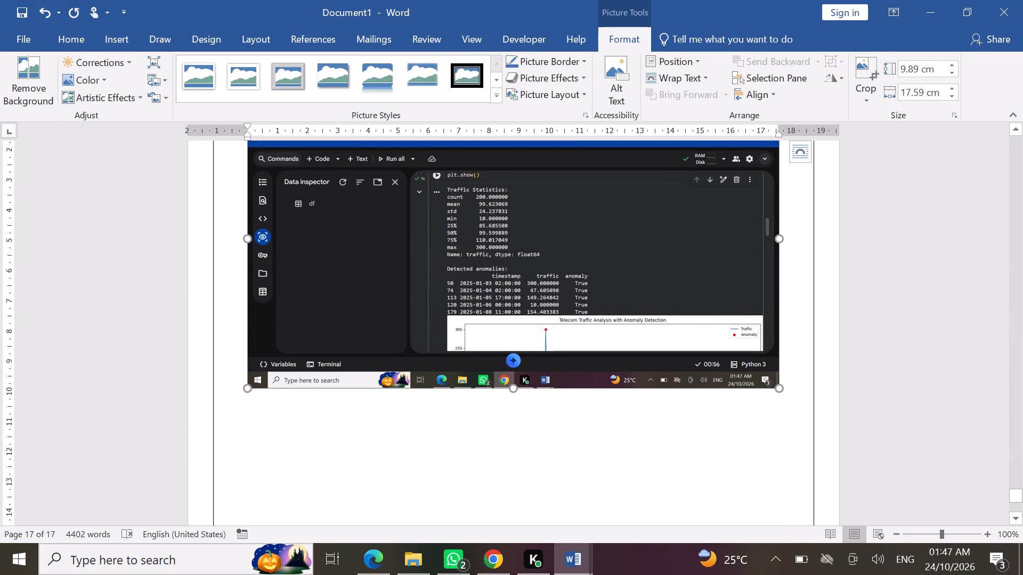
{"action": "left_click_drag", "start_coordinate": [516, 387], "coordinate": [517, 329]}
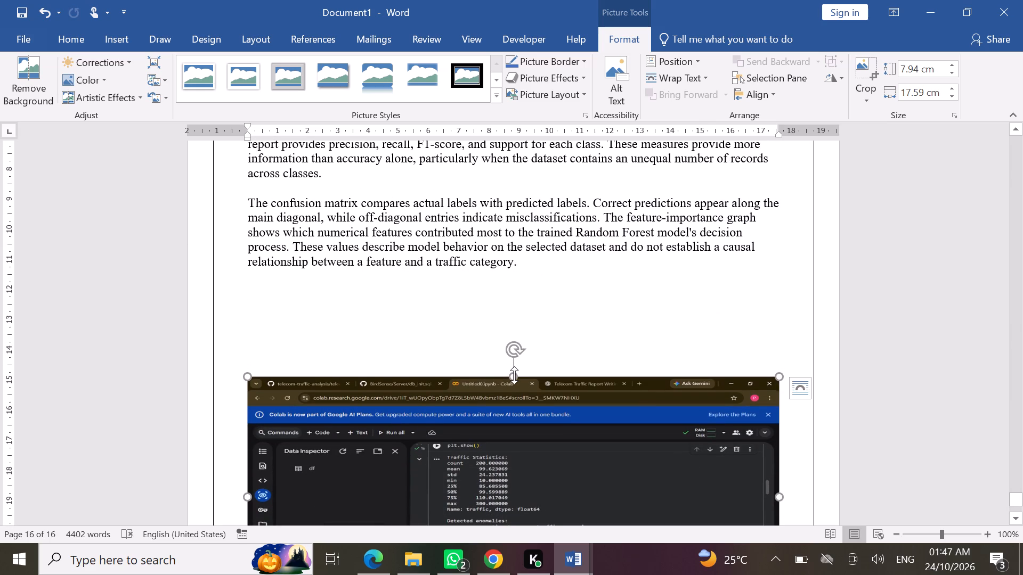
{"action": "left_click_drag", "start_coordinate": [514, 375], "coordinate": [514, 363]}
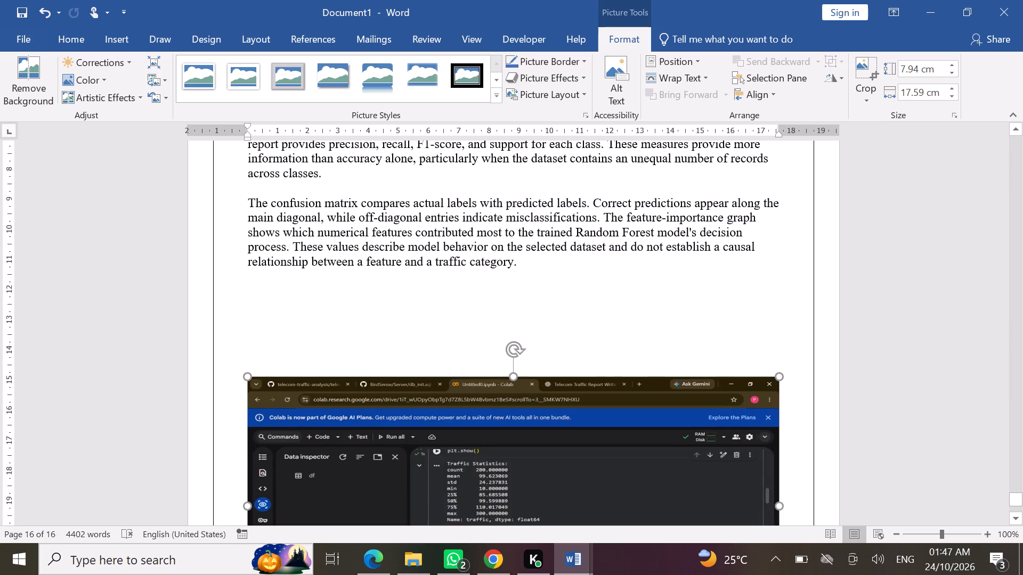
{"action": "left_click_drag", "start_coordinate": [514, 363], "coordinate": [514, 366]}
Move the screenshot up closer to the end of the confusion matrix paragraph.
{"action": "left_click_drag", "start_coordinate": [514, 343], "coordinate": [515, 268]}
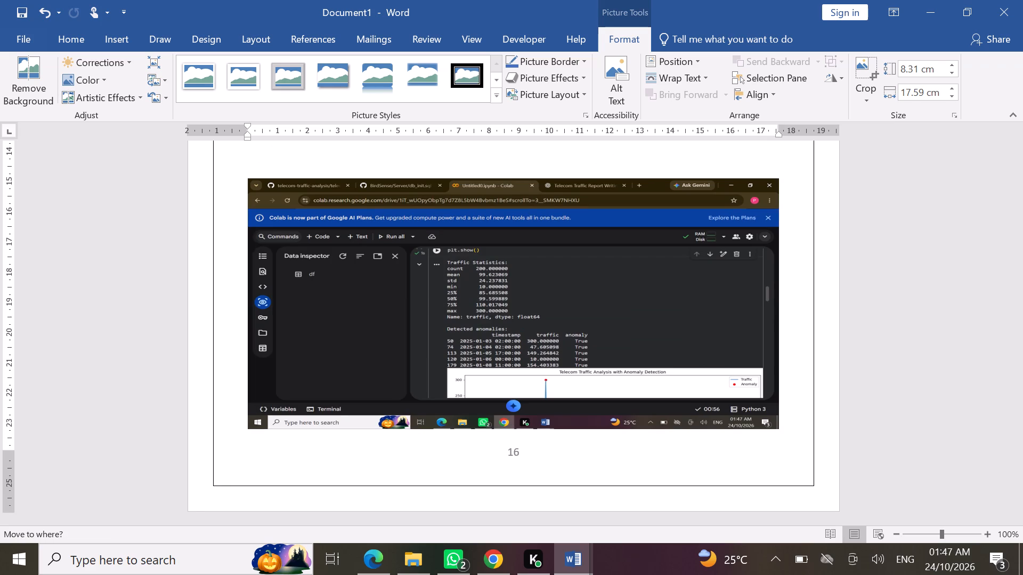
{"action": "left_click_drag", "start_coordinate": [515, 268], "coordinate": [511, 149]}
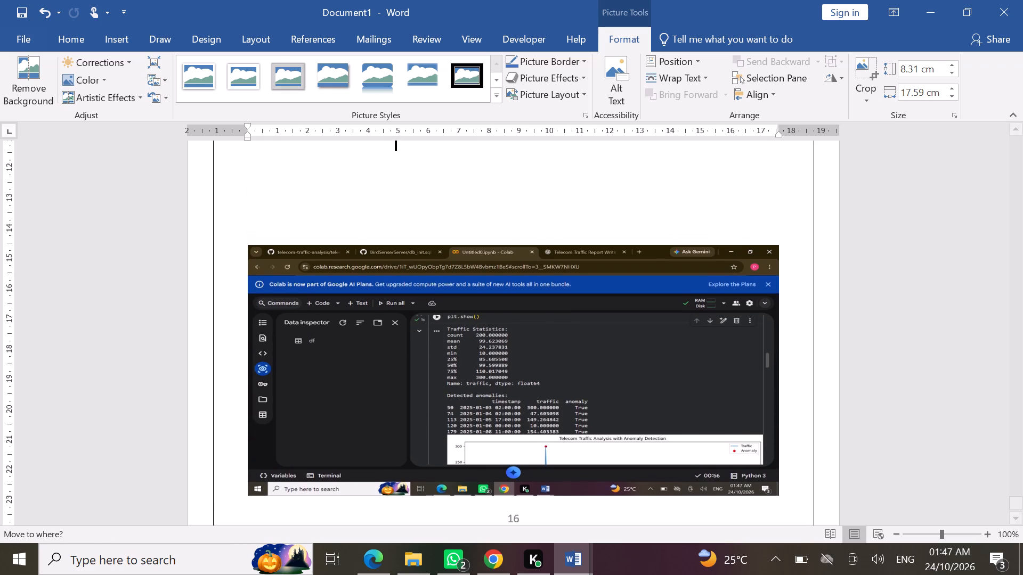
{"action": "left_click_drag", "start_coordinate": [511, 149], "coordinate": [499, 228]}
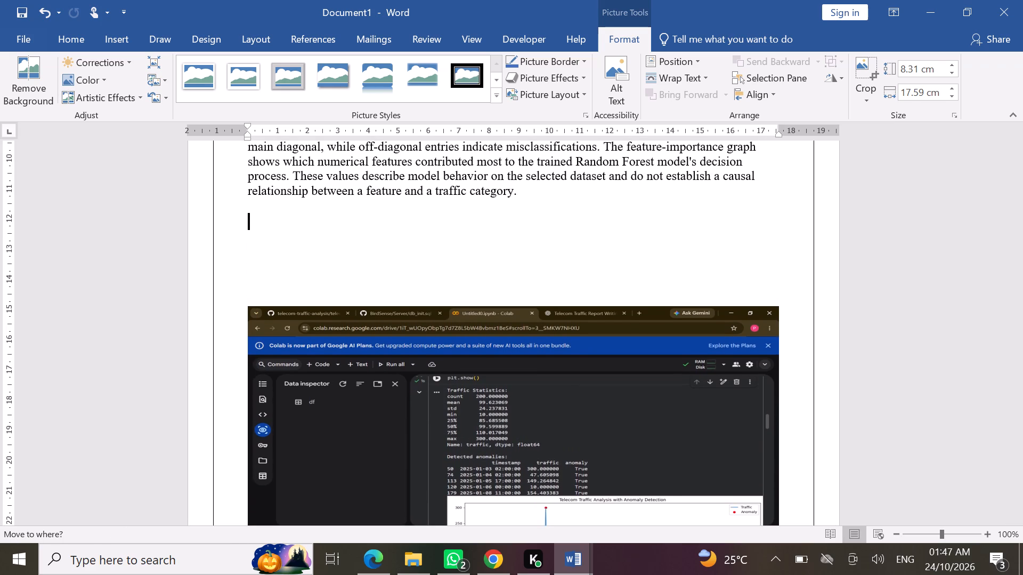
{"action": "left_click_drag", "start_coordinate": [499, 228], "coordinate": [510, 251]}
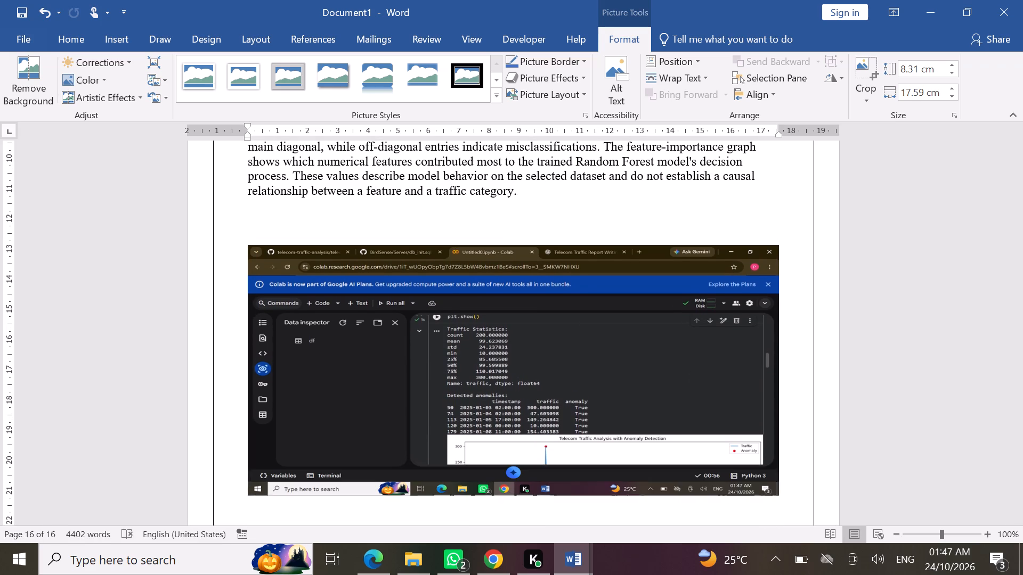
{"action": "left_click", "coordinate": [611, 211]}
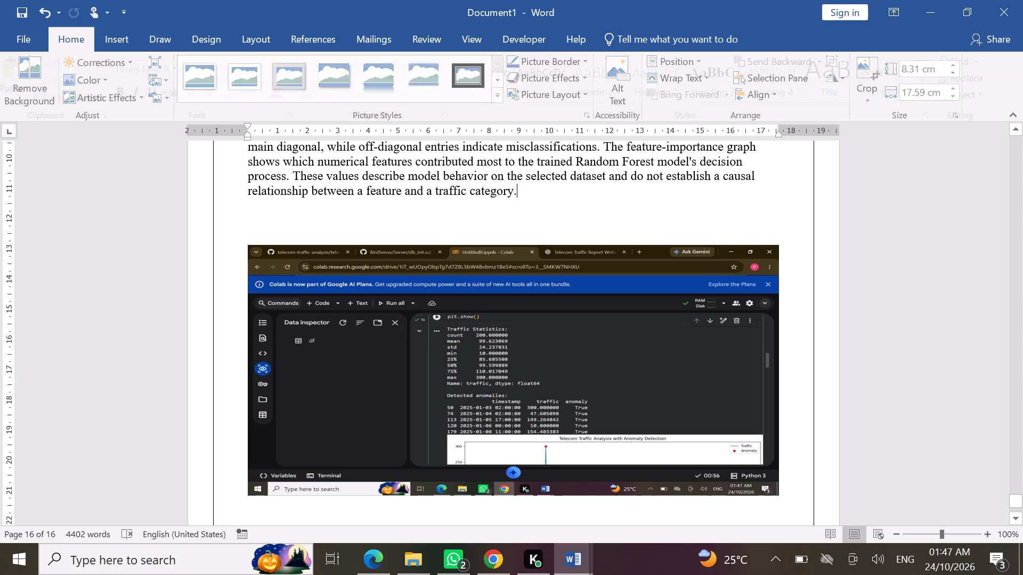
{"action": "scroll", "coordinate": [611, 211], "scroll_direction": "down", "scroll_amount": 1}
{"action": "left_click", "coordinate": [548, 297]}
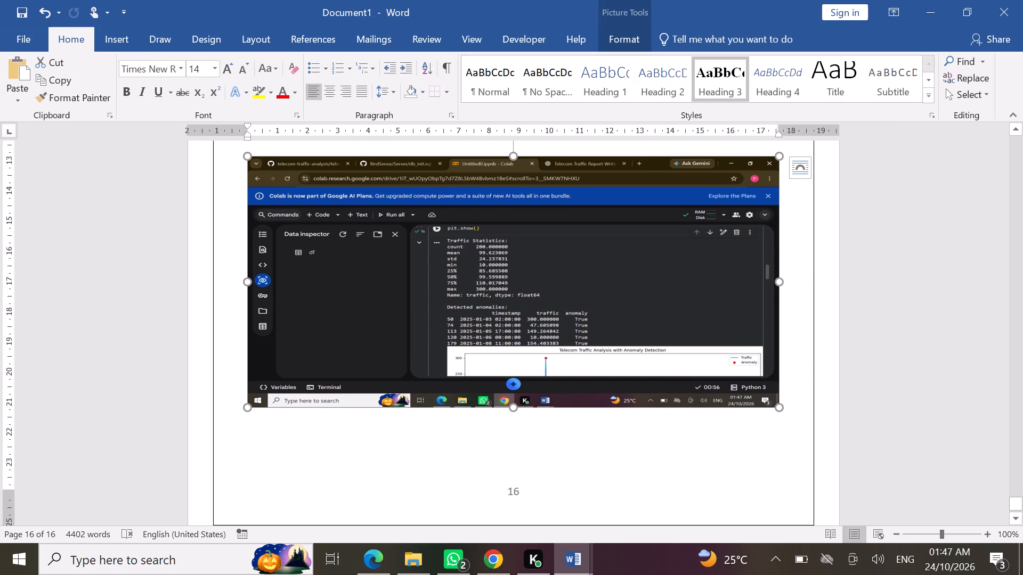
Start a new page 17 after the page 16 screenshot and insert Screenshot (1).png from the Screenshots folder there.
{"action": "left_click", "coordinate": [650, 450]}
{"action": "scroll", "coordinate": [650, 450], "scroll_direction": "down", "scroll_amount": 2}
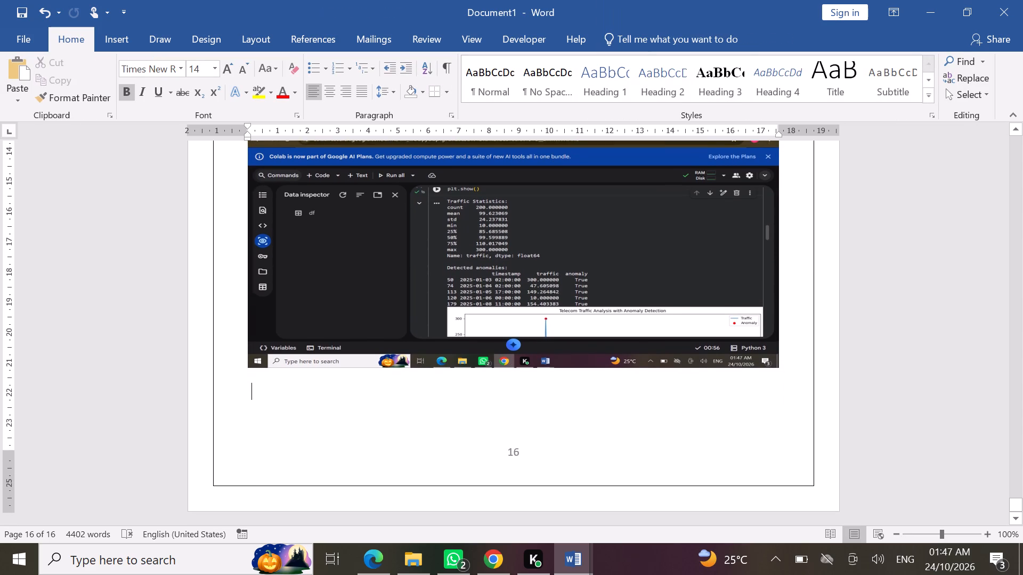
{"action": "key", "text": "Return"}
{"action": "key", "text": "Return"}
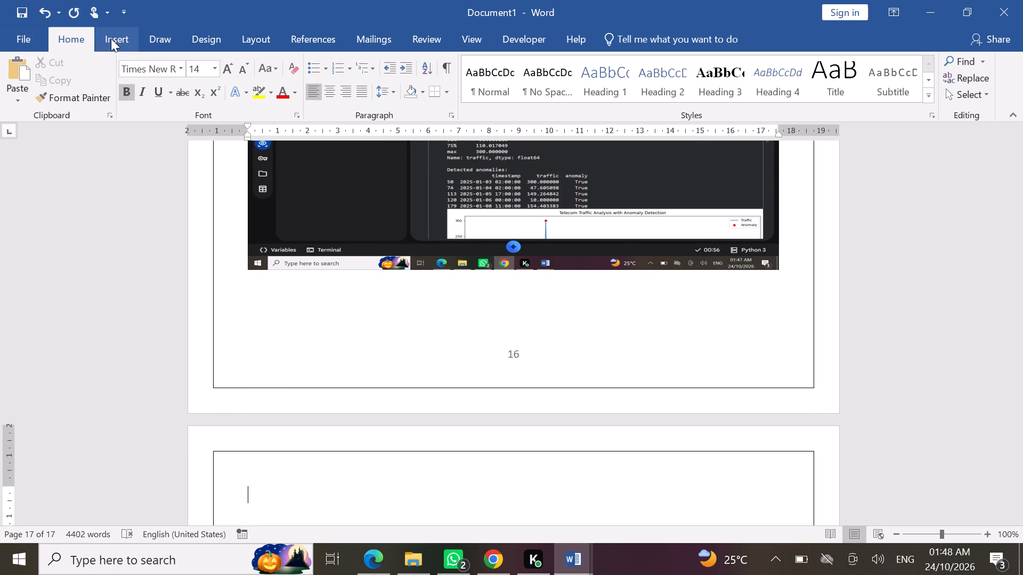
{"action": "left_click", "coordinate": [116, 38]}
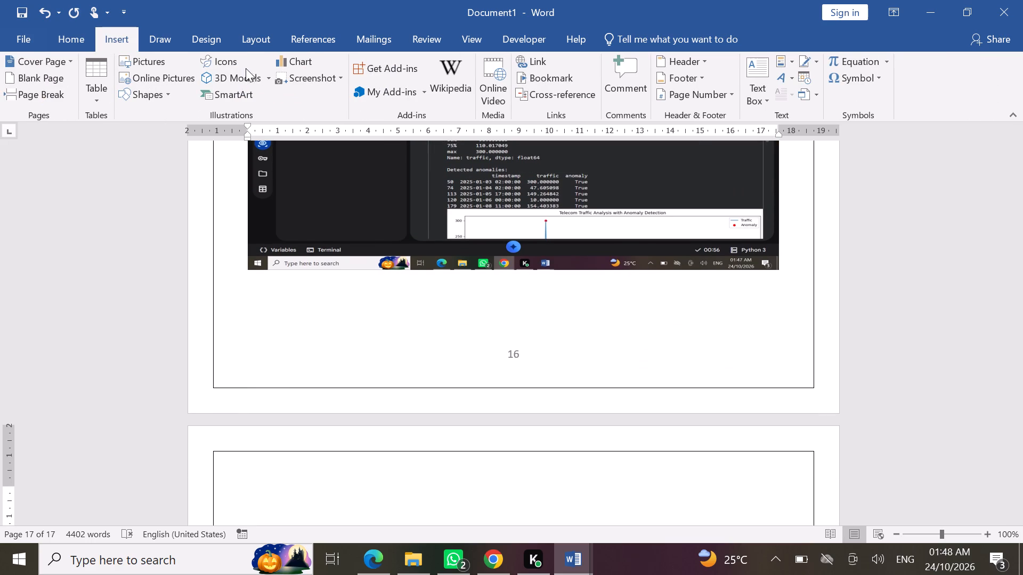
{"action": "left_click", "coordinate": [156, 69]}
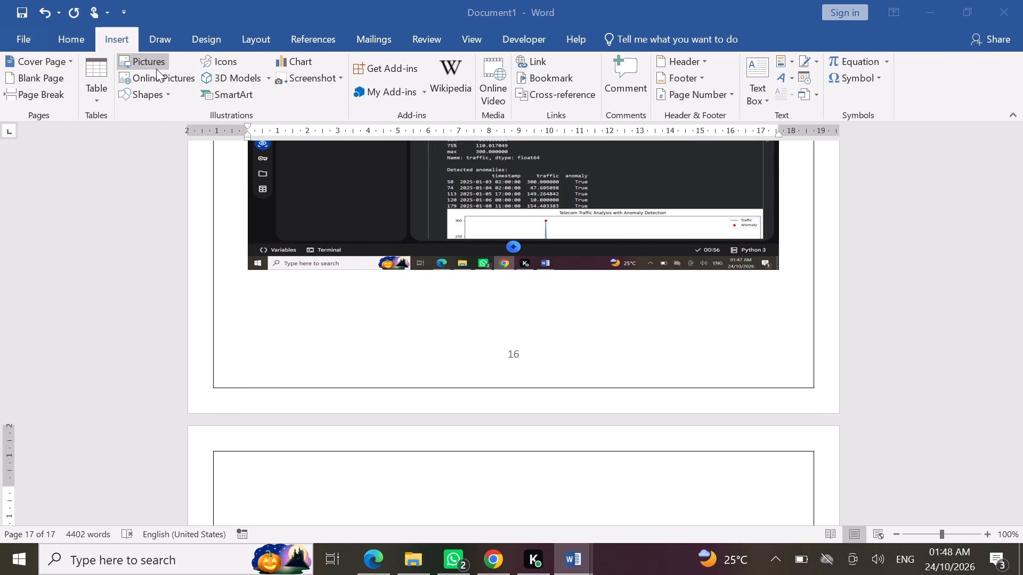
{"action": "left_click", "coordinate": [206, 97]}
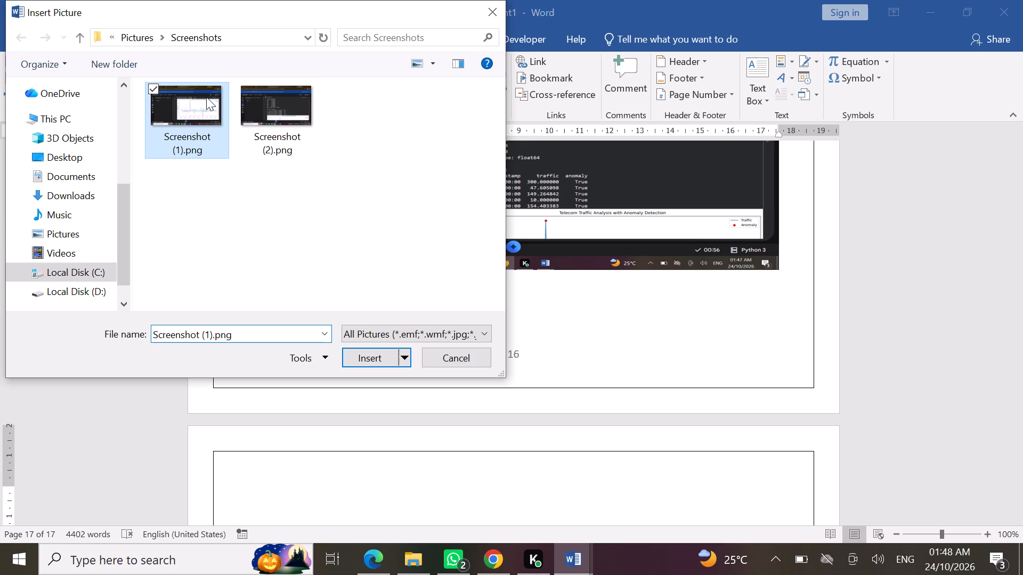
{"action": "left_click", "coordinate": [357, 354]}
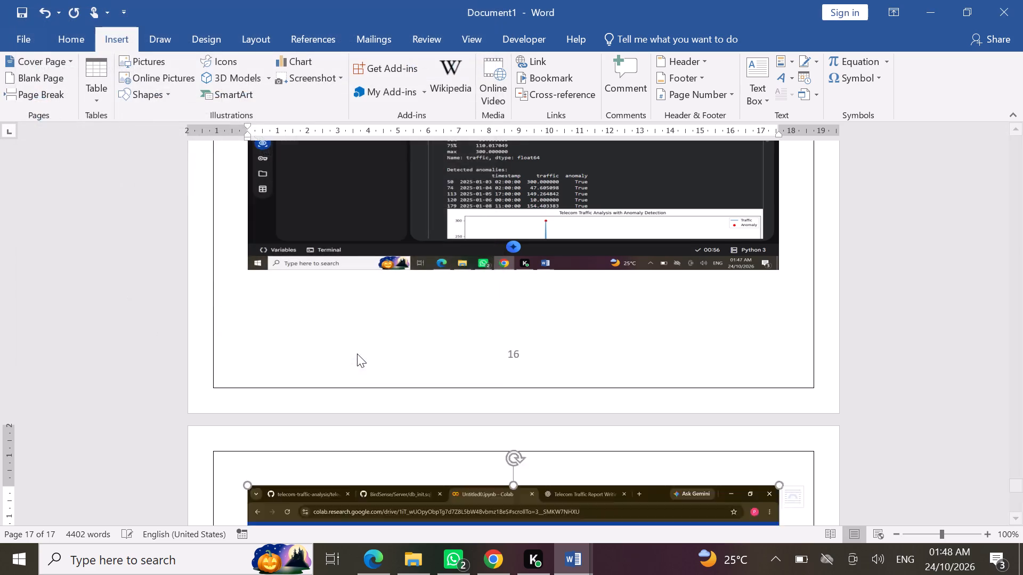
Reduce the height of the traffic graph screenshot on page 17 to about 8.47 cm, keeping its width.
{"action": "scroll", "coordinate": [512, 381], "scroll_direction": "down", "scroll_amount": 2}
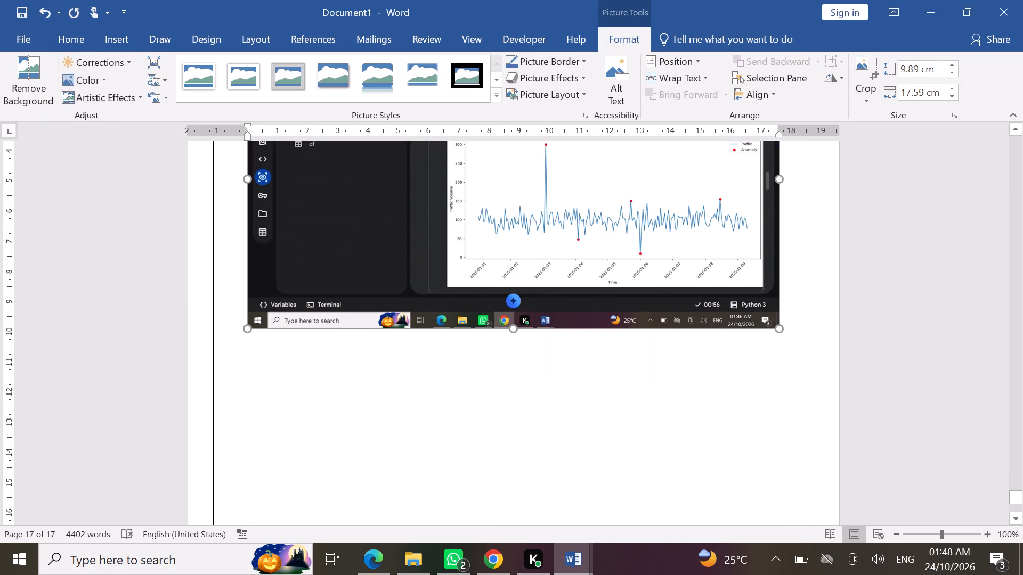
{"action": "left_click_drag", "start_coordinate": [514, 326], "coordinate": [511, 285]}
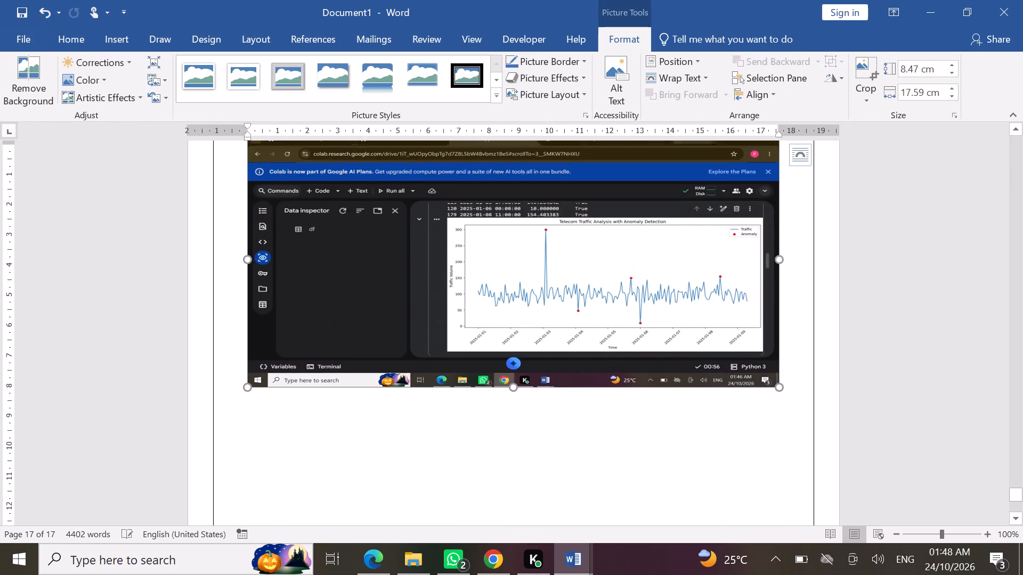
{"action": "scroll", "coordinate": [511, 285], "scroll_direction": "up", "scroll_amount": 1}
{"action": "scroll", "coordinate": [511, 285], "scroll_direction": "down", "scroll_amount": 1}
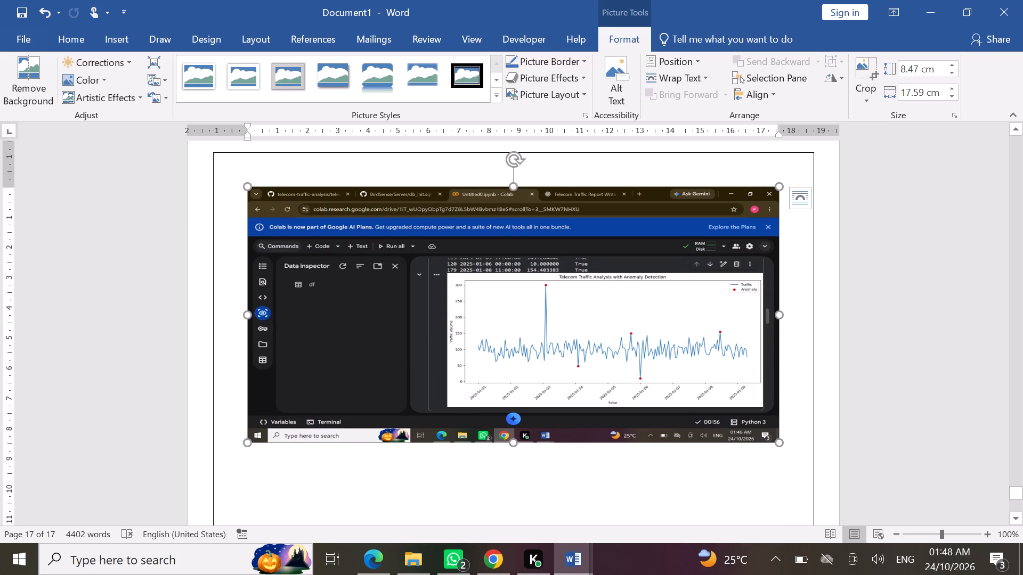
{"action": "scroll", "coordinate": [511, 285], "scroll_direction": "down", "scroll_amount": 1}
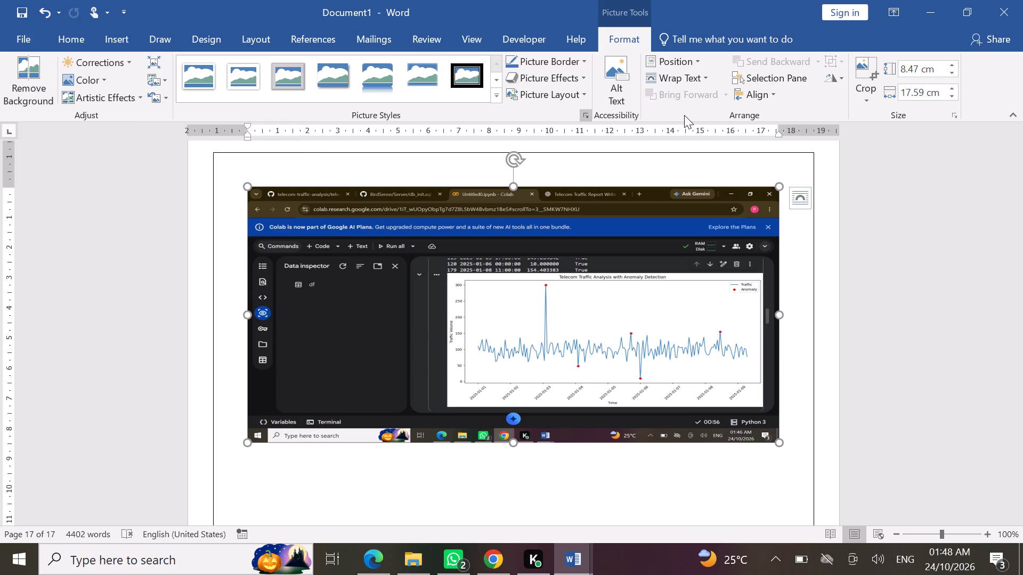
Crop the browser header and Data inspector side off the traffic graph screenshot, leaving about 6.93 cm high by 12.72 cm wide.
{"action": "left_click", "coordinate": [875, 68]}
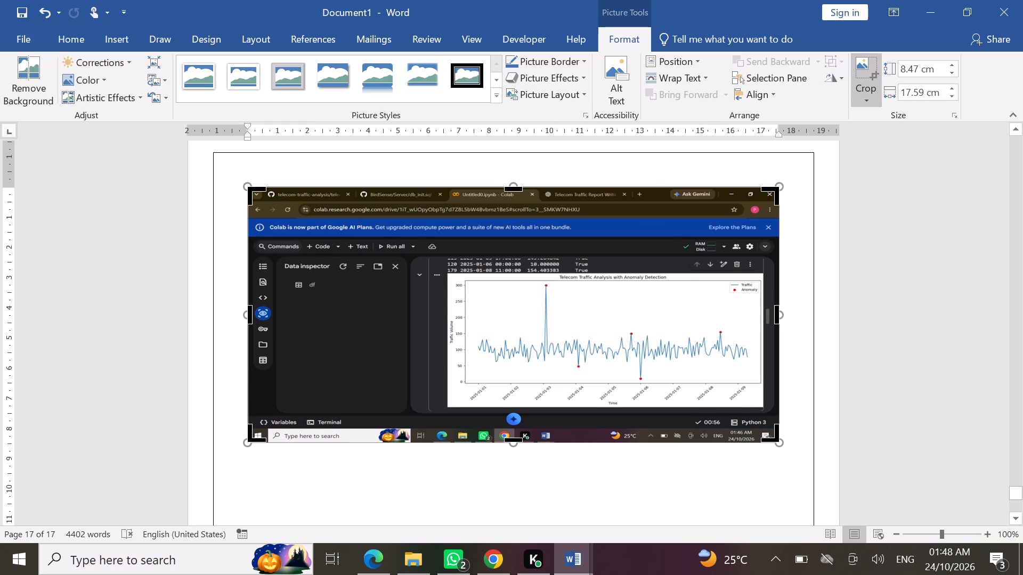
{"action": "left_click_drag", "start_coordinate": [249, 315], "coordinate": [372, 306]}
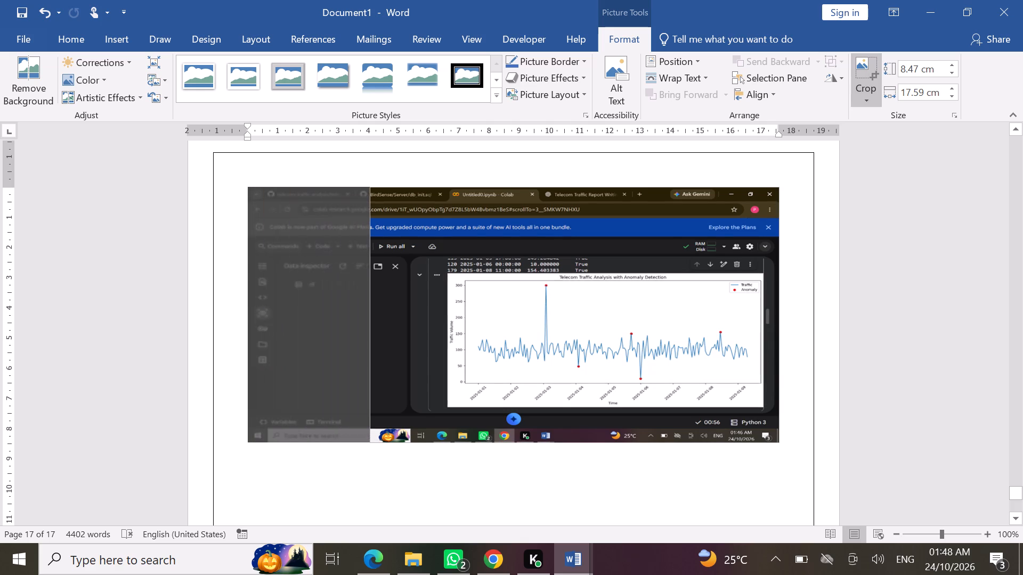
{"action": "left_click_drag", "start_coordinate": [372, 306], "coordinate": [395, 308]}
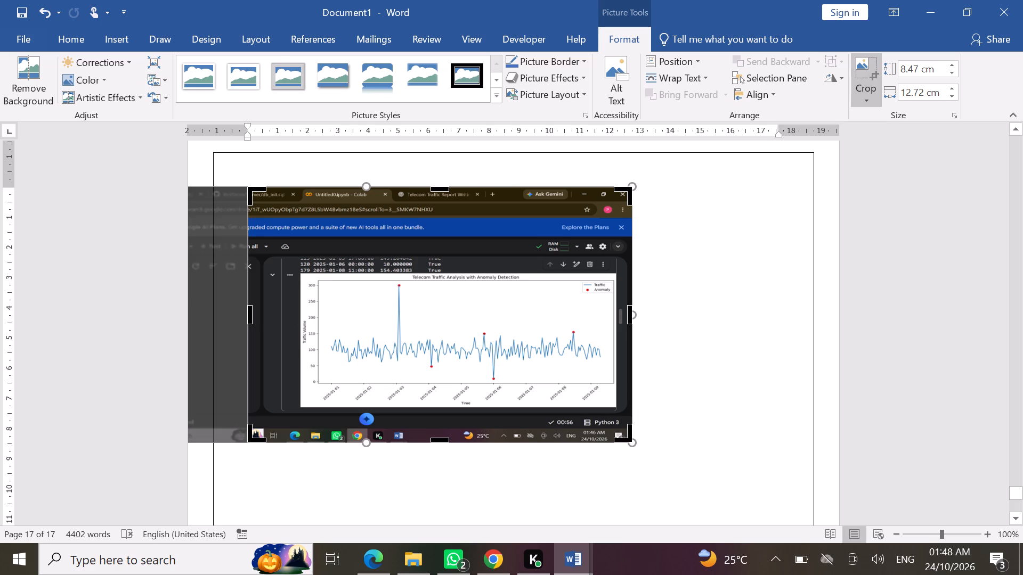
{"action": "left_click_drag", "start_coordinate": [437, 190], "coordinate": [443, 205]}
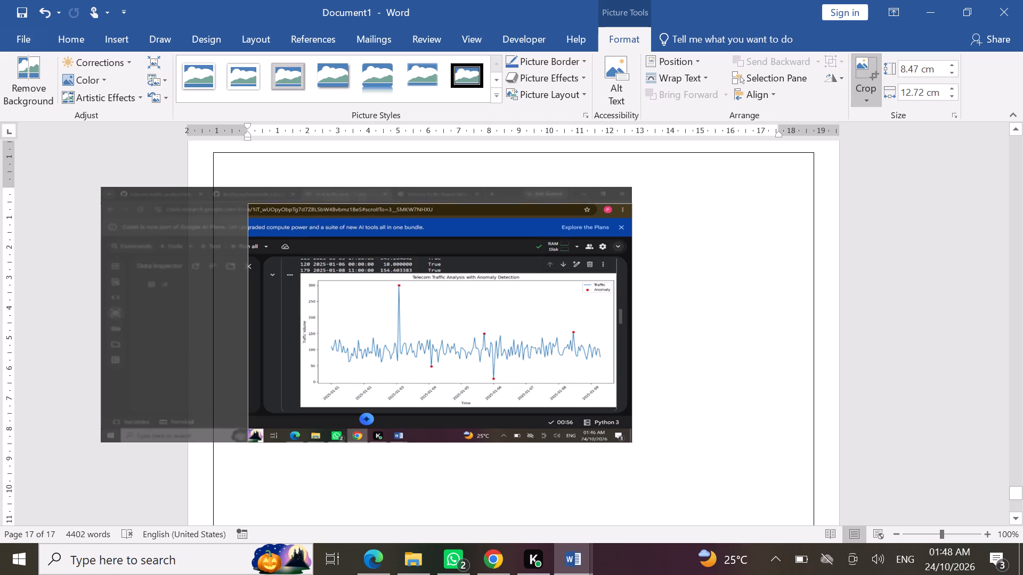
{"action": "left_click_drag", "start_coordinate": [443, 205], "coordinate": [454, 233]}
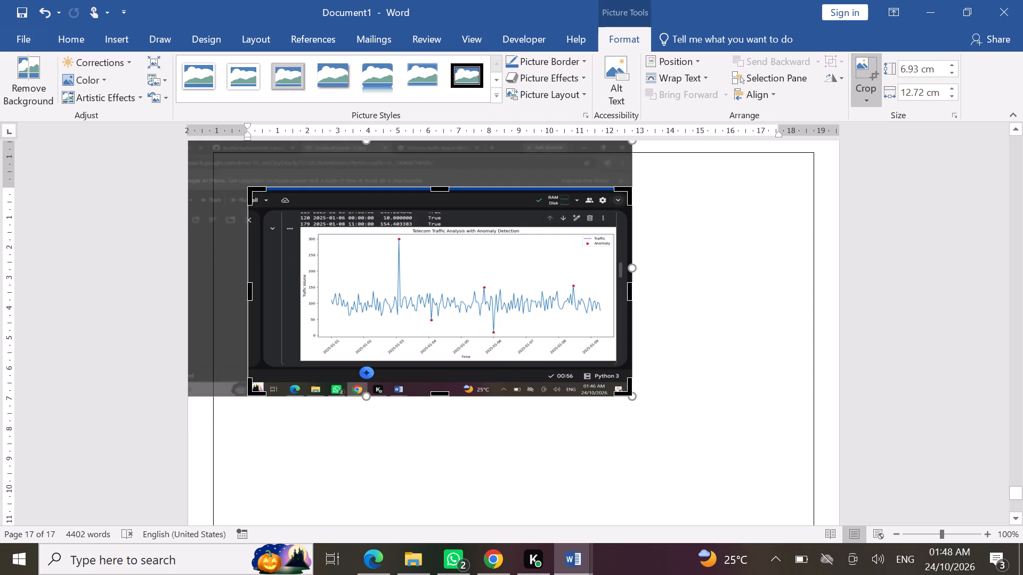
{"action": "left_click", "coordinate": [748, 311]}
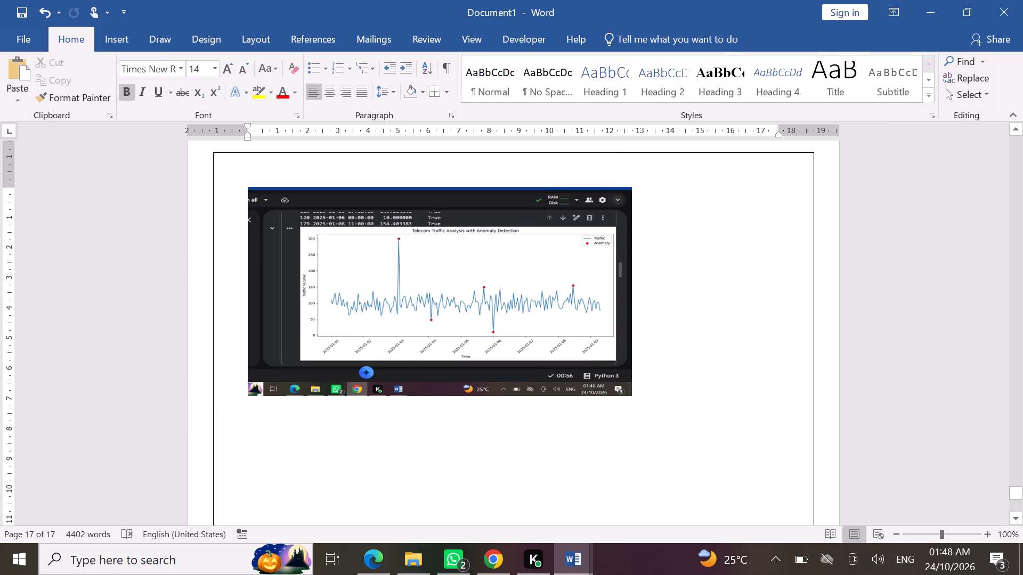
Center the cropped traffic graph screenshot horizontally on page 17.
{"action": "left_click_drag", "start_coordinate": [564, 276], "coordinate": [623, 267]}
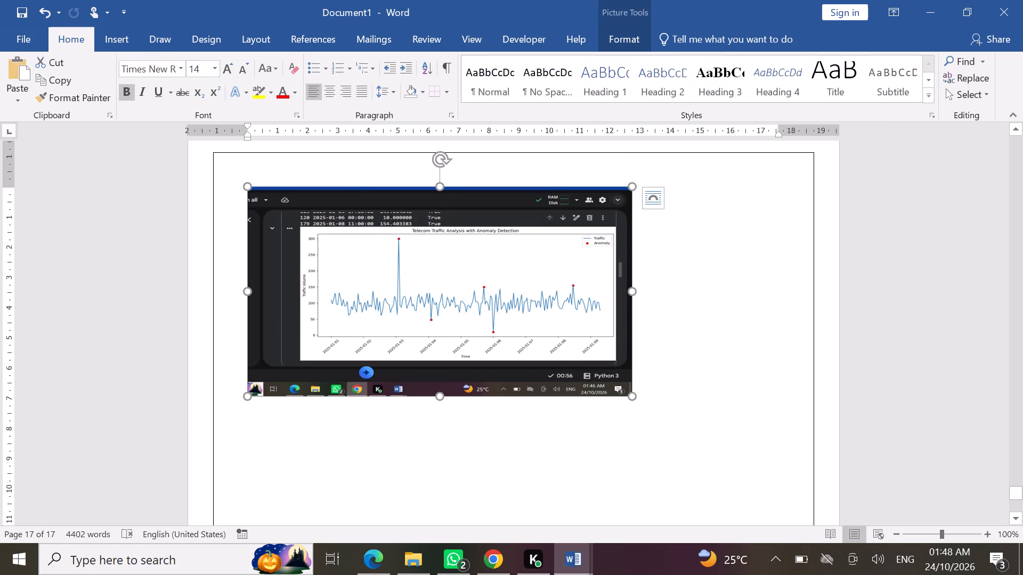
{"action": "left_click", "coordinate": [329, 89]}
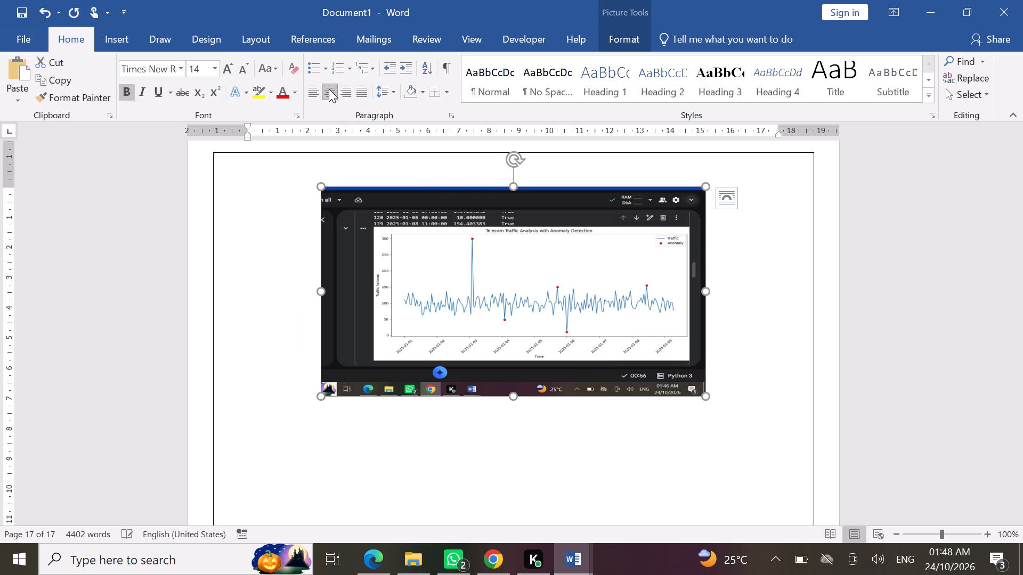
{"action": "left_click", "coordinate": [287, 287]}
Crop the Data inspector side off the Traffic Statistics screenshot on page 16, leaving it about 12.28 cm wide.
{"action": "scroll", "coordinate": [287, 287], "scroll_direction": "up", "scroll_amount": 6}
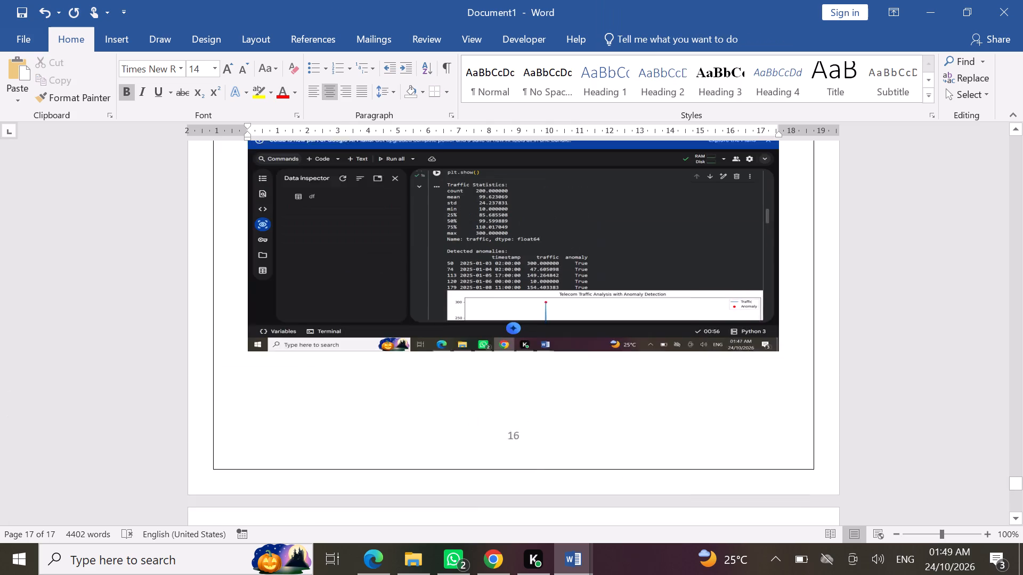
{"action": "scroll", "coordinate": [287, 287], "scroll_direction": "down", "scroll_amount": 3}
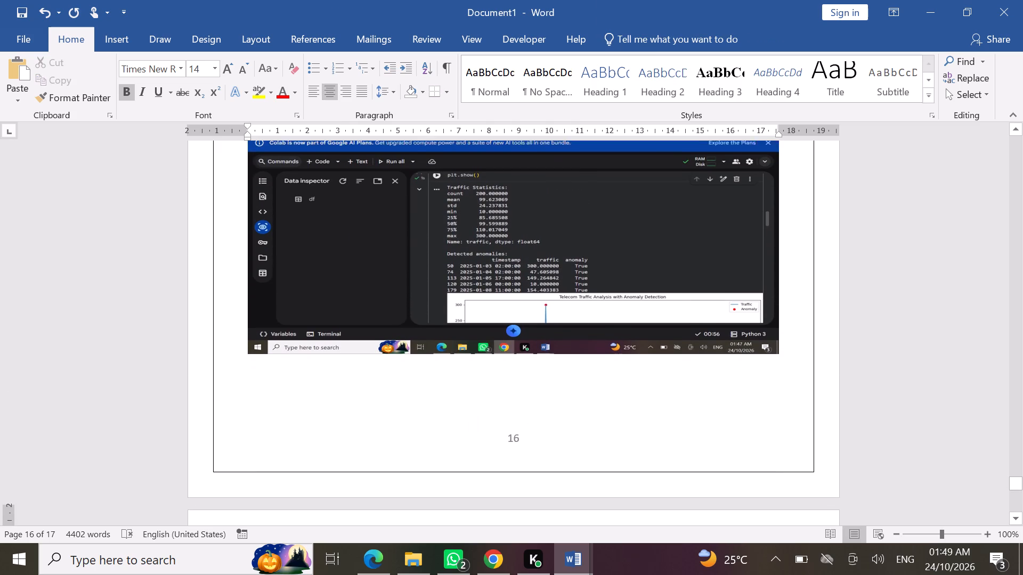
{"action": "scroll", "coordinate": [287, 287], "scroll_direction": "down", "scroll_amount": 2}
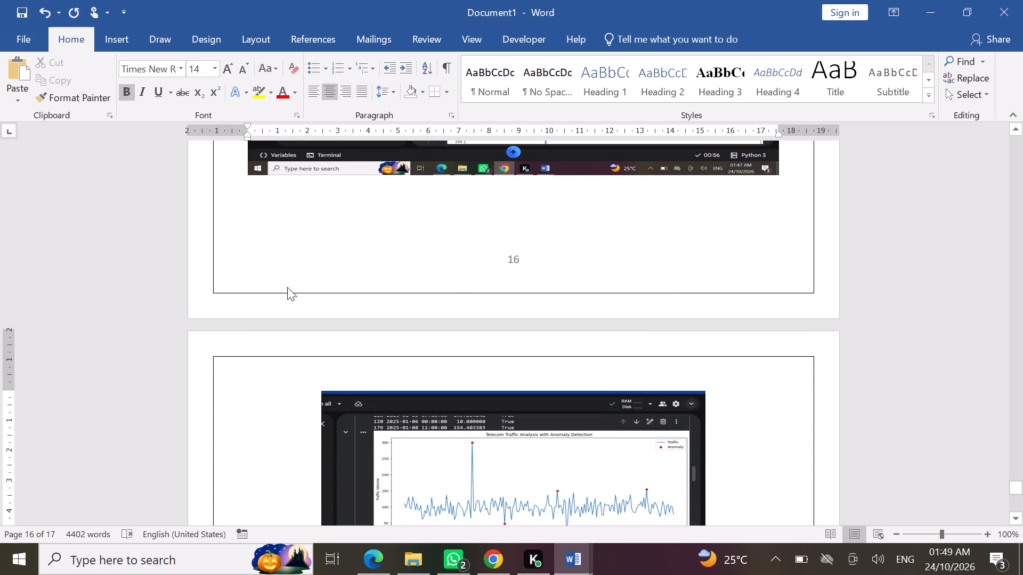
{"action": "scroll", "coordinate": [287, 287], "scroll_direction": "down", "scroll_amount": 1}
{"action": "scroll", "coordinate": [431, 230], "scroll_direction": "up", "scroll_amount": 2}
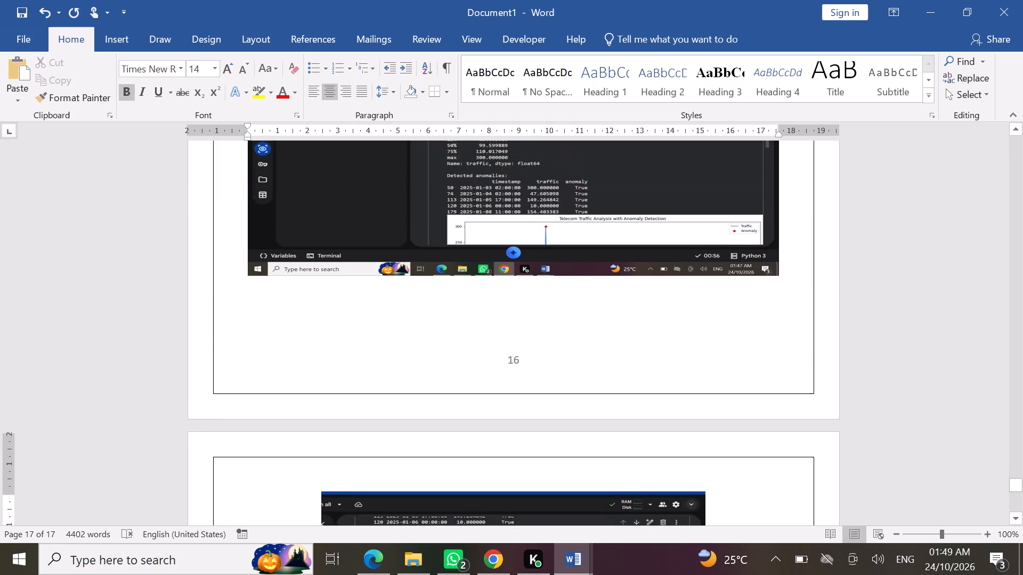
{"action": "scroll", "coordinate": [431, 230], "scroll_direction": "up", "scroll_amount": 2}
{"action": "left_click", "coordinate": [440, 266]}
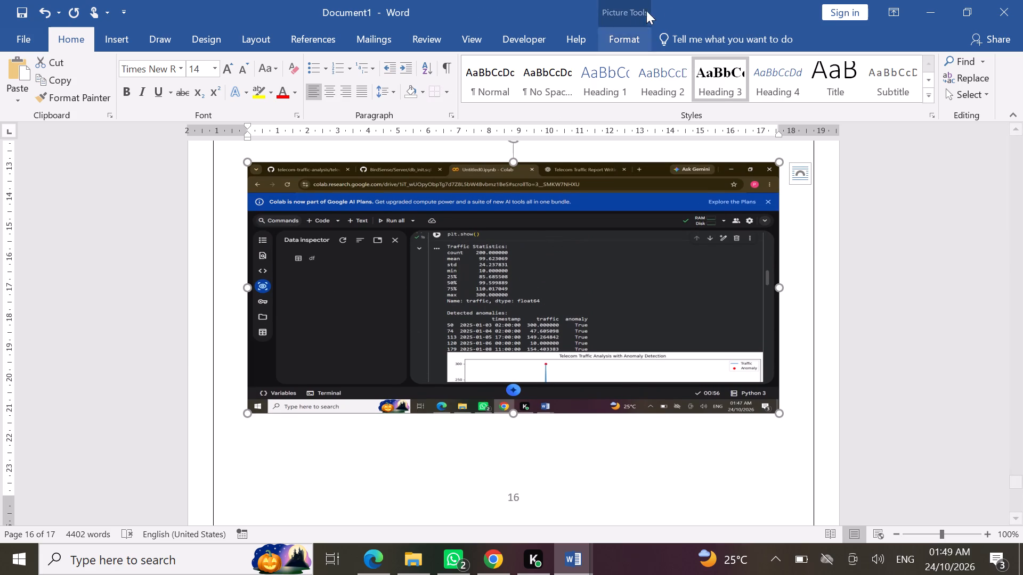
{"action": "left_click", "coordinate": [620, 37]}
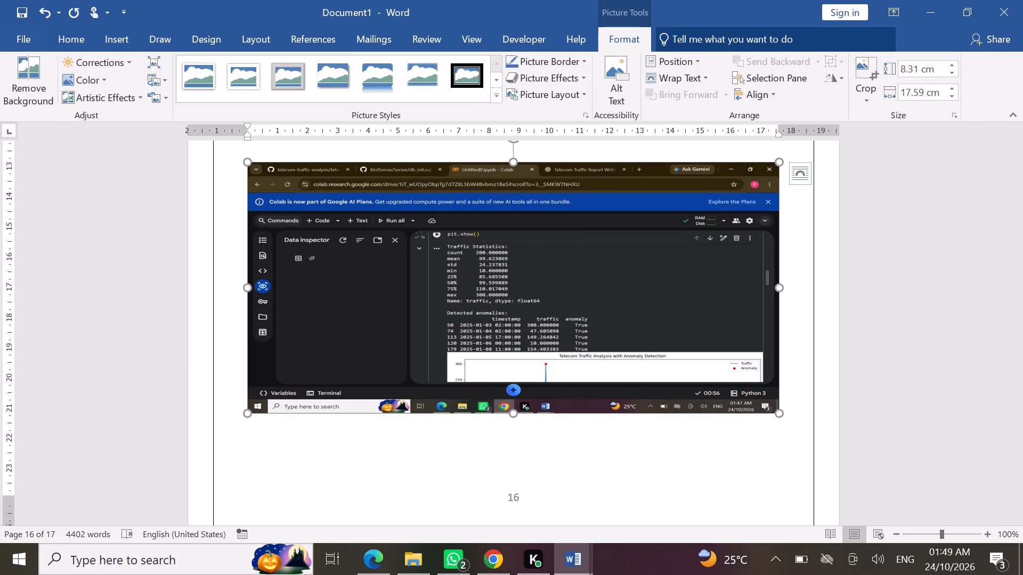
{"action": "left_click", "coordinate": [864, 70]}
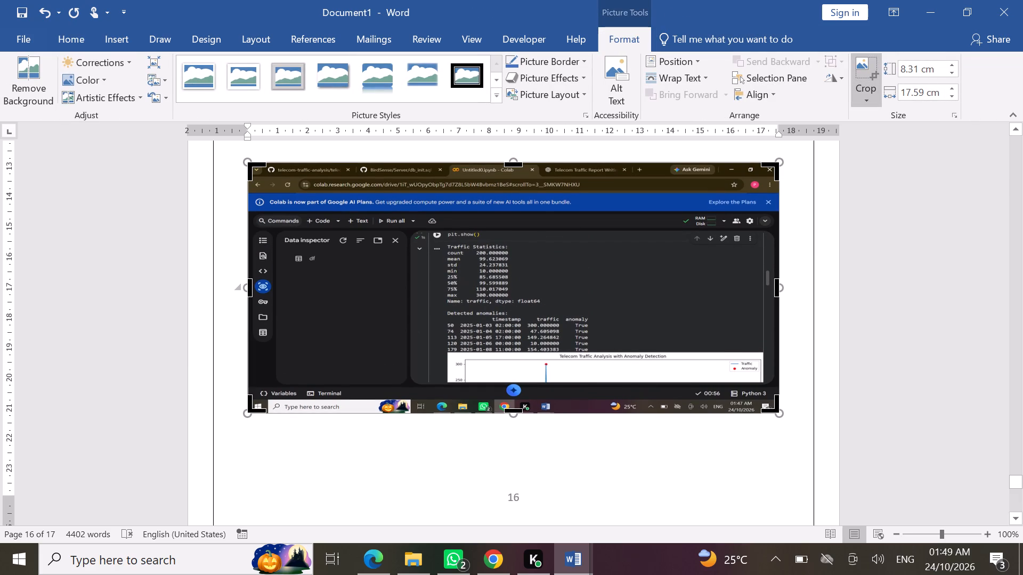
{"action": "left_click_drag", "start_coordinate": [249, 288], "coordinate": [392, 280]}
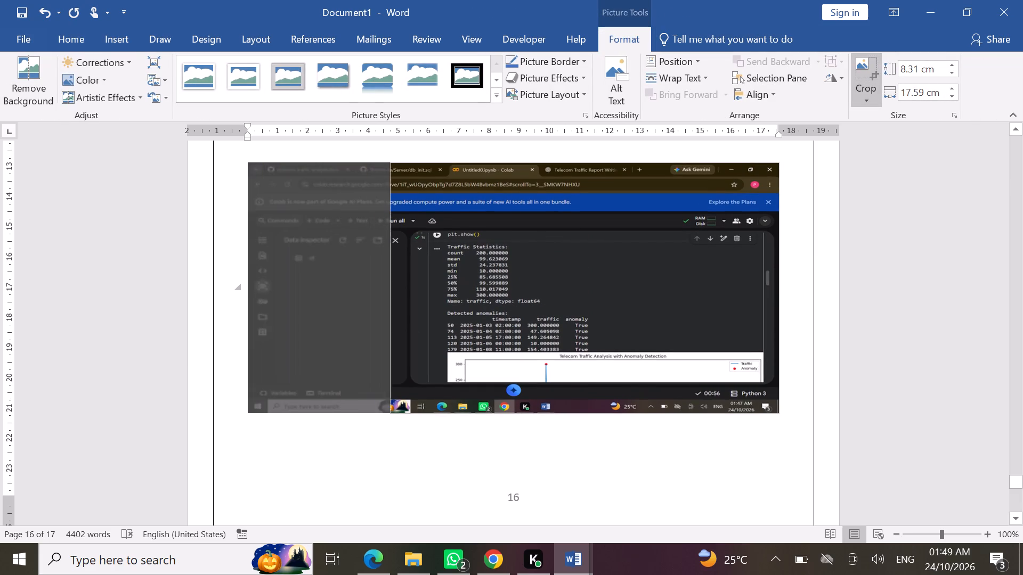
{"action": "left_click_drag", "start_coordinate": [392, 280], "coordinate": [408, 280]}
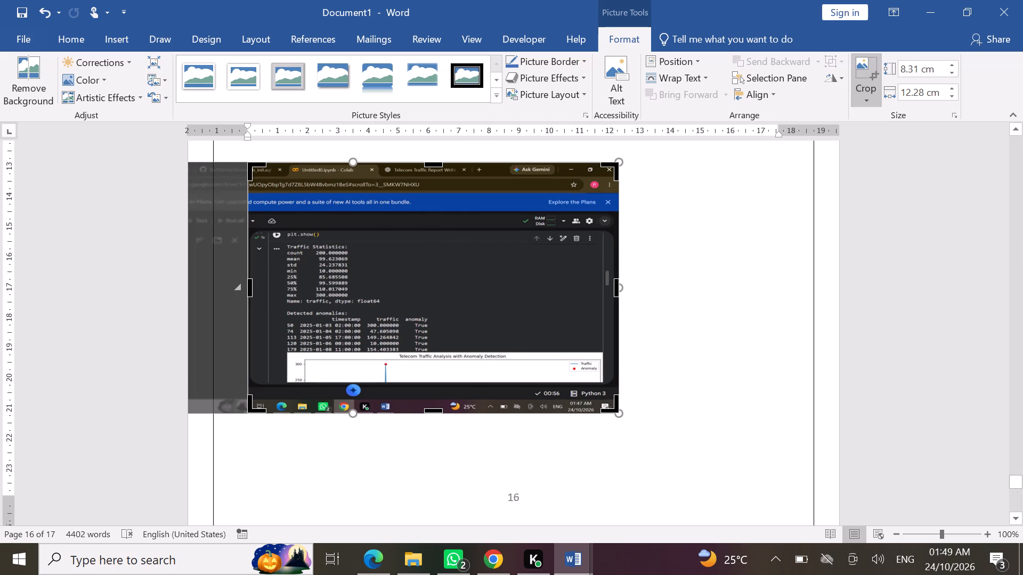
{"action": "left_click", "coordinate": [766, 251]}
Center the cropped Traffic Statistics screenshot horizontally on page 16.
{"action": "left_click", "coordinate": [335, 97]}
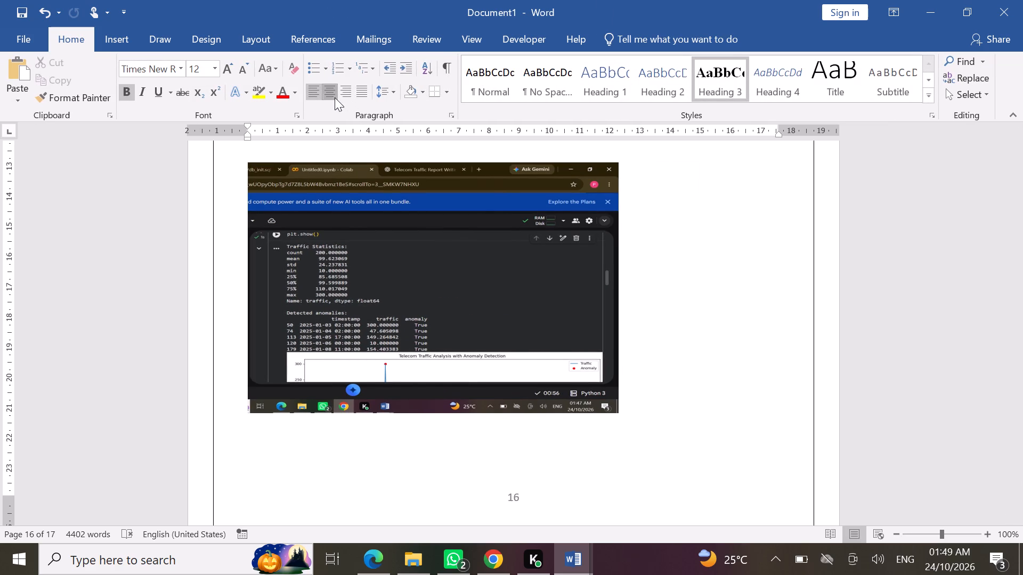
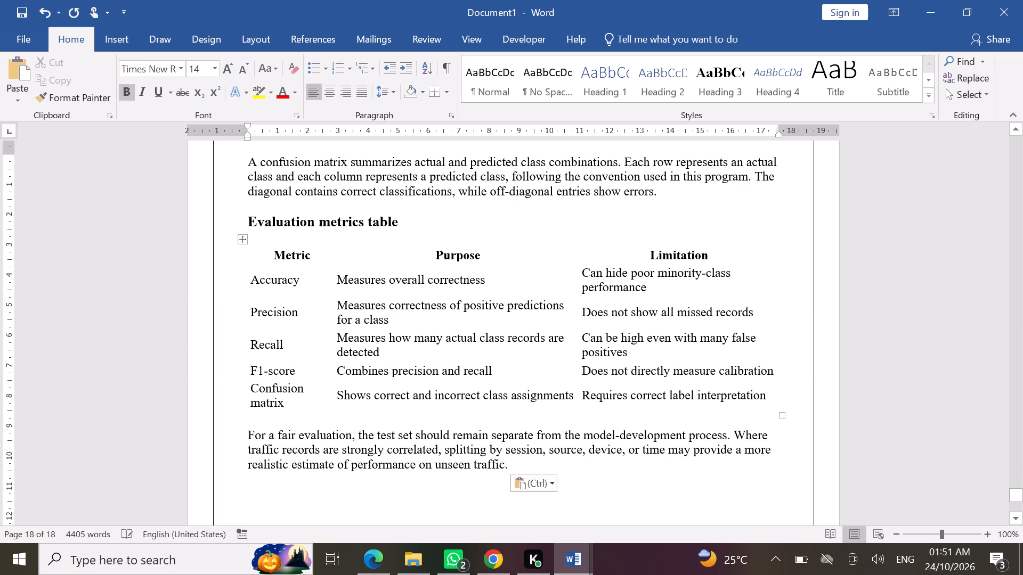
Reduce the font size of the Evaluation metrics table, 16.5 Confusion matrix and 16.4 F1-score subheadings to 12.
{"action": "scroll", "coordinate": [603, 326], "scroll_direction": "up", "scroll_amount": 2}
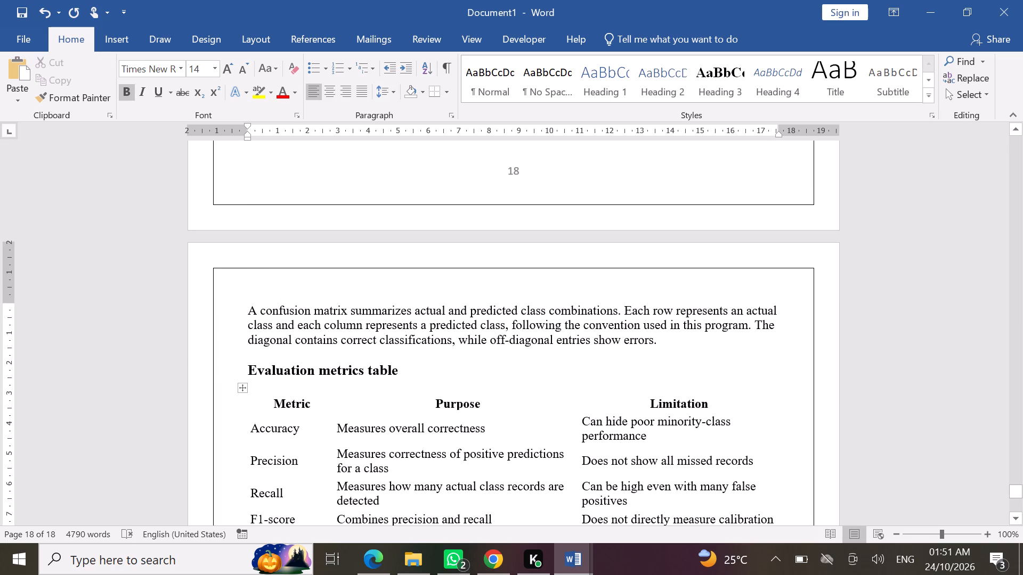
{"action": "left_click", "coordinate": [198, 373]}
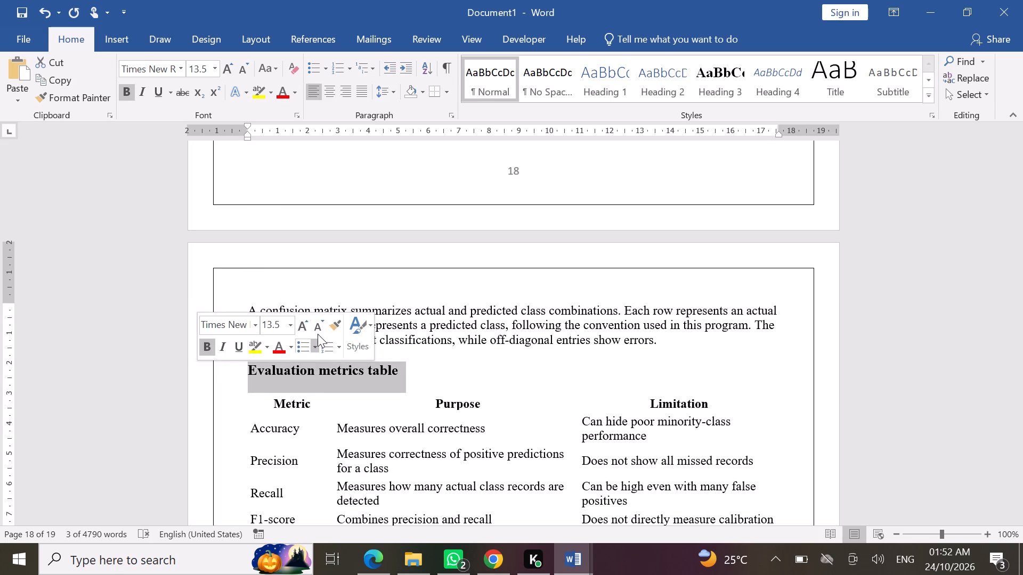
{"action": "left_click", "coordinate": [315, 325]}
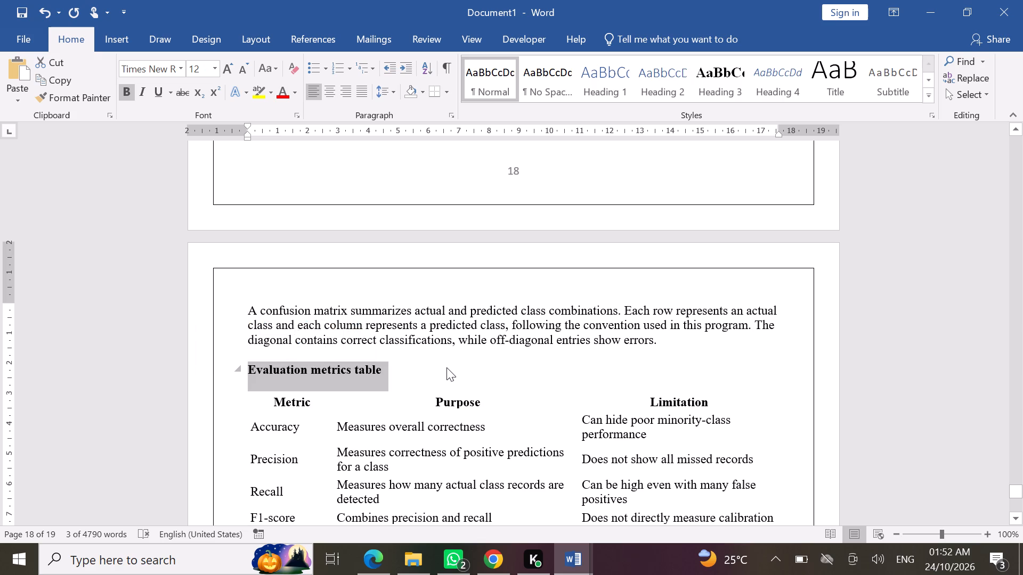
{"action": "left_click", "coordinate": [446, 367]}
{"action": "scroll", "coordinate": [446, 367], "scroll_direction": "up", "scroll_amount": 3}
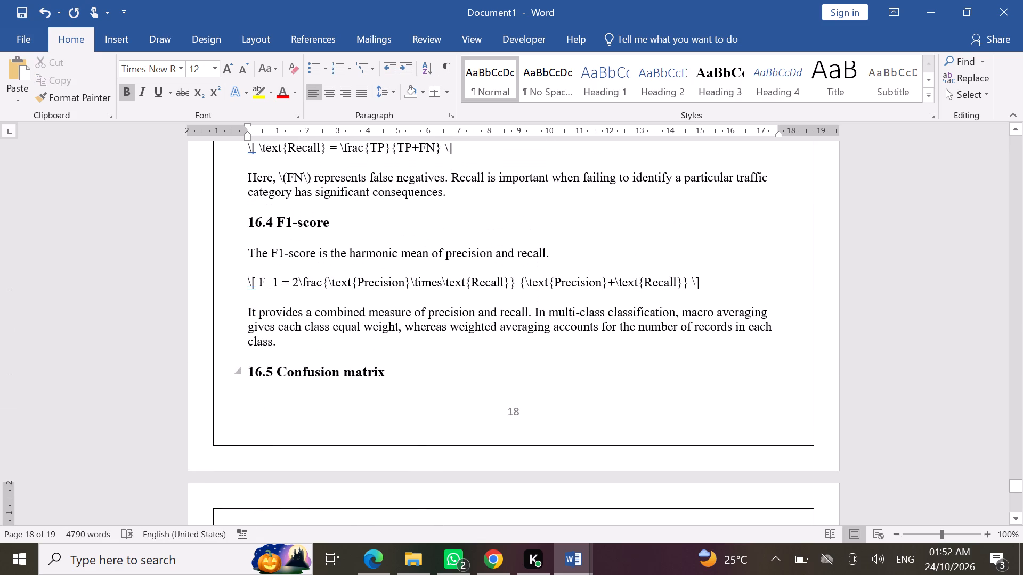
{"action": "left_click", "coordinate": [199, 367]}
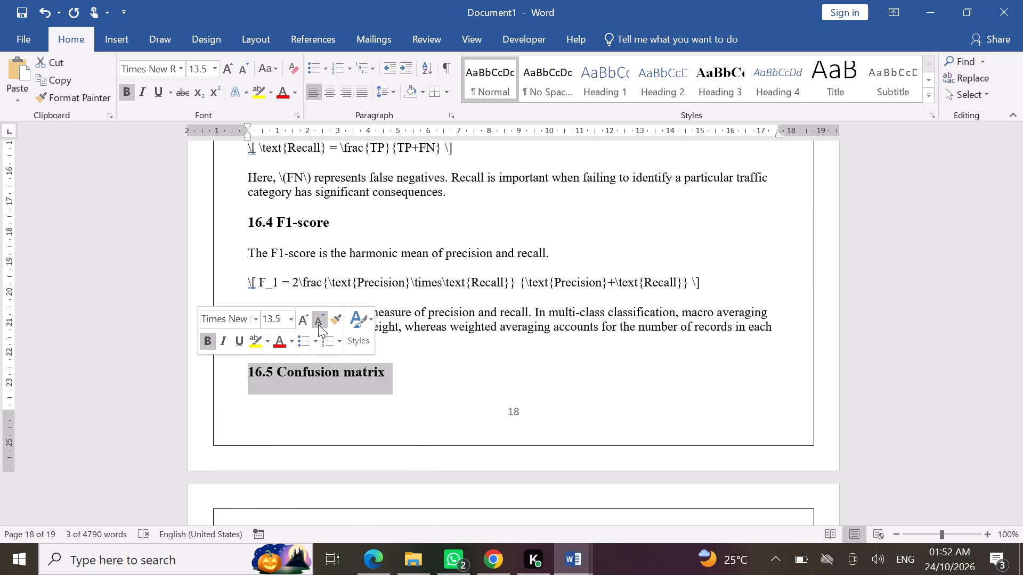
{"action": "left_click", "coordinate": [318, 324]}
{"action": "left_click", "coordinate": [199, 219]}
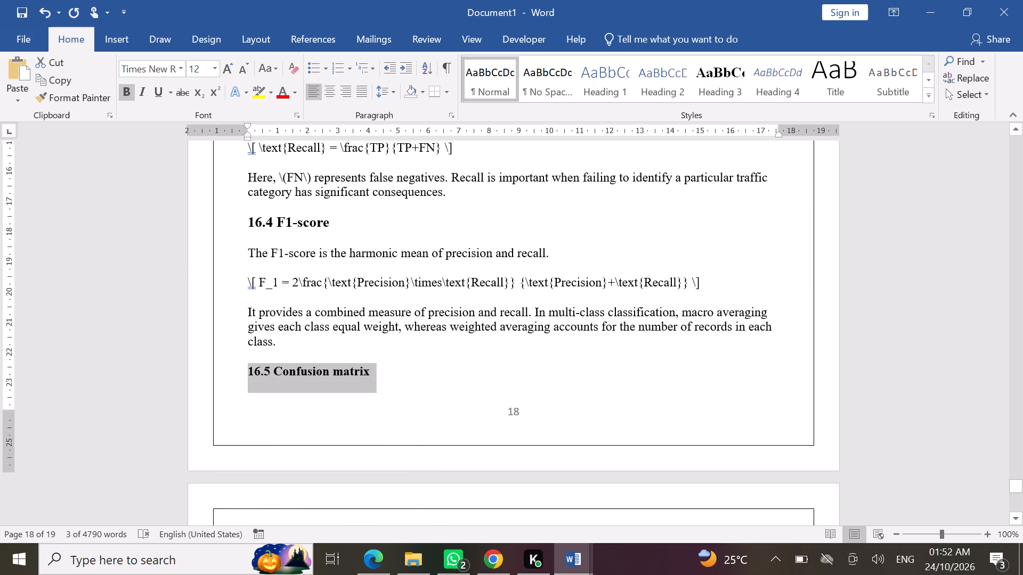
{"action": "left_click", "coordinate": [320, 167]}
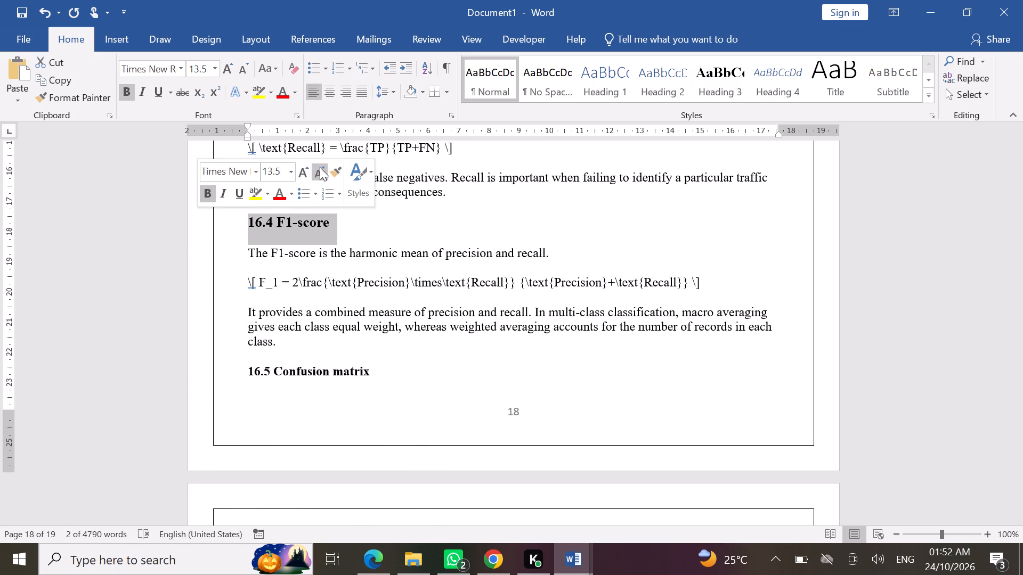
{"action": "left_click", "coordinate": [413, 201]}
Reduce the font size of the 16.3 Recall, 16.2 Precision and 16.1 Accuracy subheadings to 12.
{"action": "scroll", "coordinate": [413, 201], "scroll_direction": "up", "scroll_amount": 1}
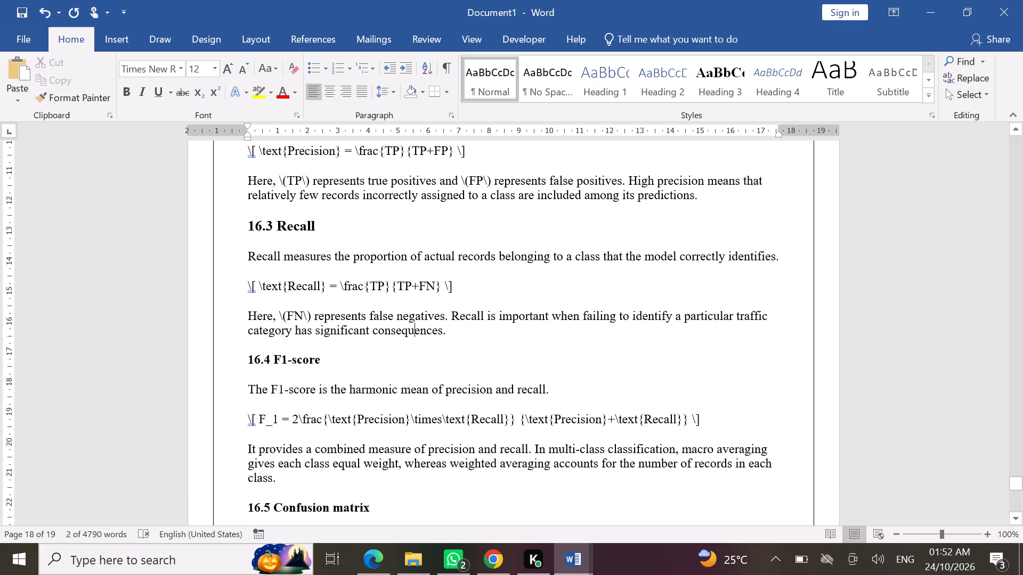
{"action": "scroll", "coordinate": [413, 201], "scroll_direction": "up", "scroll_amount": 2}
{"action": "left_click", "coordinate": [200, 302]}
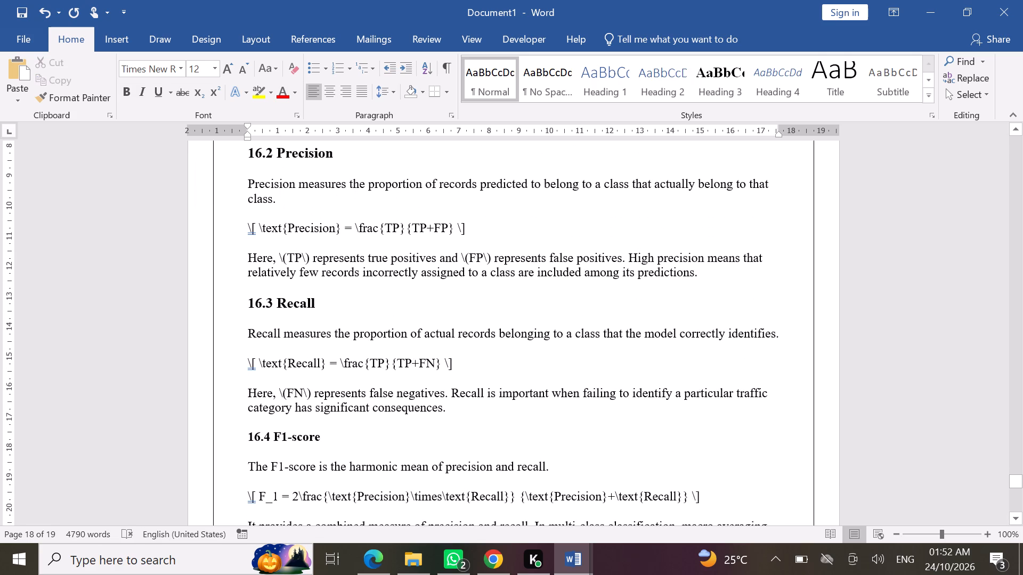
{"action": "left_click", "coordinate": [316, 258]}
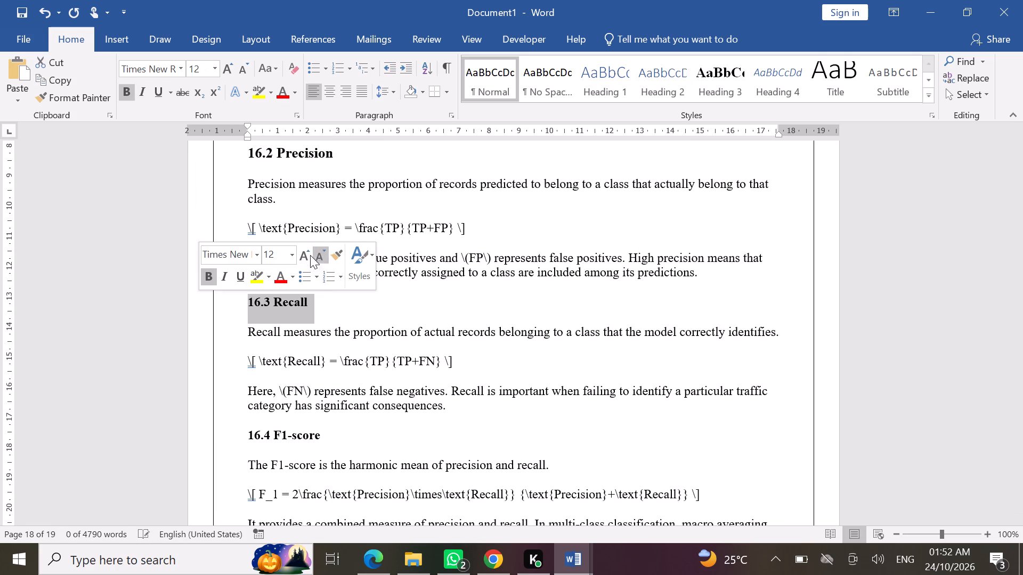
{"action": "left_click", "coordinate": [203, 152]}
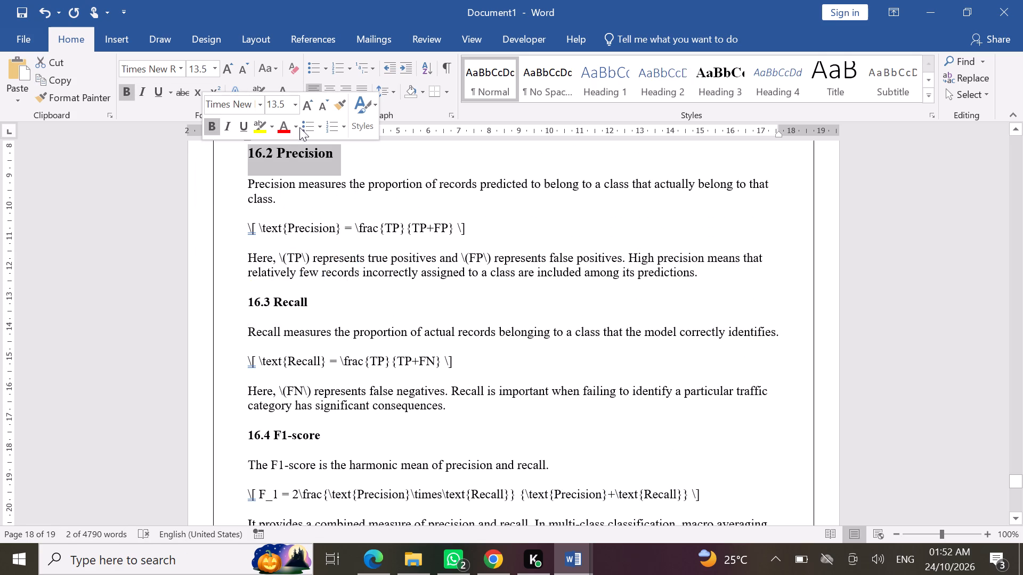
{"action": "left_click", "coordinate": [320, 108]}
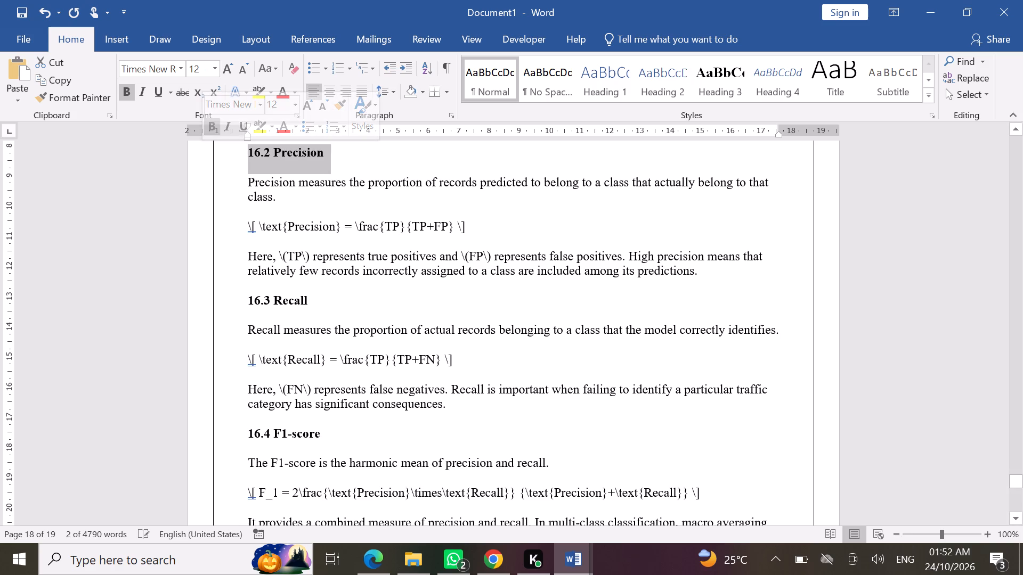
{"action": "scroll", "coordinate": [392, 178], "scroll_direction": "up", "scroll_amount": 2}
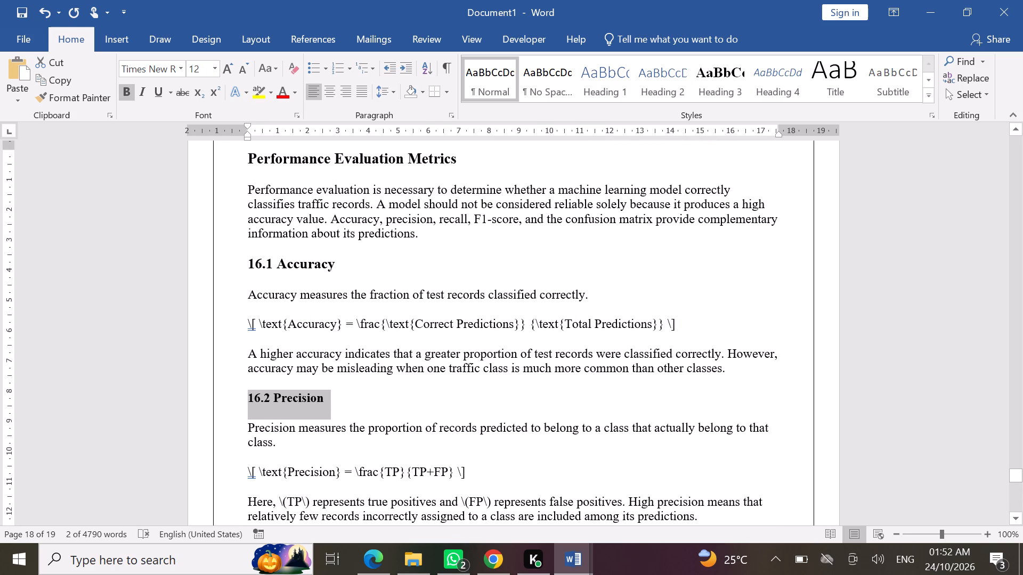
{"action": "left_click", "coordinate": [199, 263]}
{"action": "left_click", "coordinate": [316, 219]}
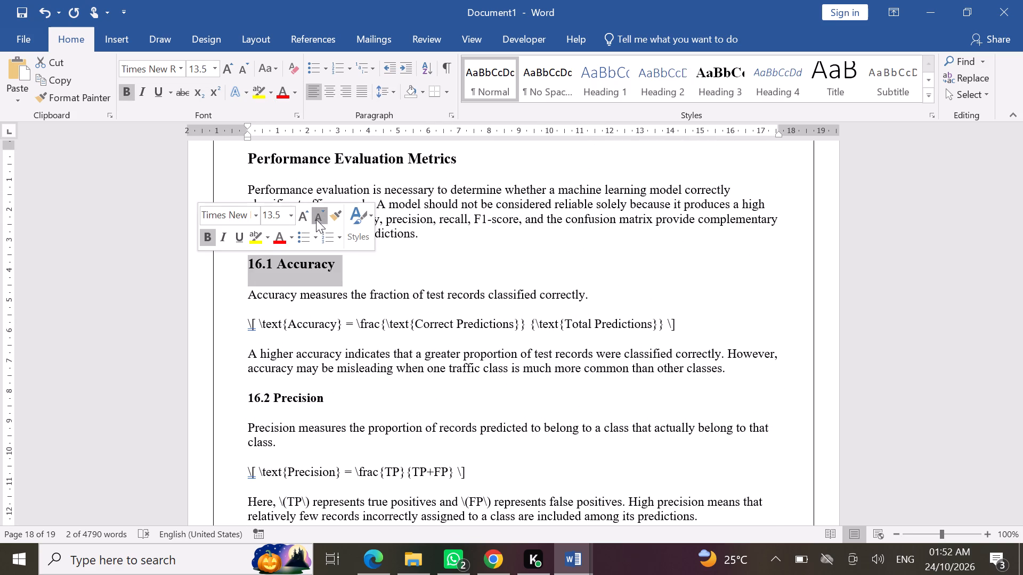
Add the section number "16." and a space in front of the Performance Evaluation Metrics heading.
{"action": "scroll", "coordinate": [420, 253], "scroll_direction": "up", "scroll_amount": 1}
{"action": "scroll", "coordinate": [420, 253], "scroll_direction": "down", "scroll_amount": 1}
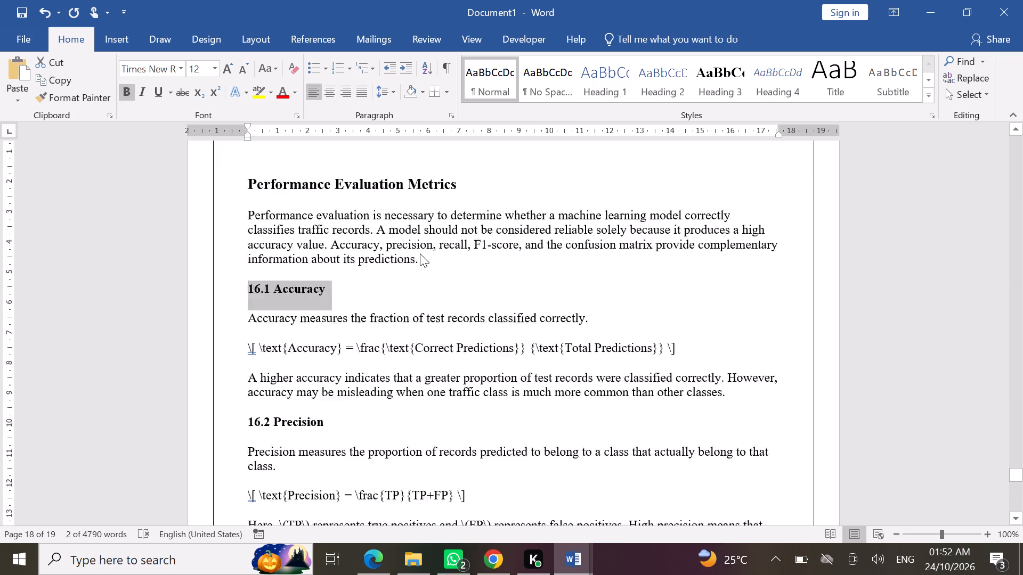
{"action": "scroll", "coordinate": [420, 253], "scroll_direction": "down", "scroll_amount": 1}
{"action": "scroll", "coordinate": [420, 253], "scroll_direction": "up", "scroll_amount": 1}
{"action": "left_click", "coordinate": [245, 162]}
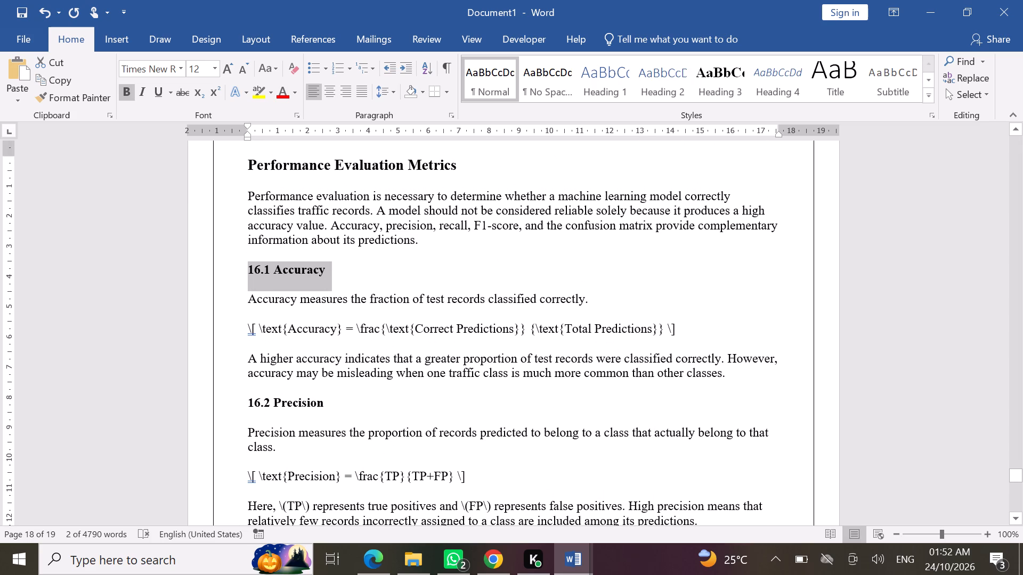
{"action": "type", "text": "16."}
{"action": "key", "text": "space"}
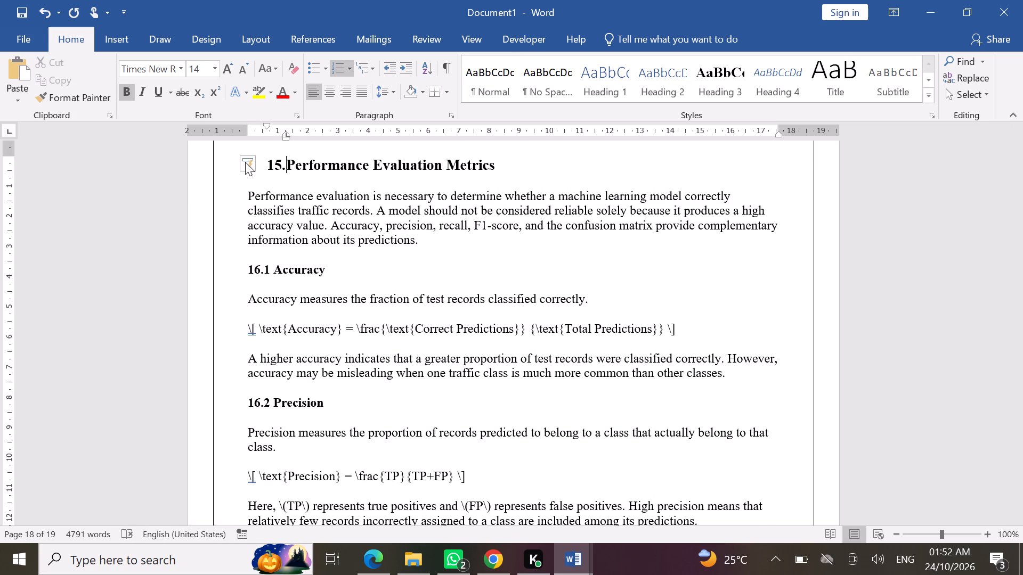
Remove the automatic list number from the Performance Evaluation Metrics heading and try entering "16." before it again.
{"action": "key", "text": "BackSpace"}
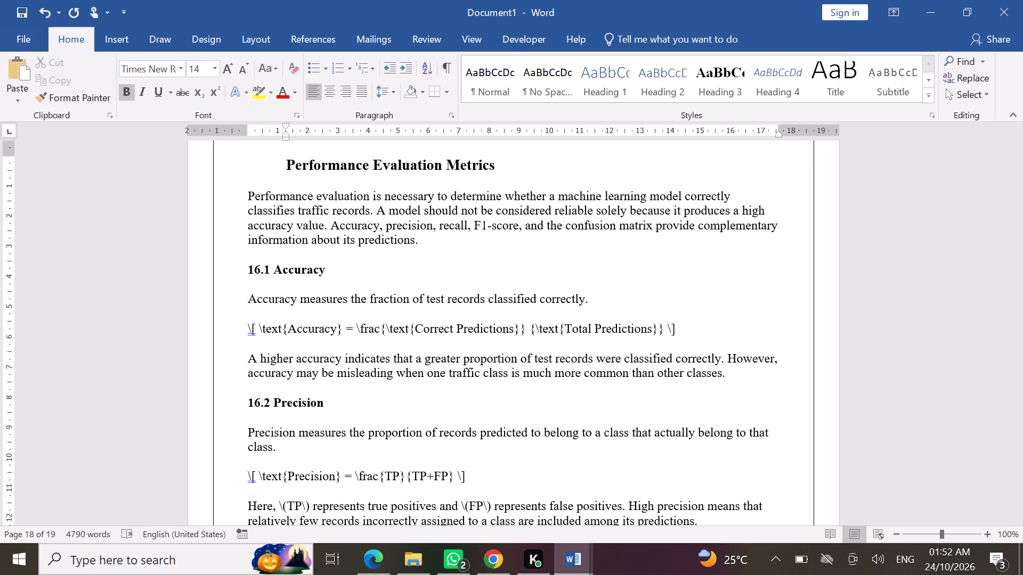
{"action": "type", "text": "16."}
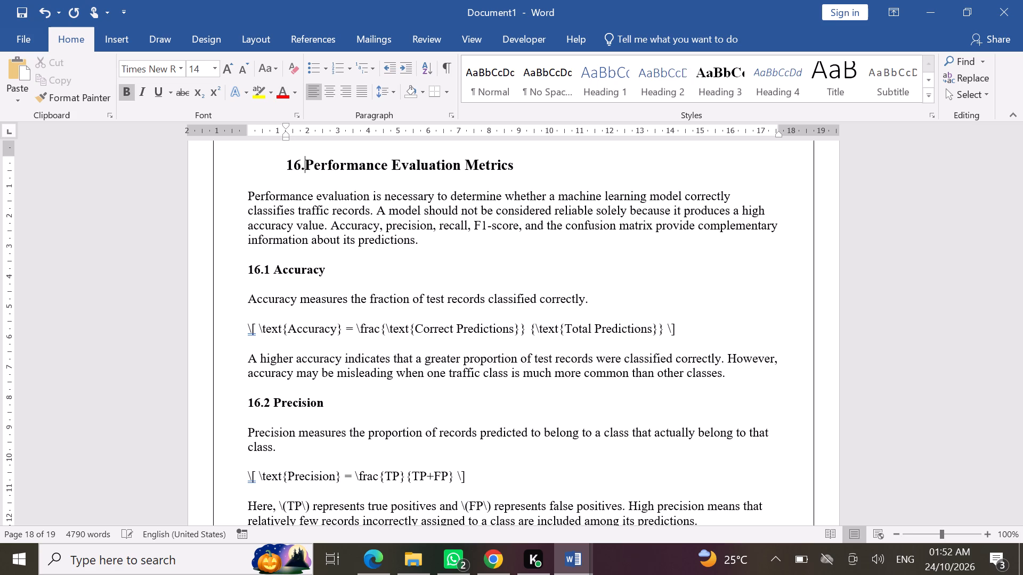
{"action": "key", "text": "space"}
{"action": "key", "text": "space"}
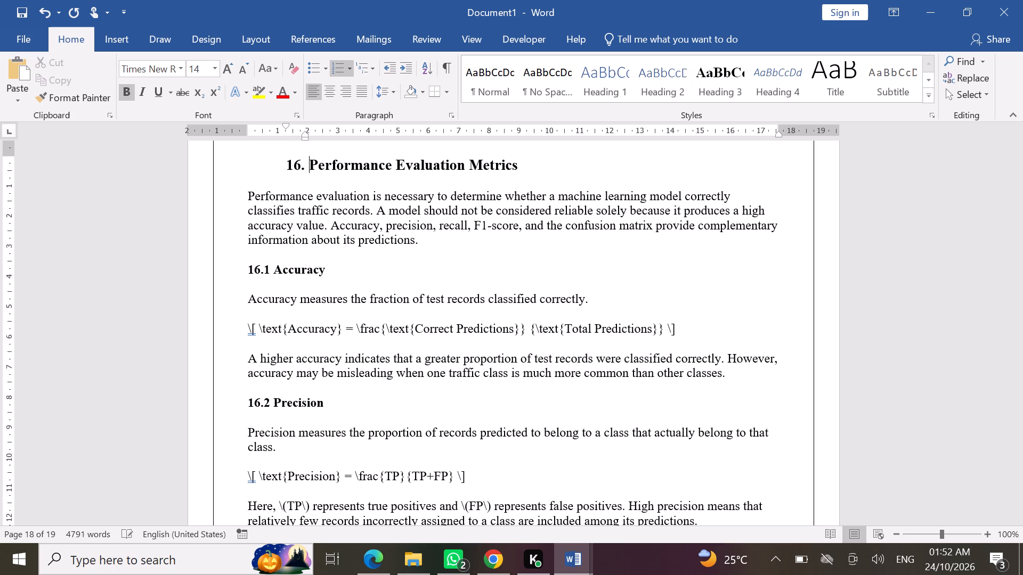
Undo the retyped number and the automatic list numbering on the Performance Evaluation Metrics heading.
{"action": "left_click", "coordinate": [51, 13]}
{"action": "left_click", "coordinate": [51, 13]}
{"action": "left_click", "coordinate": [51, 13]}
{"action": "left_click", "coordinate": [51, 13]}
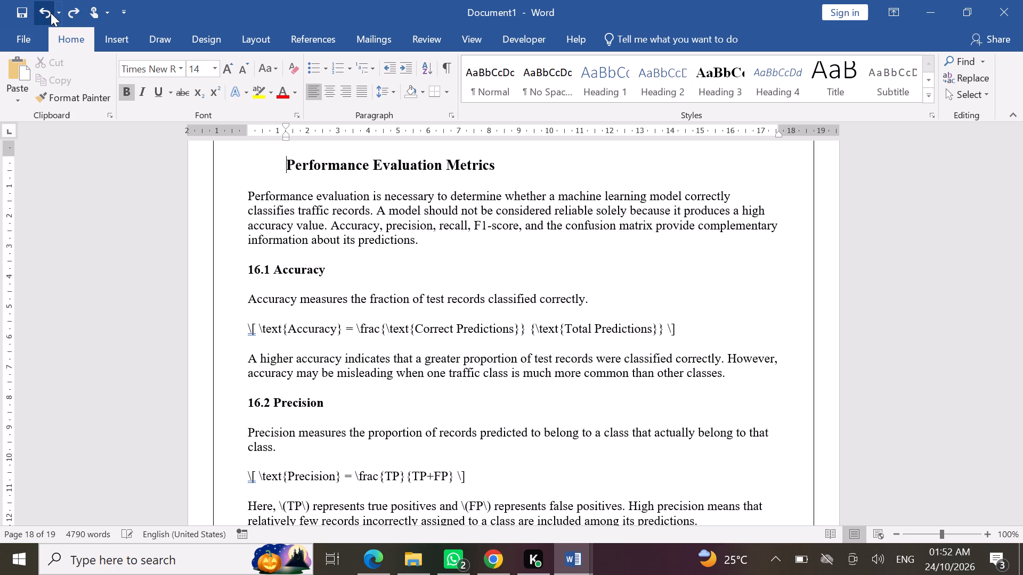
{"action": "left_click", "coordinate": [51, 13]}
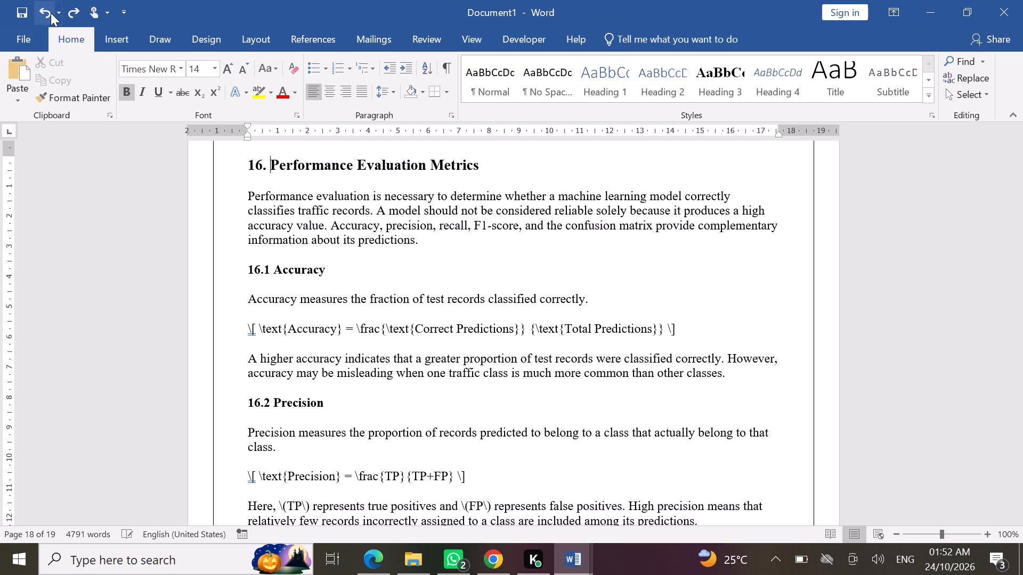
{"action": "left_click", "coordinate": [51, 13]}
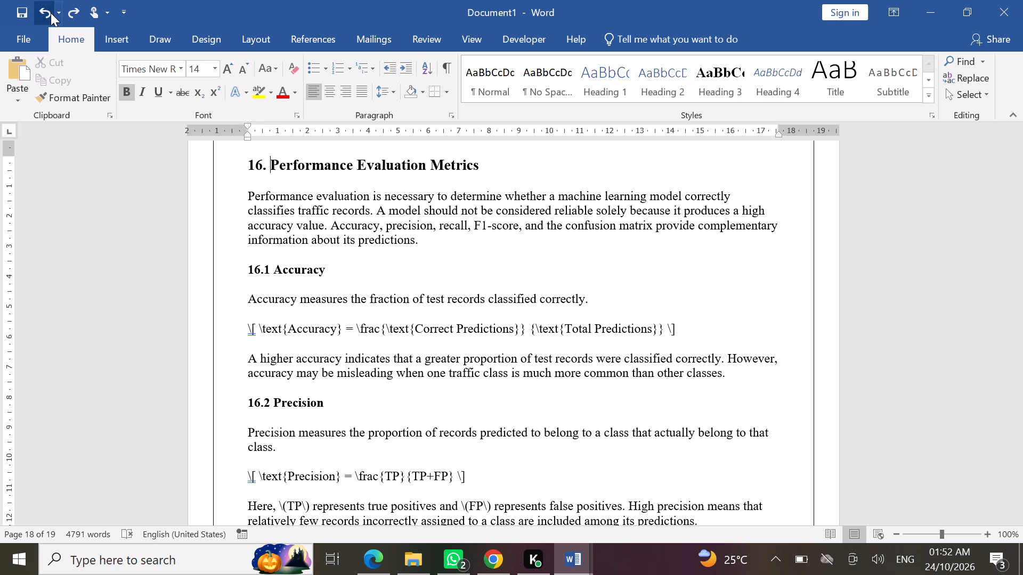
{"action": "scroll", "coordinate": [247, 190], "scroll_direction": "down", "scroll_amount": 2}
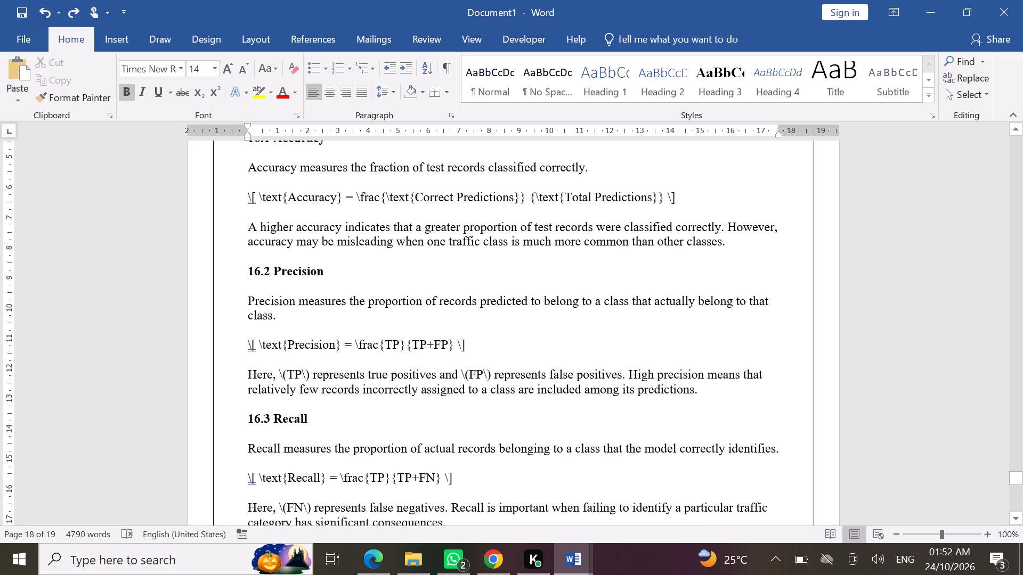
Add blank lines after the closing paragraph of section 16 until the insertion point reaches a new page.
{"action": "scroll", "coordinate": [247, 190], "scroll_direction": "down", "scroll_amount": 8}
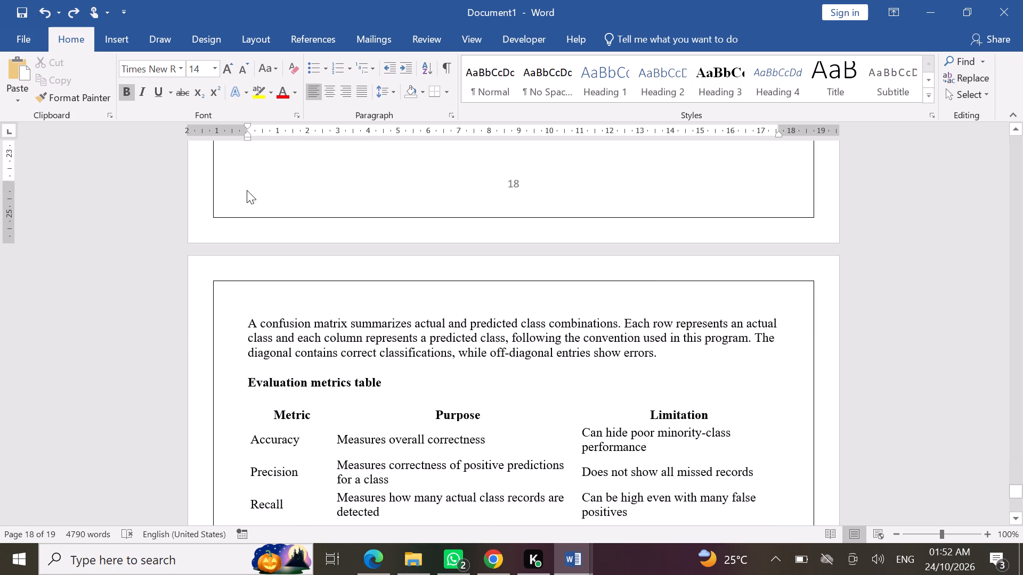
{"action": "scroll", "coordinate": [247, 190], "scroll_direction": "down", "scroll_amount": 4}
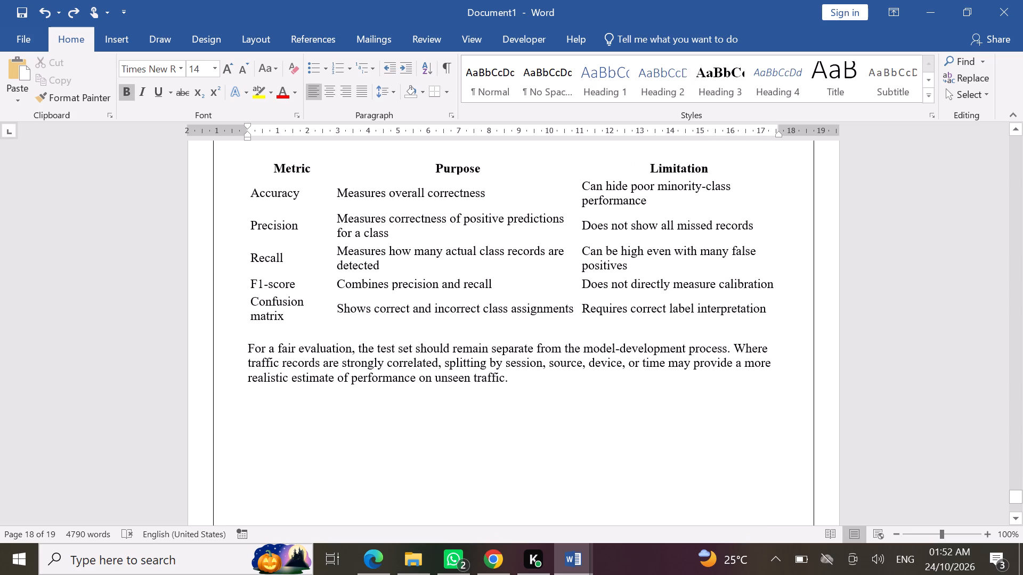
{"action": "scroll", "coordinate": [247, 190], "scroll_direction": "down", "scroll_amount": 1}
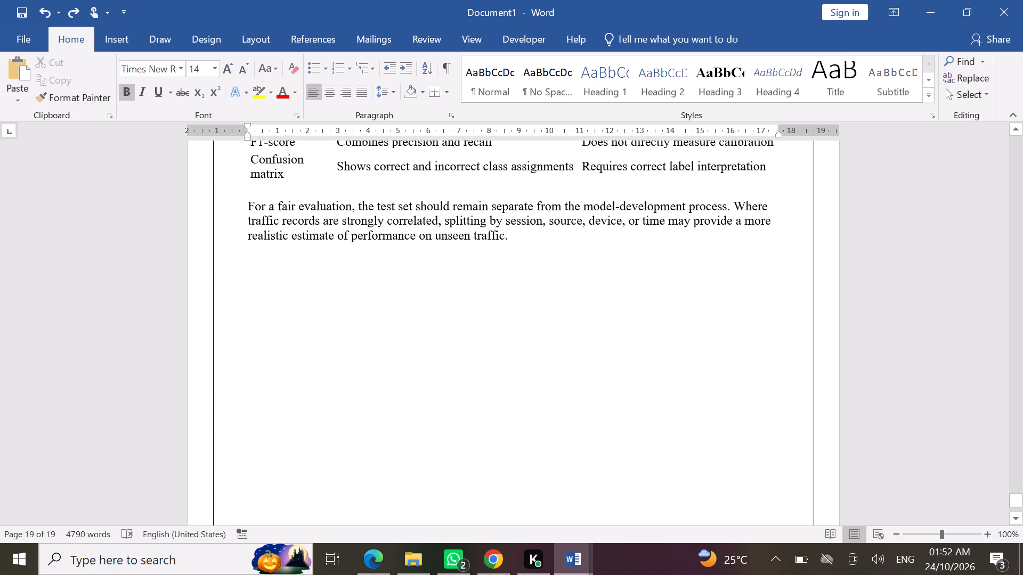
{"action": "left_click", "coordinate": [466, 360]}
{"action": "key", "text": "Return"}
{"action": "key", "text": "Return"}
{"action": "key", "text": "Return"}
{"action": "key", "text": "Return"}
{"action": "key", "text": "Return"}
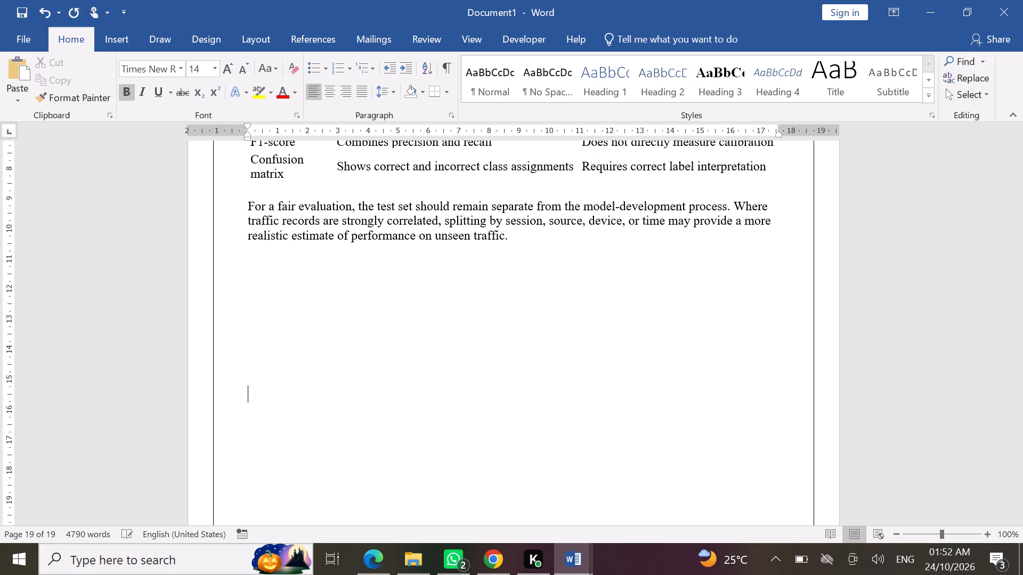
{"action": "key", "text": "Return"}
{"action": "key", "text": "Return"}
{"action": "key", "text": "Return"}
{"action": "key", "text": "Return"}
{"action": "key", "text": "Return"}
{"action": "key", "text": "Return"}
{"action": "key", "text": "Return"}
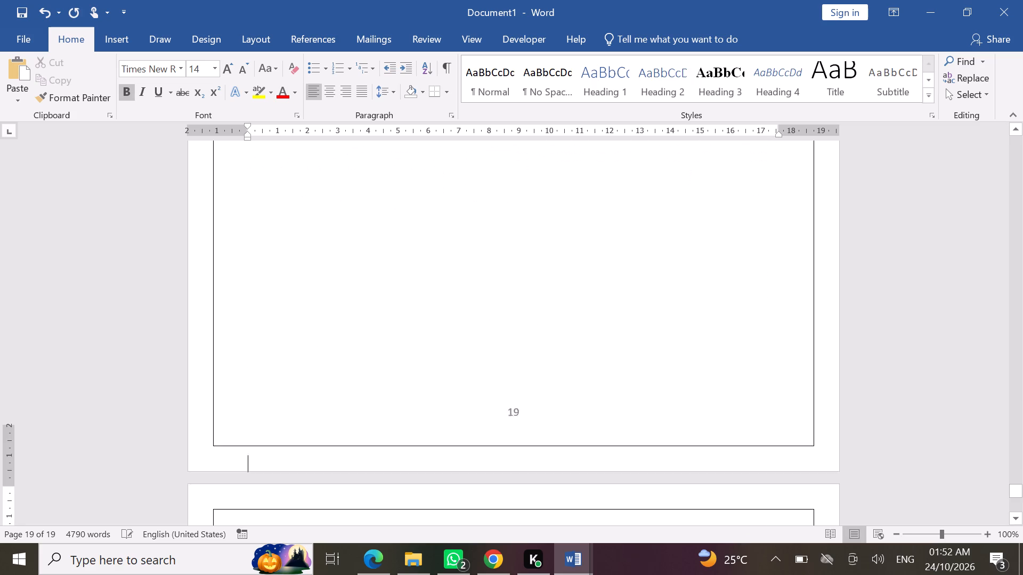
{"action": "key", "text": "alt+Tab"}
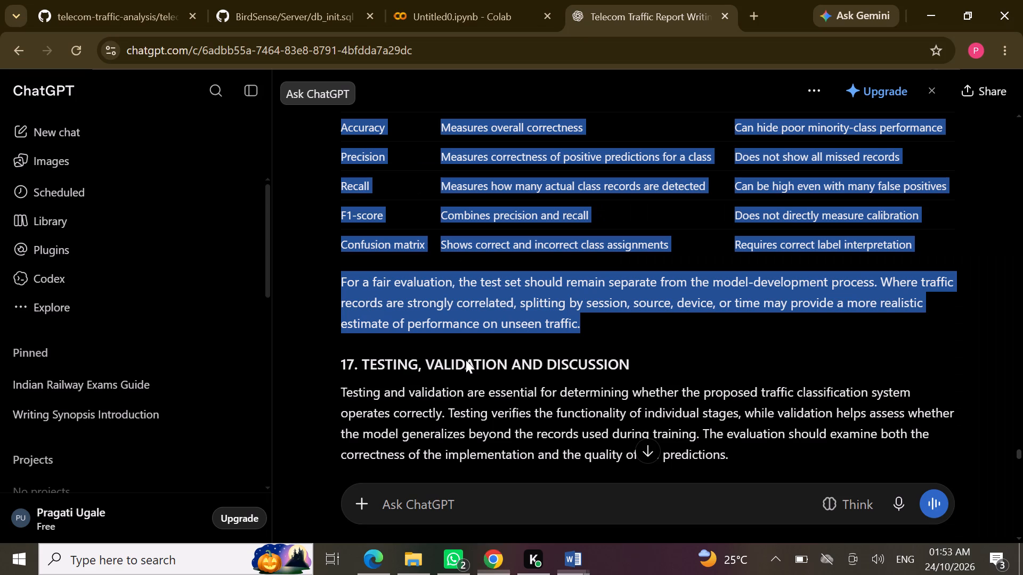
{"action": "left_click", "coordinate": [623, 328]}
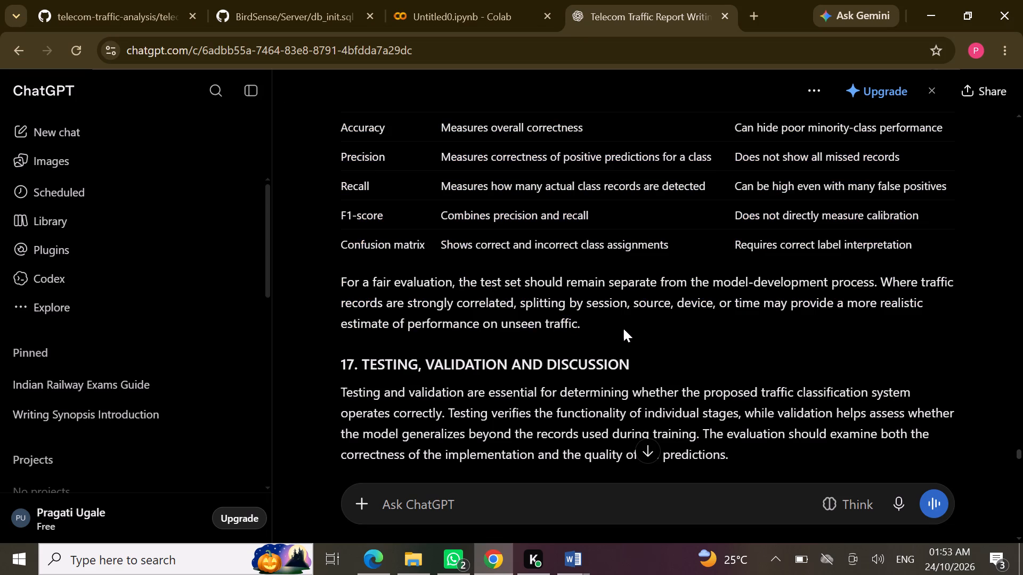
{"action": "key", "text": "alt+Tab"}
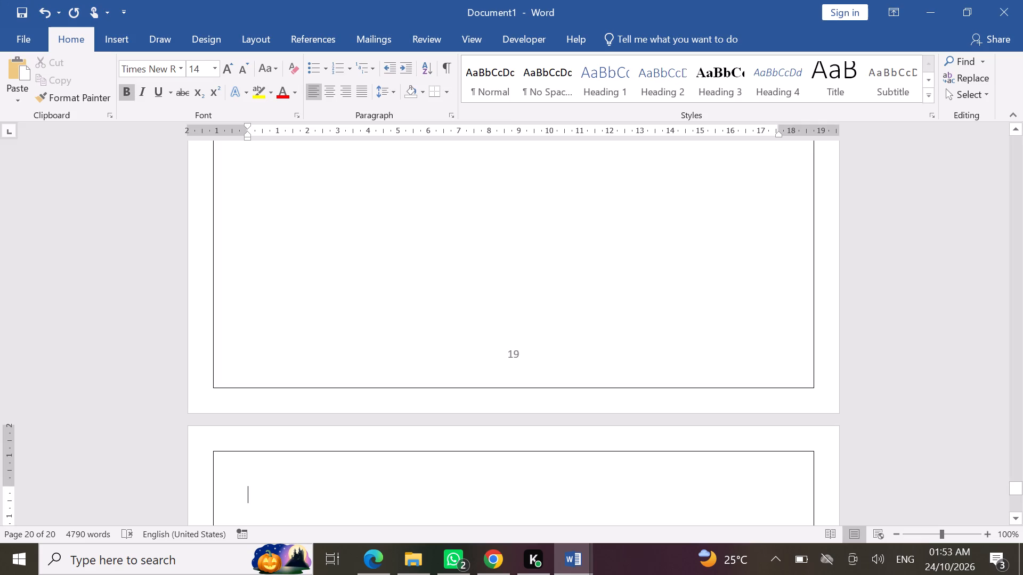
{"action": "type", "text": "Testing"}
{"action": "key", "text": "space"}
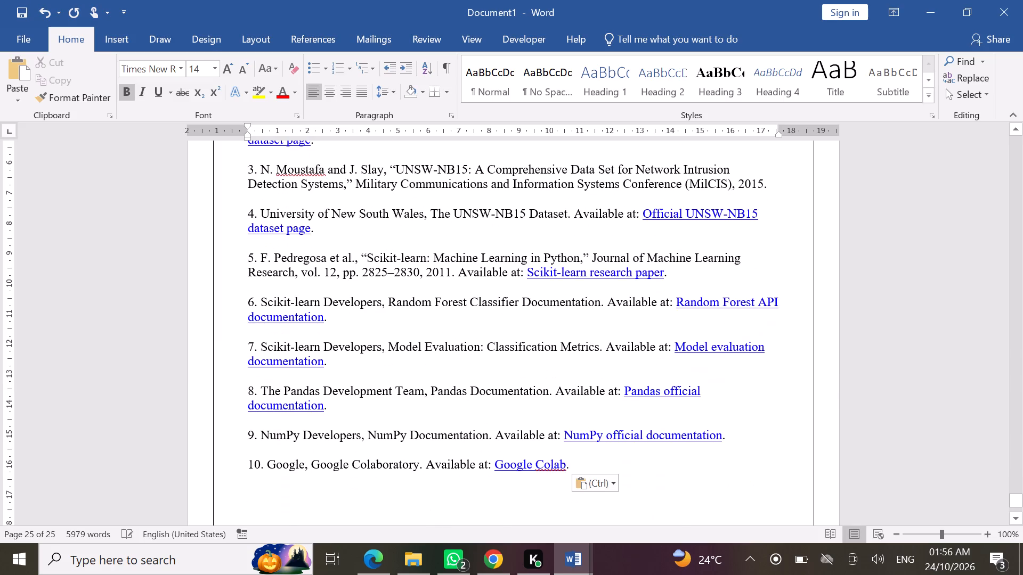
{"action": "left_click", "coordinate": [650, 485]}
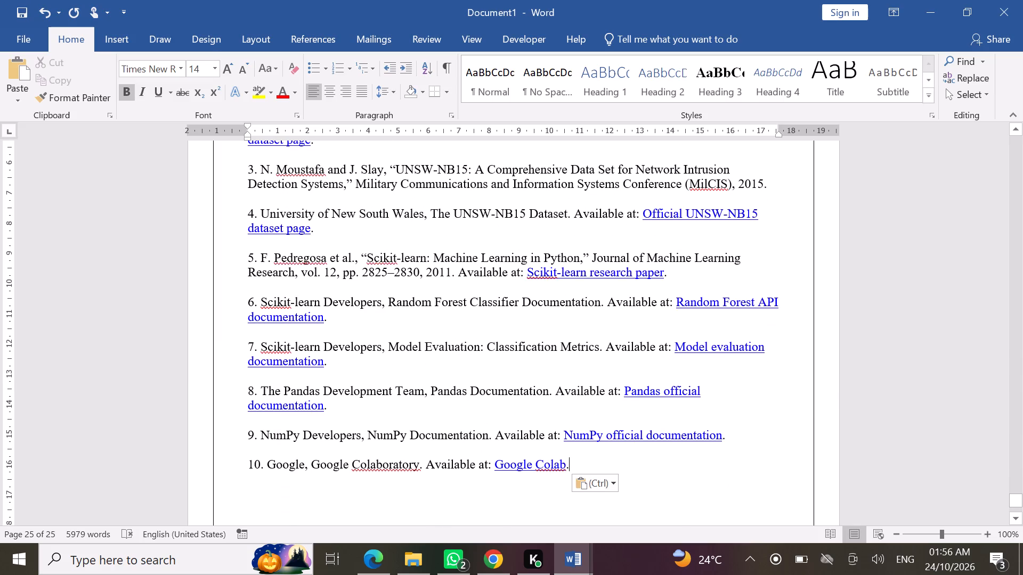
Justify the text of the entire document and slightly increase its line spacing.
{"action": "scroll", "coordinate": [650, 485], "scroll_direction": "up", "scroll_amount": 3}
{"action": "scroll", "coordinate": [650, 485], "scroll_direction": "down", "scroll_amount": 2}
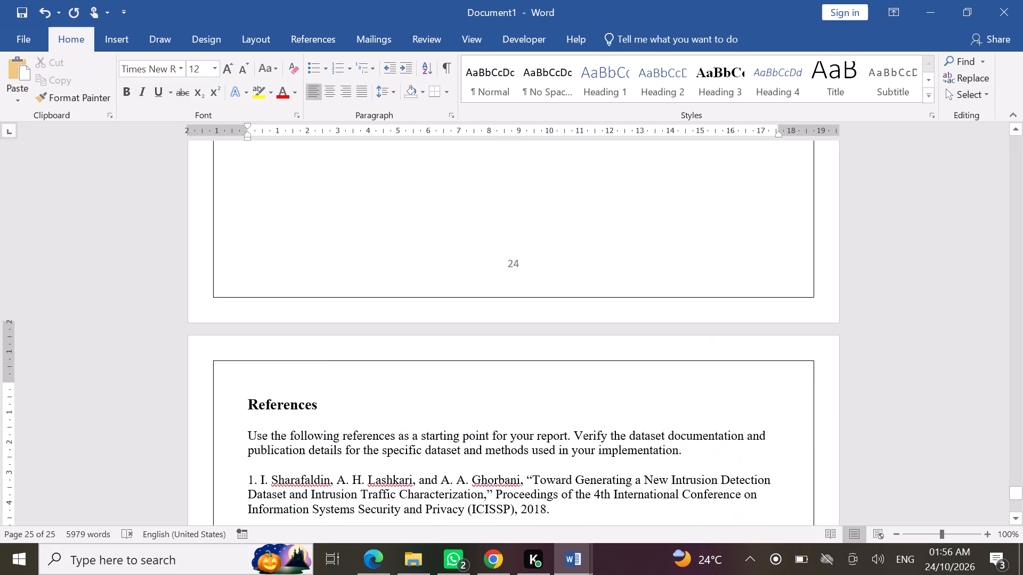
{"action": "scroll", "coordinate": [650, 485], "scroll_direction": "down", "scroll_amount": 5}
{"action": "scroll", "coordinate": [650, 485], "scroll_direction": "up", "scroll_amount": 2}
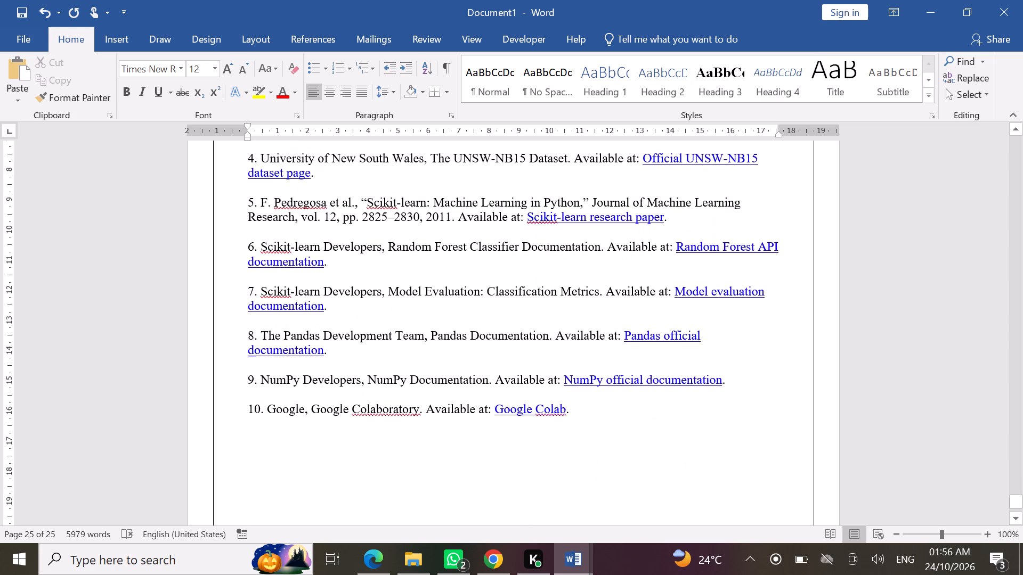
{"action": "key", "text": "alt+Tab"}
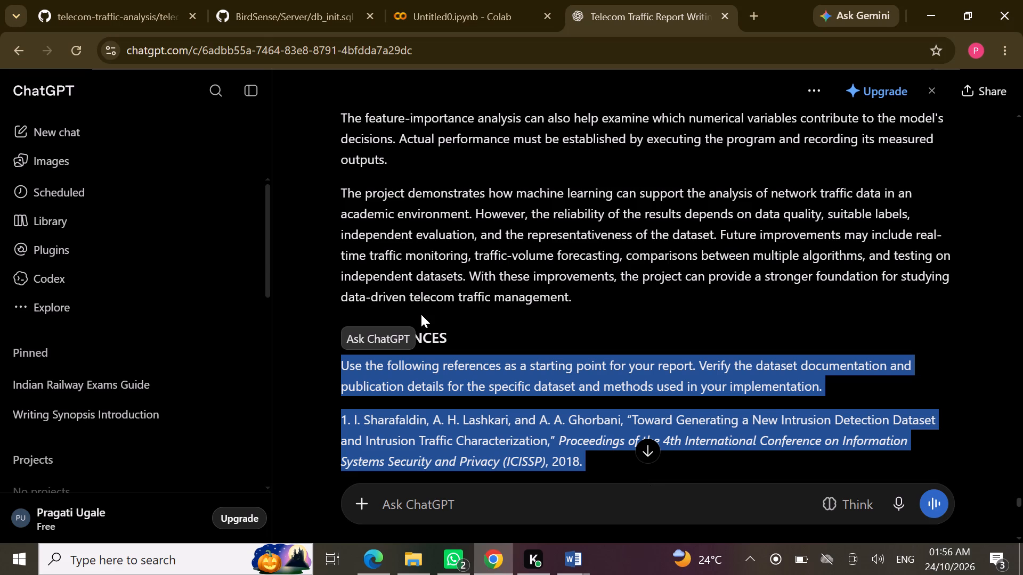
{"action": "key", "text": "alt+Tab"}
{"action": "key", "text": "ctrl+a"}
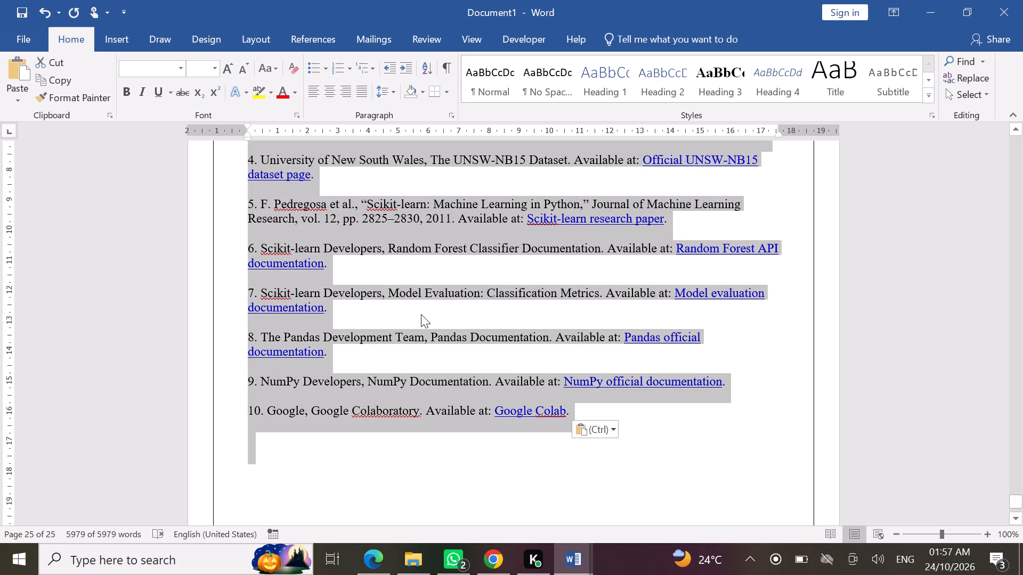
{"action": "left_click", "coordinate": [360, 86]}
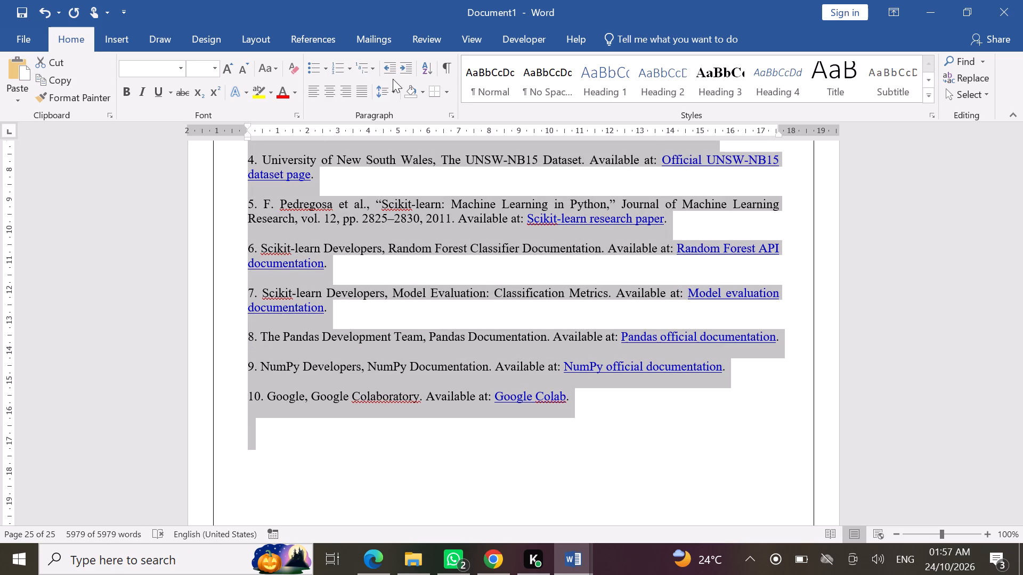
{"action": "left_click", "coordinate": [391, 96]}
{"action": "left_click", "coordinate": [425, 123]}
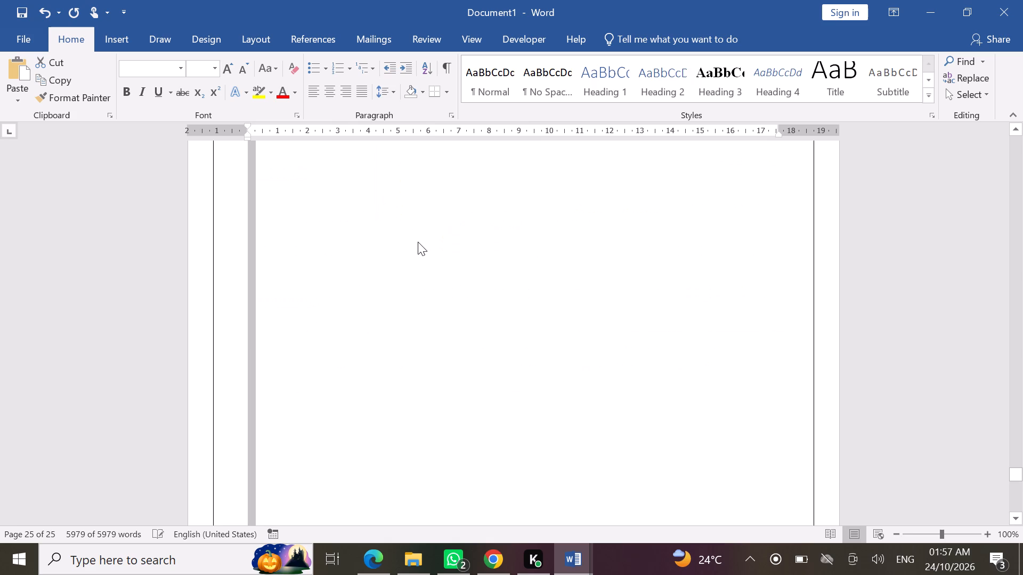
Set the font of the entire document to Times New Roman.
{"action": "scroll", "coordinate": [442, 208], "scroll_direction": "up", "scroll_amount": 3}
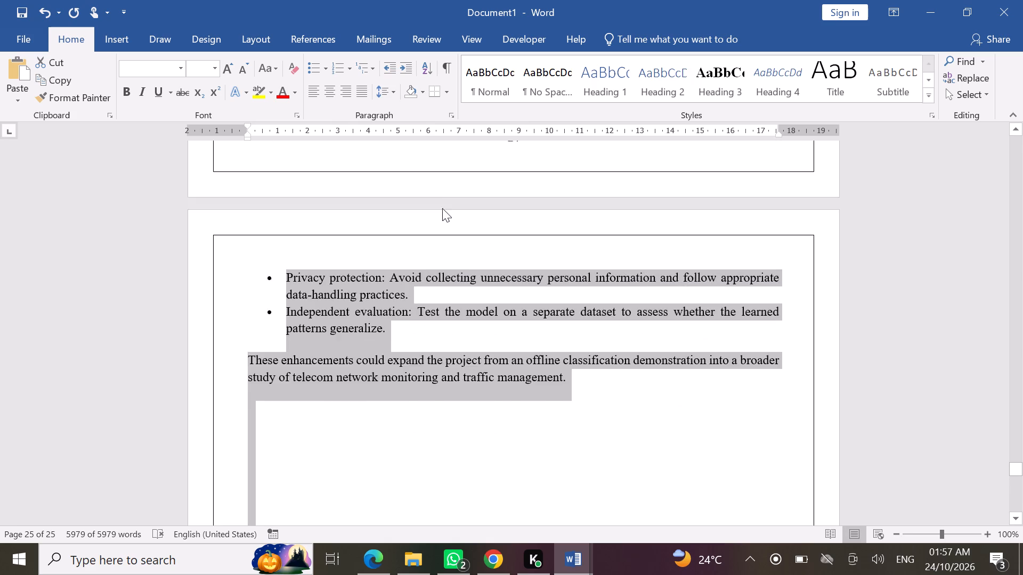
{"action": "scroll", "coordinate": [442, 208], "scroll_direction": "up", "scroll_amount": 4}
{"action": "scroll", "coordinate": [442, 208], "scroll_direction": "down", "scroll_amount": 9}
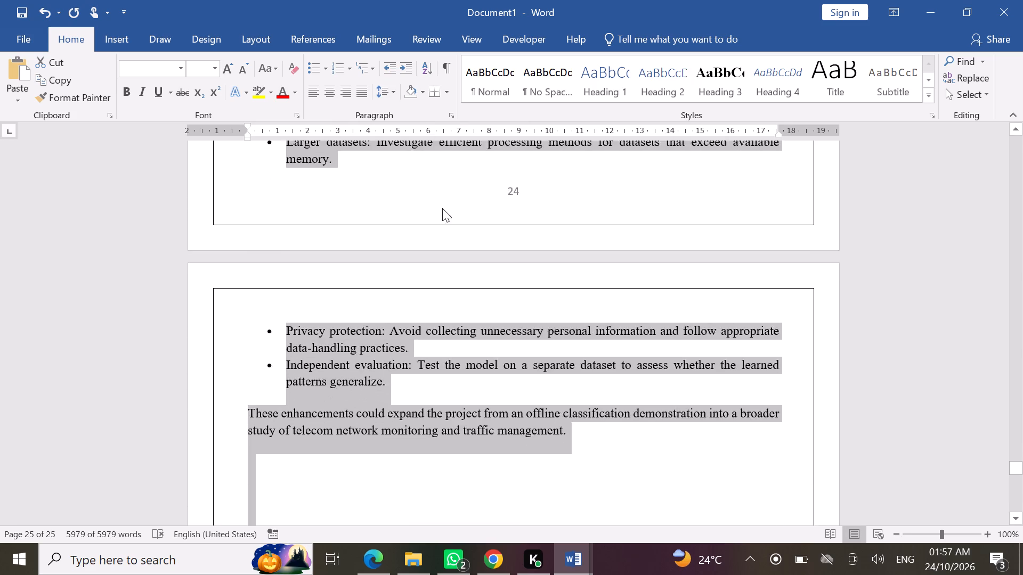
{"action": "scroll", "coordinate": [442, 208], "scroll_direction": "down", "scroll_amount": 12}
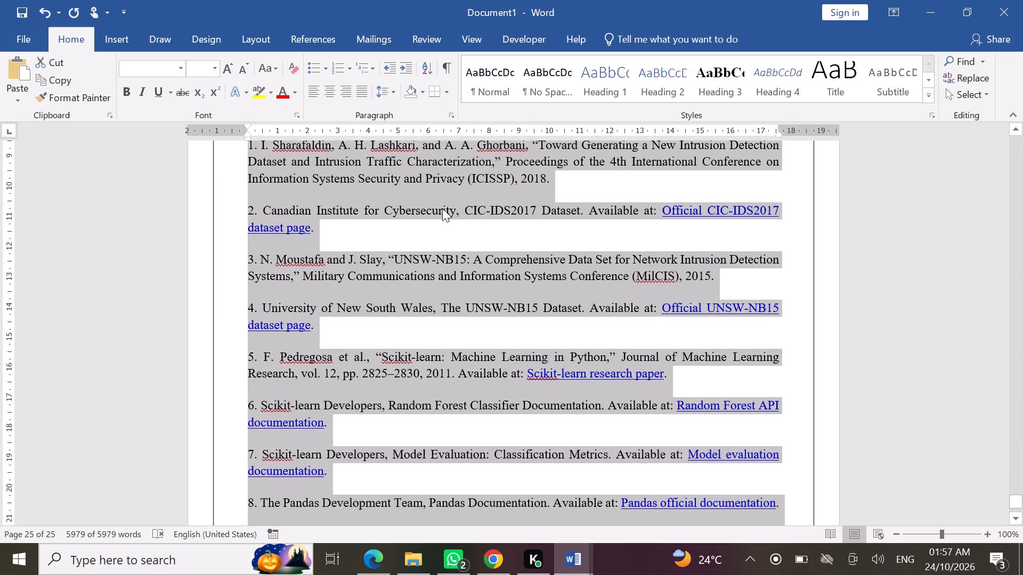
{"action": "scroll", "coordinate": [442, 208], "scroll_direction": "down", "scroll_amount": 4}
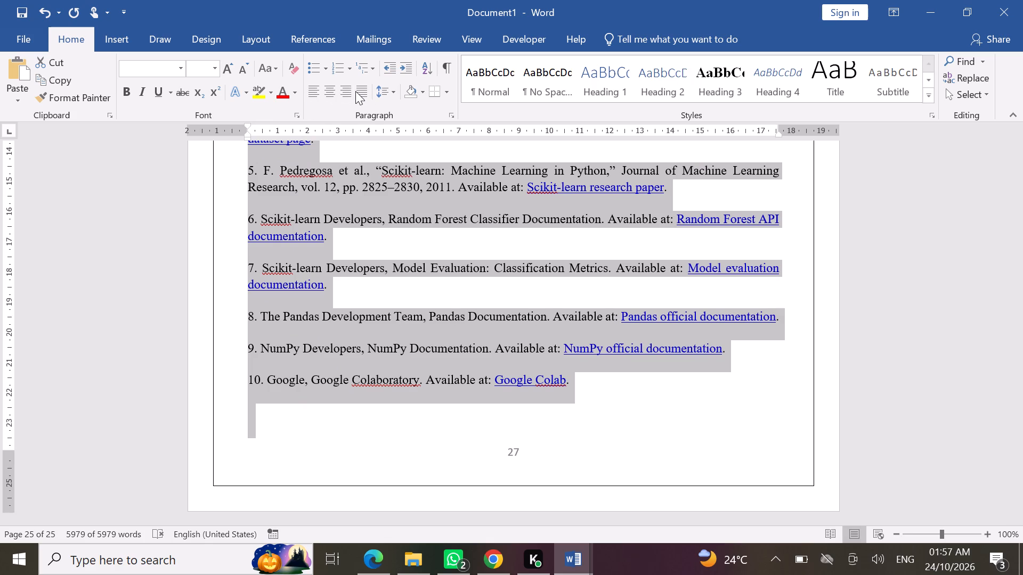
{"action": "left_click", "coordinate": [182, 67]}
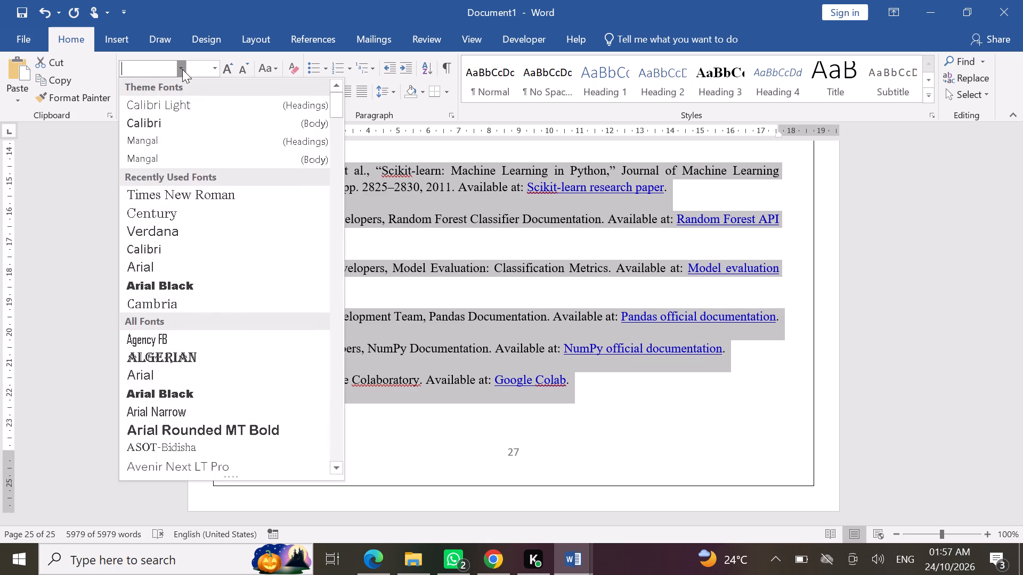
{"action": "left_click", "coordinate": [189, 190]}
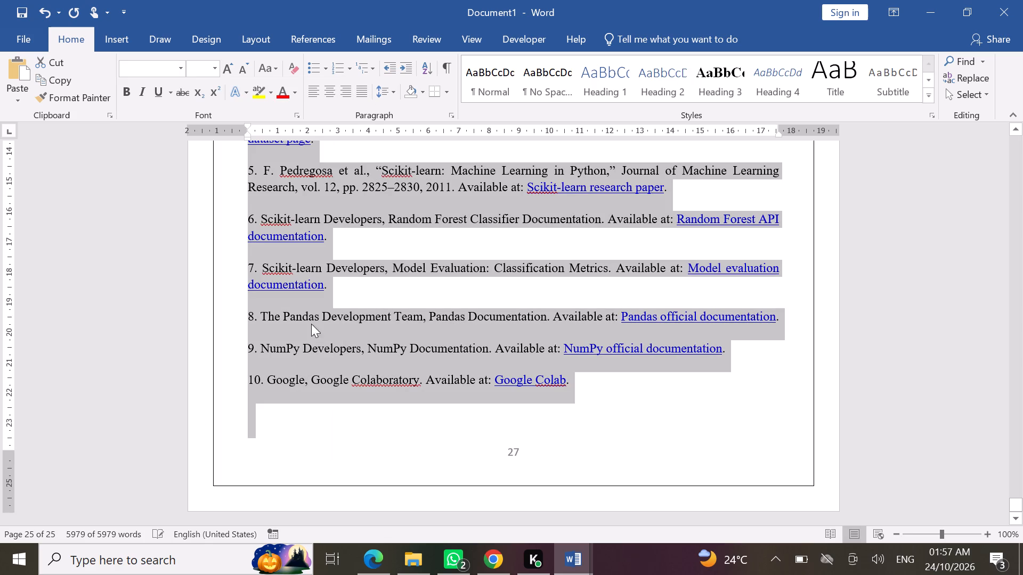
{"action": "left_click", "coordinate": [371, 415]}
Centre the title "Telecom Traffic Analysis" on page 1.
{"action": "scroll", "coordinate": [371, 415], "scroll_direction": "up", "scroll_amount": 13}
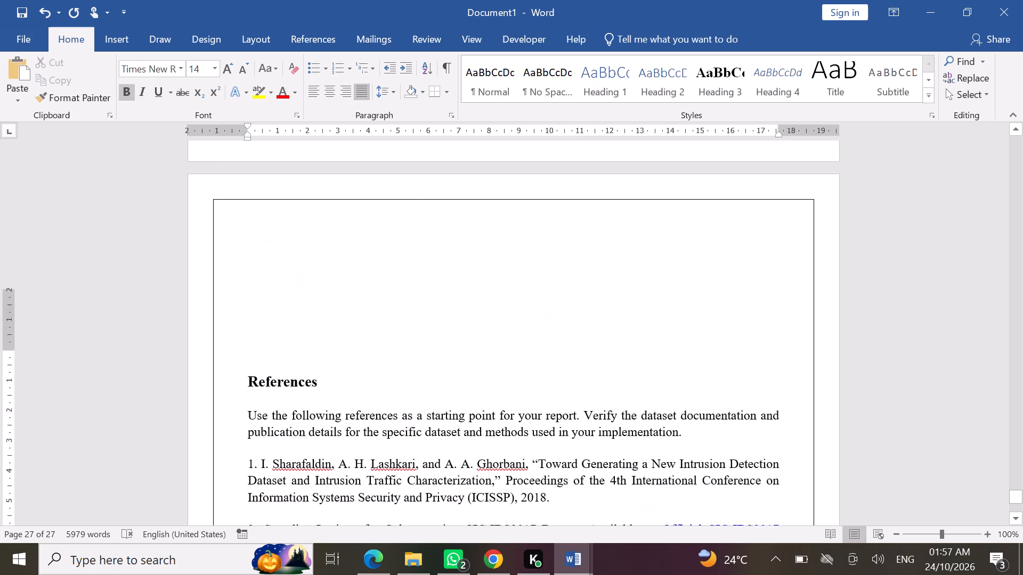
{"action": "scroll", "coordinate": [371, 415], "scroll_direction": "up", "scroll_amount": 20}
{"action": "scroll", "coordinate": [371, 415], "scroll_direction": "up", "scroll_amount": 15}
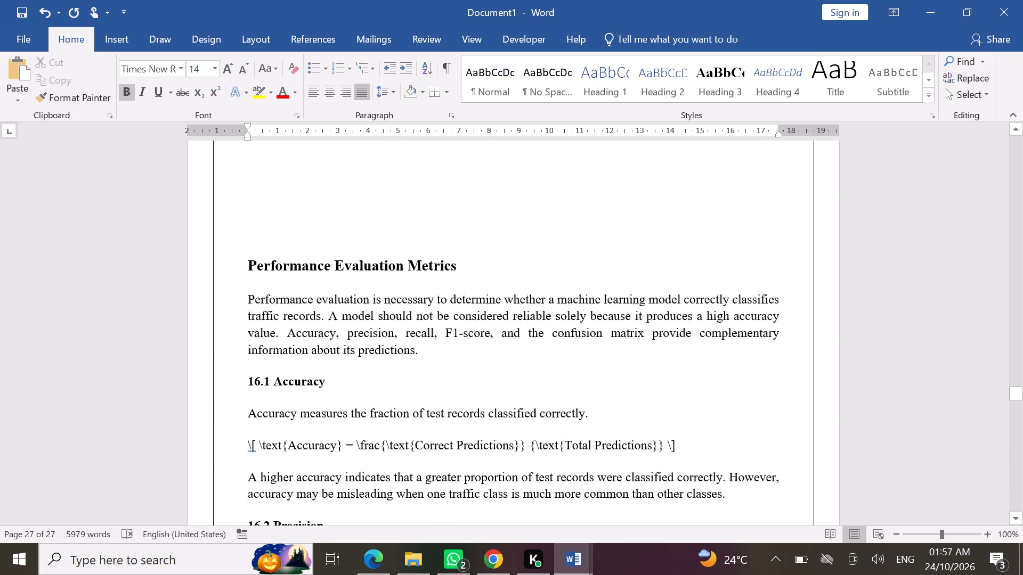
{"action": "scroll", "coordinate": [371, 415], "scroll_direction": "up", "scroll_amount": 20}
{"action": "scroll", "coordinate": [371, 415], "scroll_direction": "up", "scroll_amount": 11}
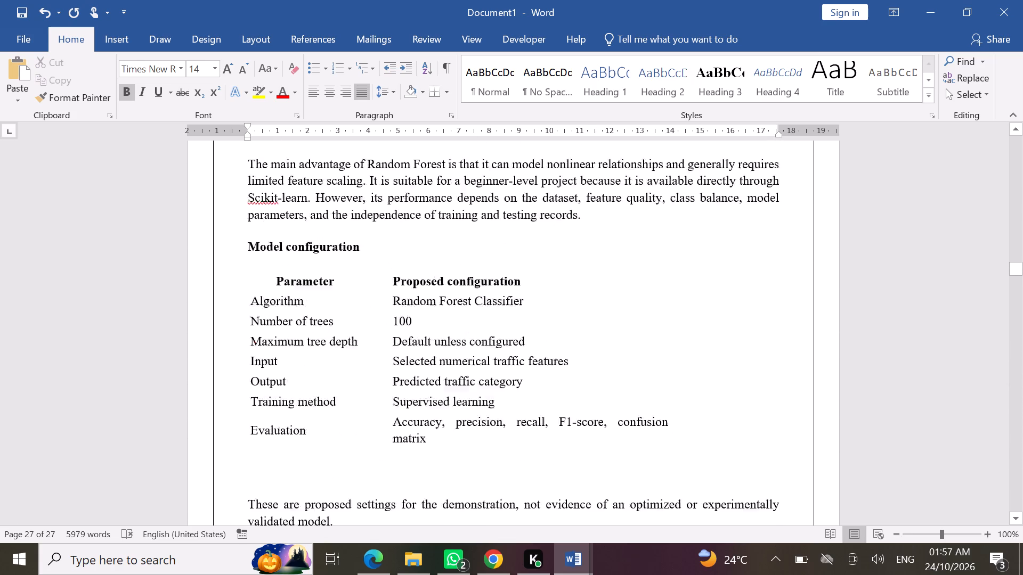
{"action": "scroll", "coordinate": [371, 415], "scroll_direction": "up", "scroll_amount": 19}
{"action": "scroll", "coordinate": [371, 415], "scroll_direction": "up", "scroll_amount": 13}
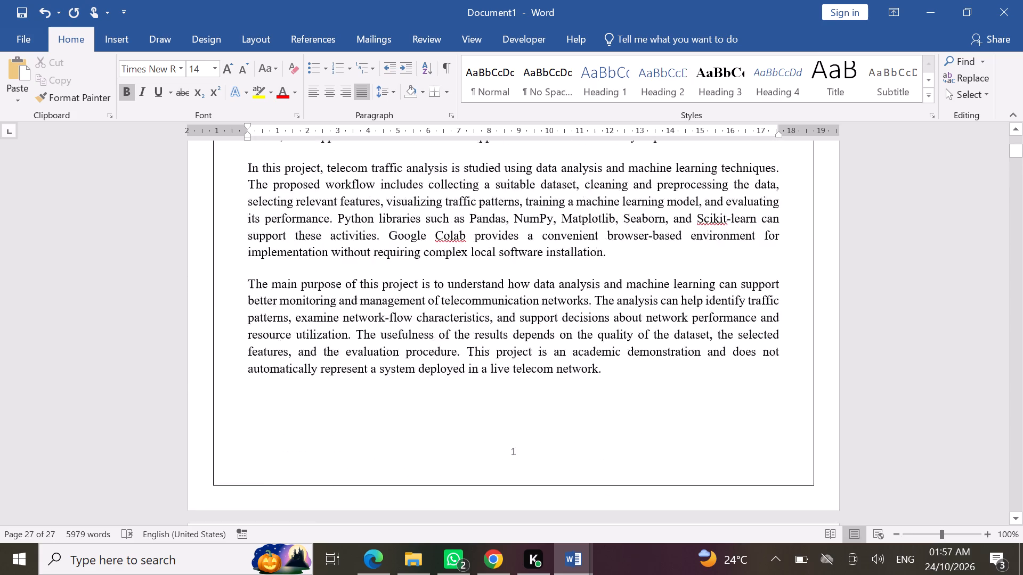
{"action": "scroll", "coordinate": [371, 415], "scroll_direction": "up", "scroll_amount": 10}
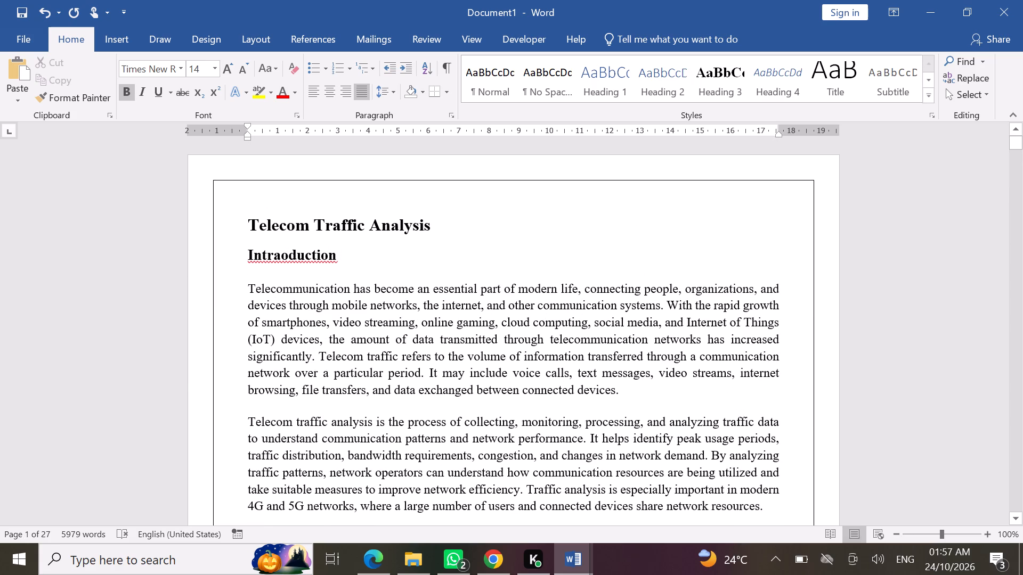
{"action": "left_click", "coordinate": [198, 220]}
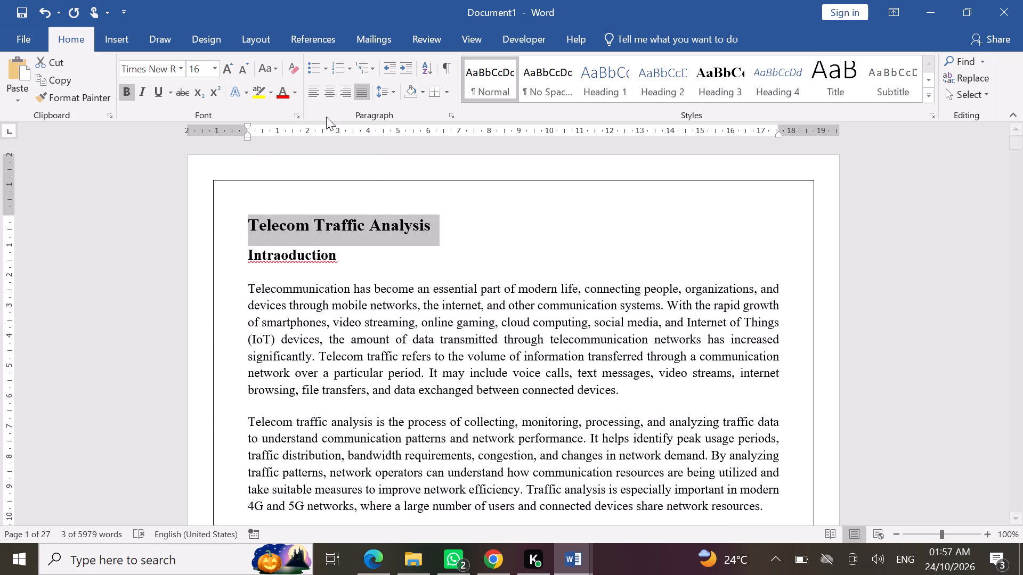
{"action": "left_click", "coordinate": [330, 92]}
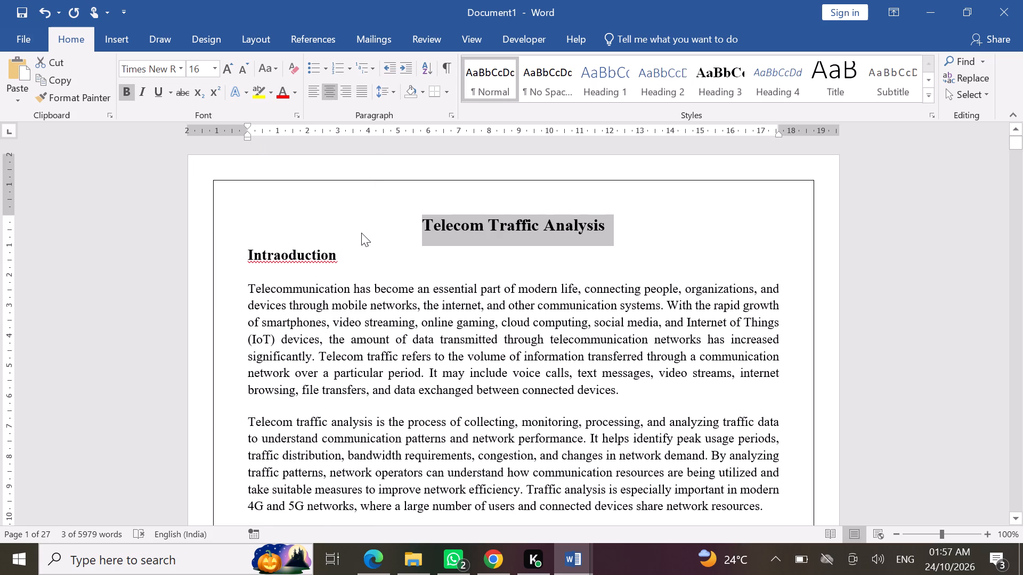
{"action": "left_click", "coordinate": [361, 233]}
Delete the blank lines above the "Objective and Scope" heading so it starts at the top of page 3.
{"action": "scroll", "coordinate": [361, 233], "scroll_direction": "down", "scroll_amount": 6}
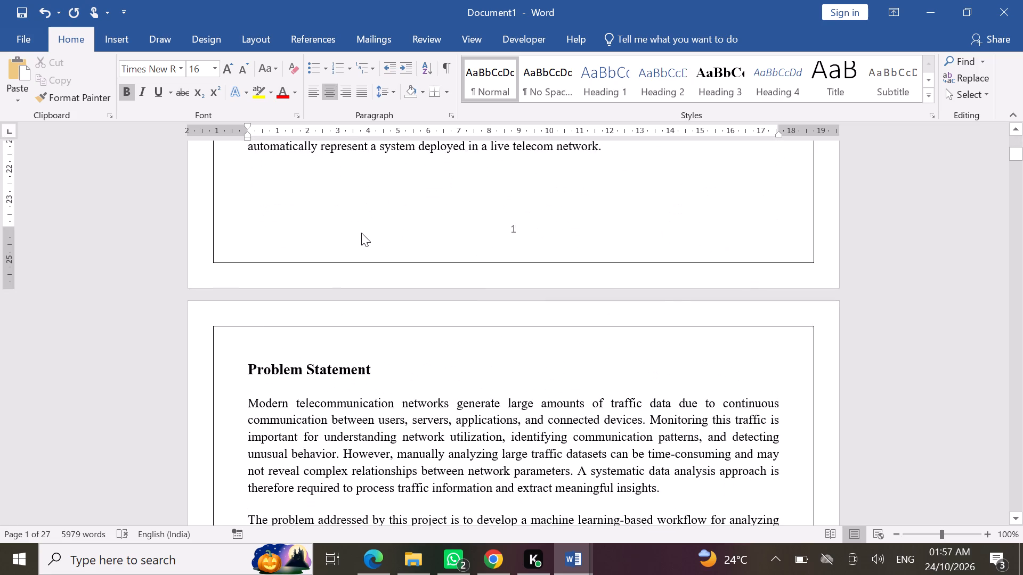
{"action": "scroll", "coordinate": [361, 233], "scroll_direction": "down", "scroll_amount": 1}
{"action": "scroll", "coordinate": [350, 296], "scroll_direction": "down", "scroll_amount": 3}
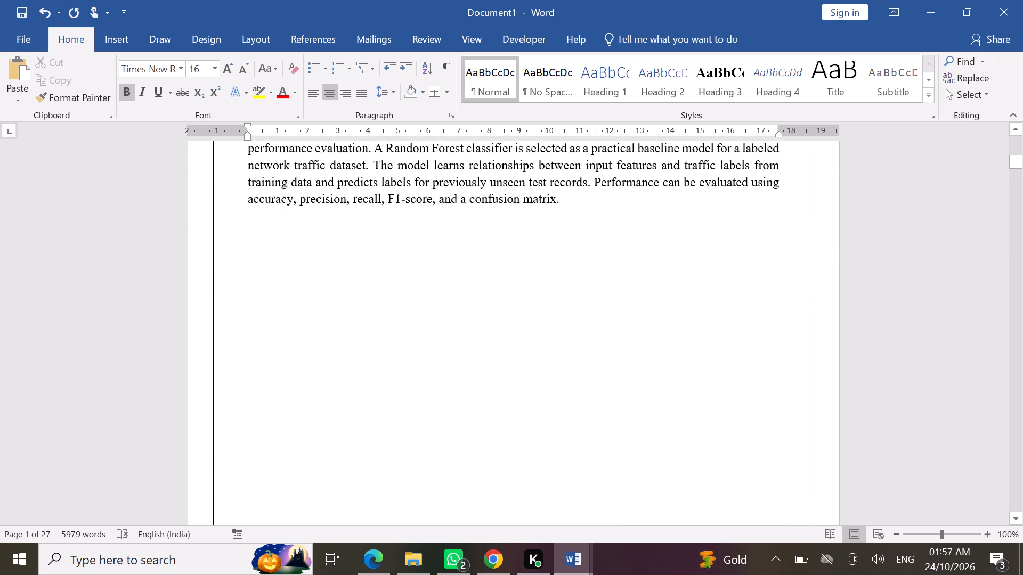
{"action": "scroll", "coordinate": [350, 296], "scroll_direction": "down", "scroll_amount": 4}
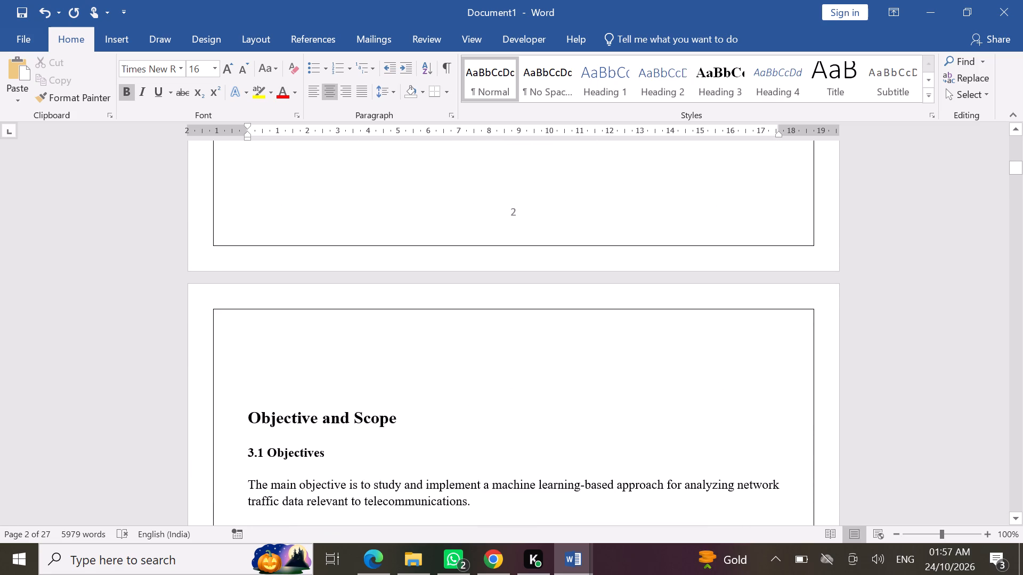
{"action": "left_click", "coordinate": [329, 398]}
{"action": "key", "text": "BackSpace"}
{"action": "key", "text": "BackSpace"}
{"action": "key", "text": "BackSpace"}
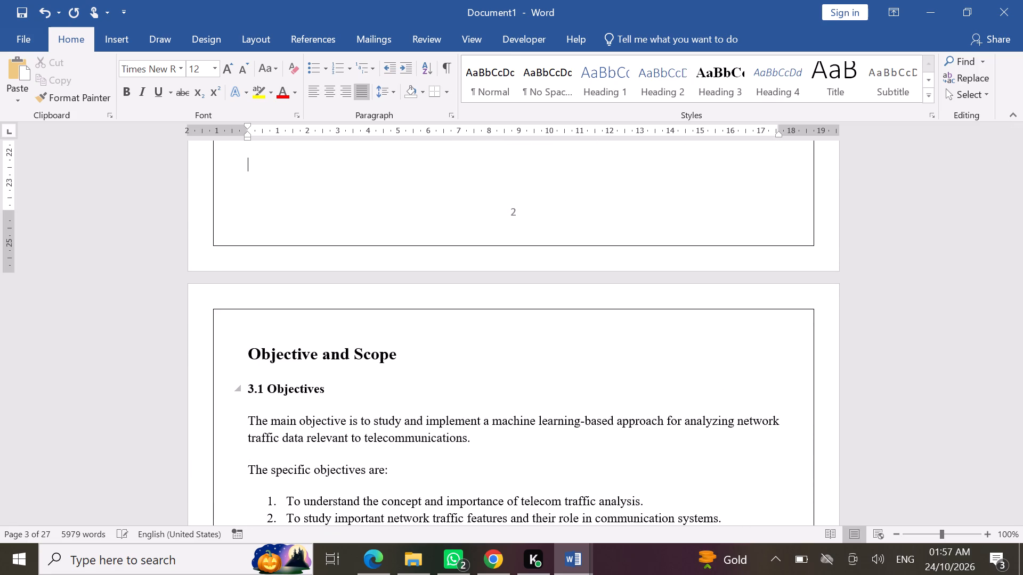
Delete the blank lines above the "Background of Telecom Traffic" heading so it starts at the top of page 4.
{"action": "scroll", "coordinate": [329, 398], "scroll_direction": "down", "scroll_amount": 2}
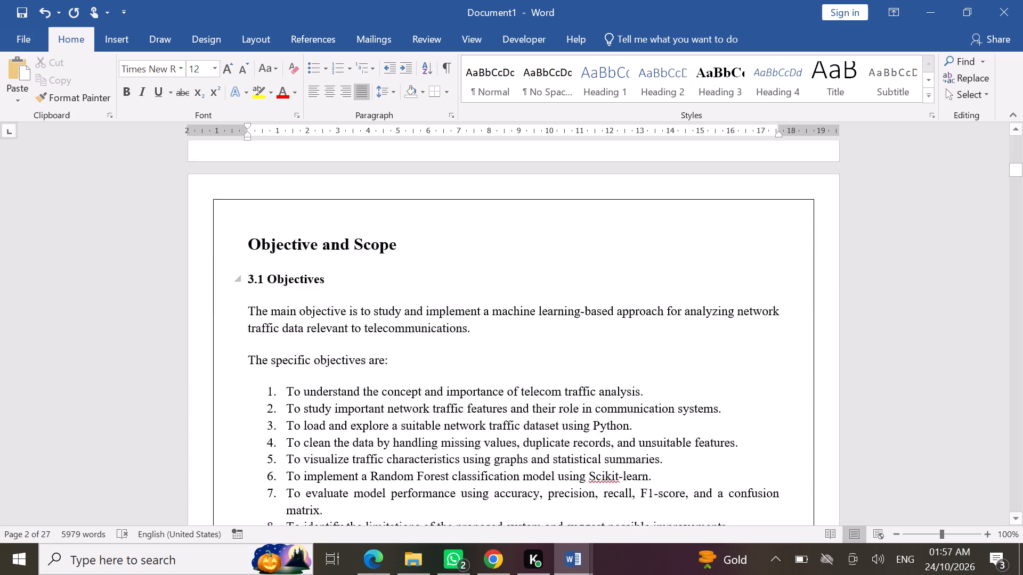
{"action": "scroll", "coordinate": [329, 398], "scroll_direction": "down", "scroll_amount": 5}
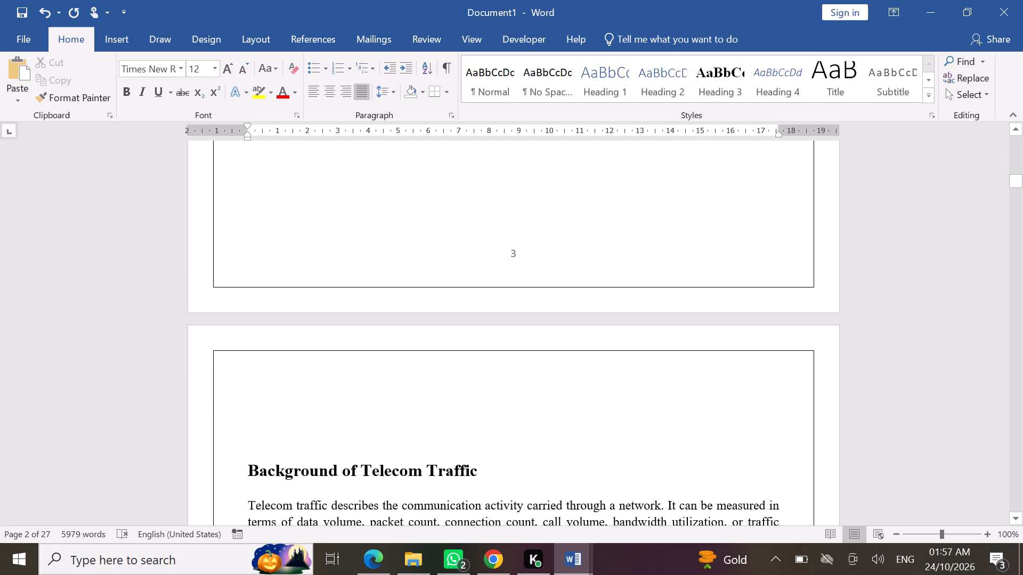
{"action": "left_click", "coordinate": [246, 377]}
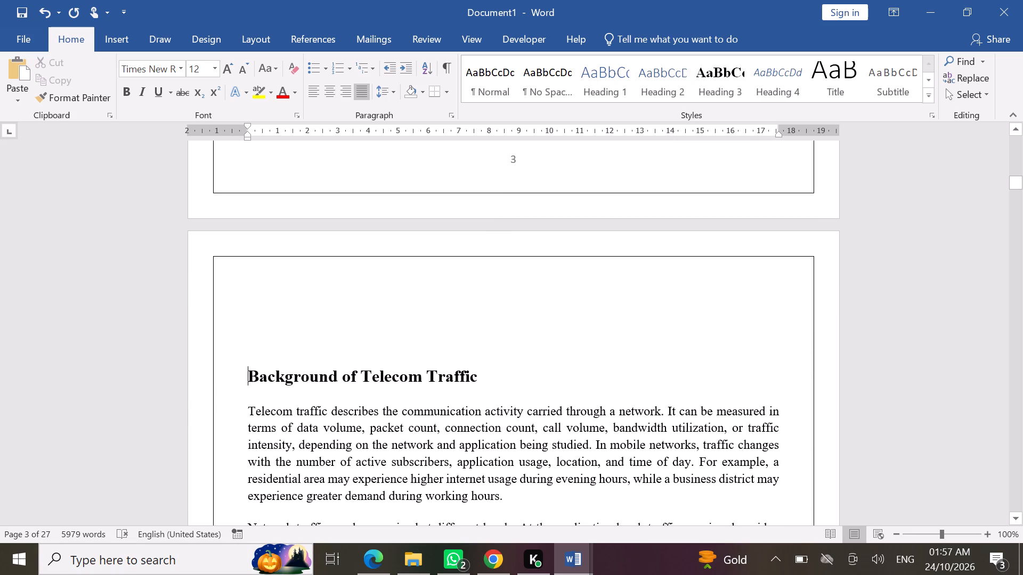
{"action": "key", "text": "BackSpace"}
{"action": "key", "text": "BackSpace"}
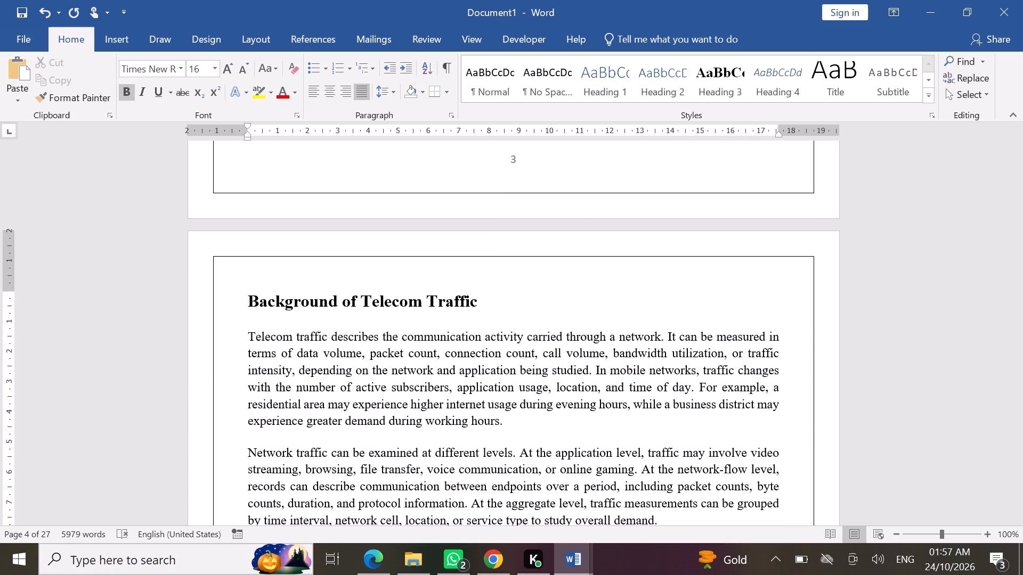
Delete two blank lines above the "Literature and Technical Background" heading on page 5.
{"action": "scroll", "coordinate": [246, 377], "scroll_direction": "down", "scroll_amount": 8}
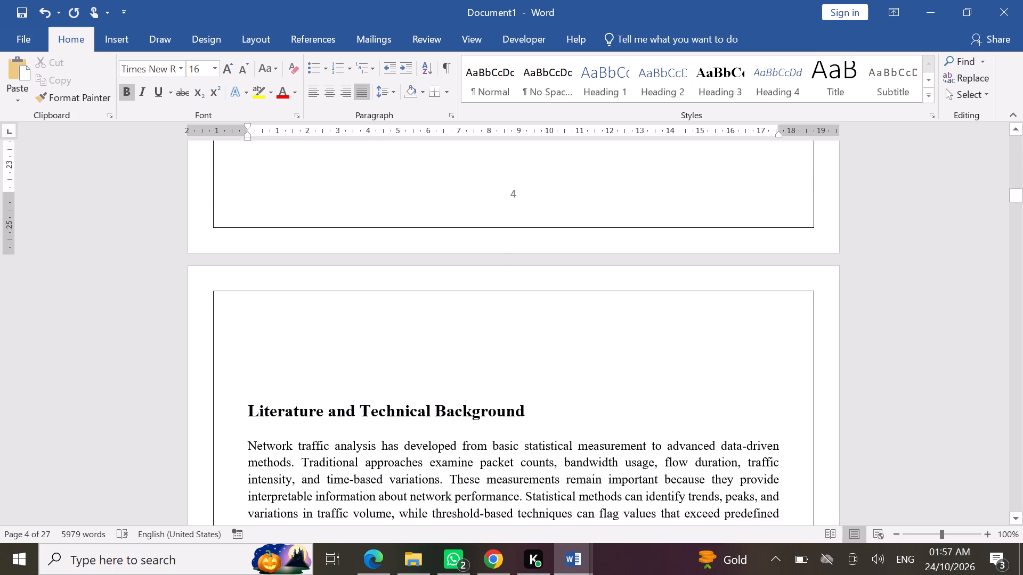
{"action": "left_click", "coordinate": [250, 410]}
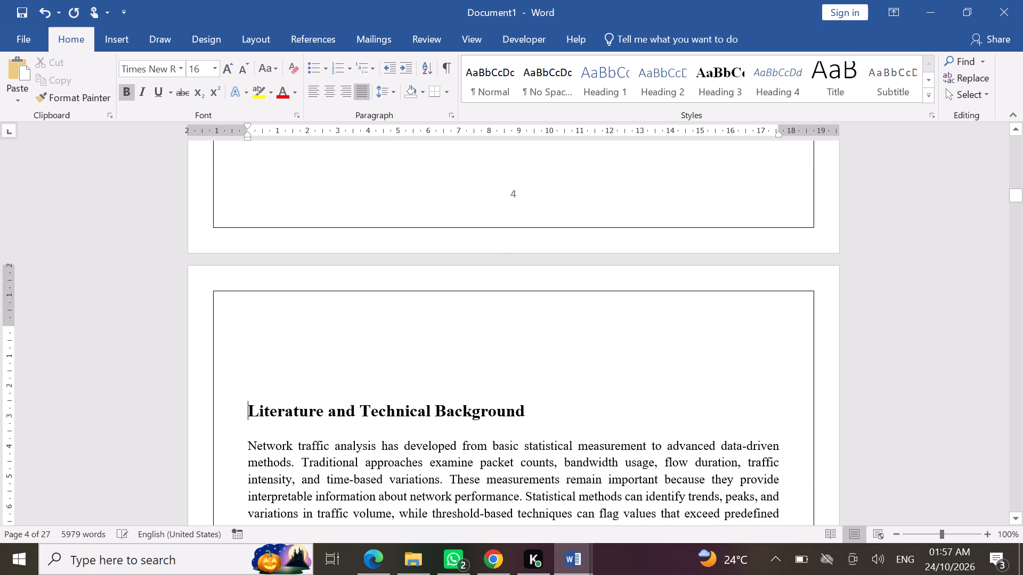
{"action": "key", "text": "BackSpace"}
{"action": "key", "text": "BackSpace"}
Delete three blank lines above the "Data and Data Acquisition" heading on page 6.
{"action": "scroll", "coordinate": [250, 410], "scroll_direction": "down", "scroll_amount": 8}
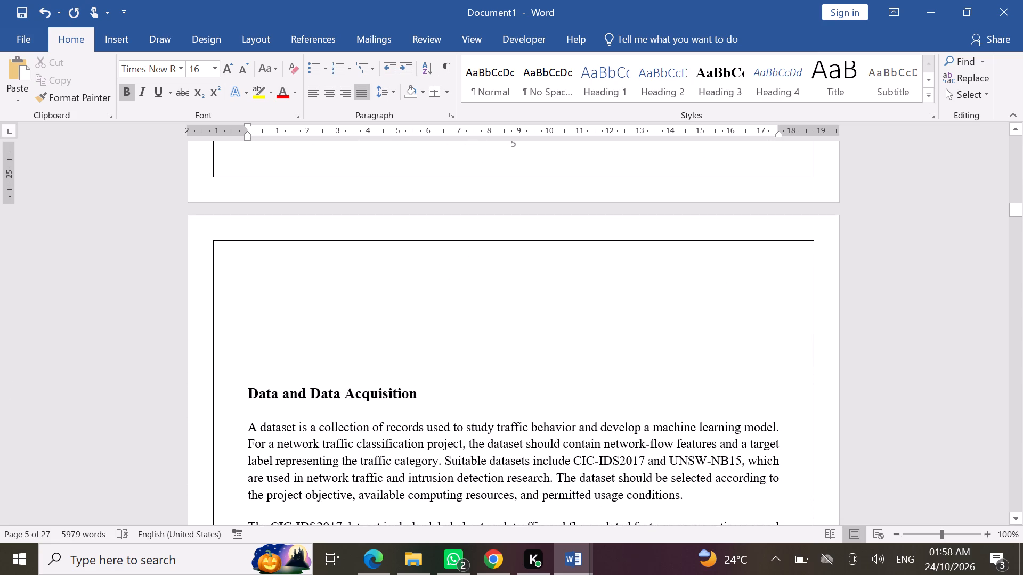
{"action": "left_click", "coordinate": [248, 390]}
{"action": "key", "text": "BackSpace"}
{"action": "key", "text": "BackSpace"}
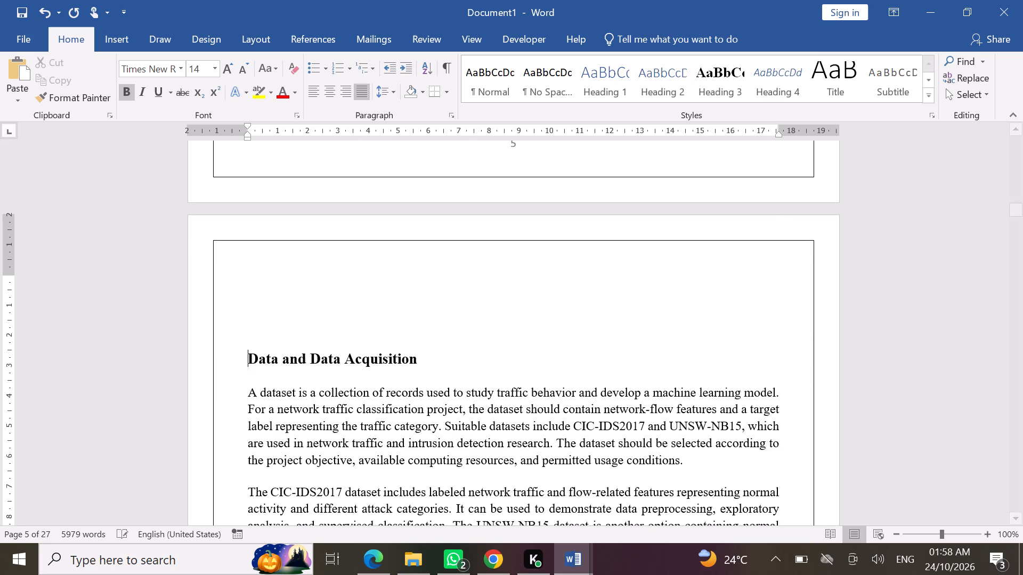
{"action": "key", "text": "BackSpace"}
Remove the extra blank space above "Data Preposition and Feature Selection", keeping the heading on page 7.
{"action": "scroll", "coordinate": [248, 390], "scroll_direction": "down", "scroll_amount": 3}
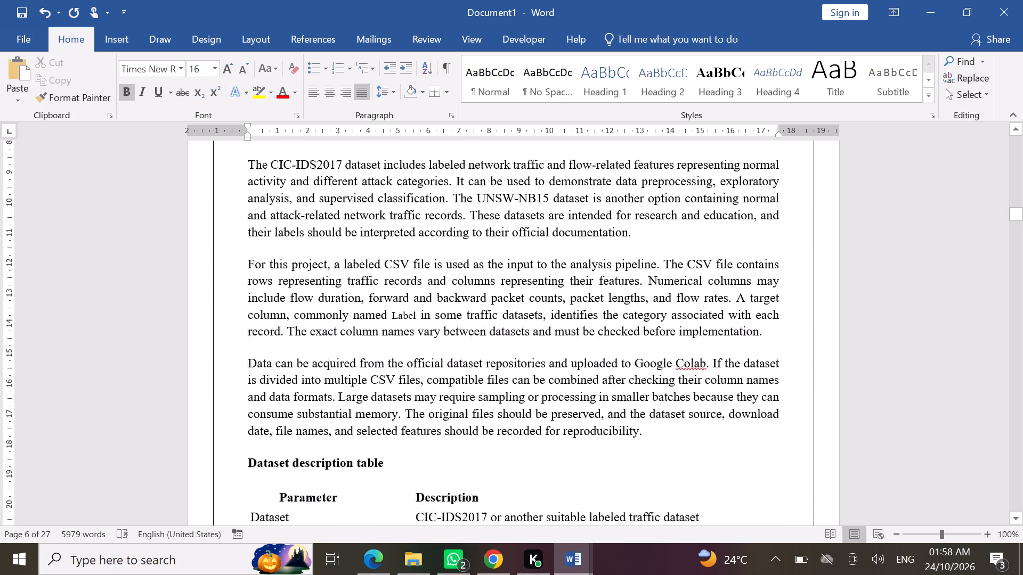
{"action": "scroll", "coordinate": [248, 390], "scroll_direction": "down", "scroll_amount": 3}
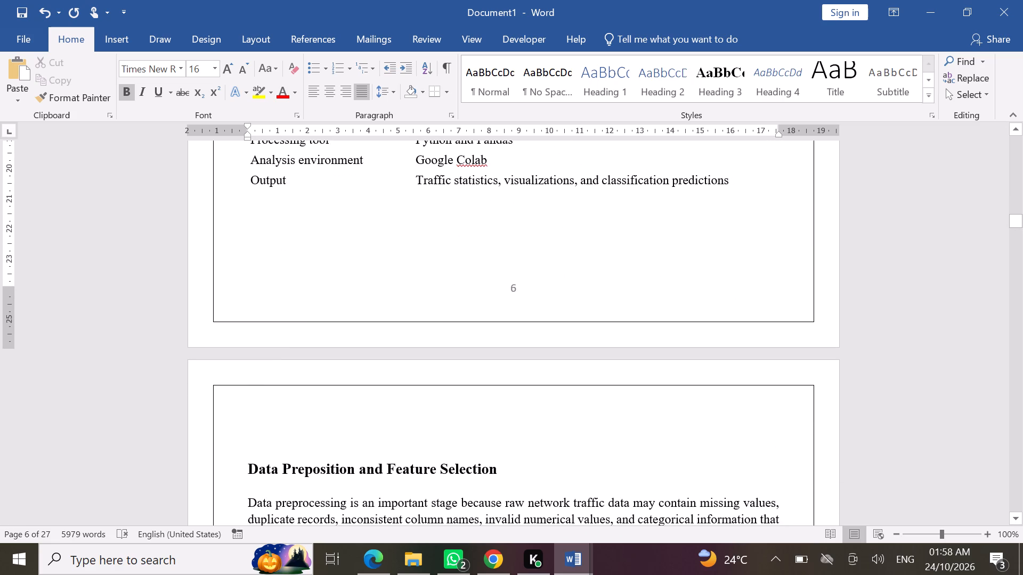
{"action": "left_click", "coordinate": [247, 469]}
{"action": "key", "text": "BackSpace"}
{"action": "key", "text": "BackSpace"}
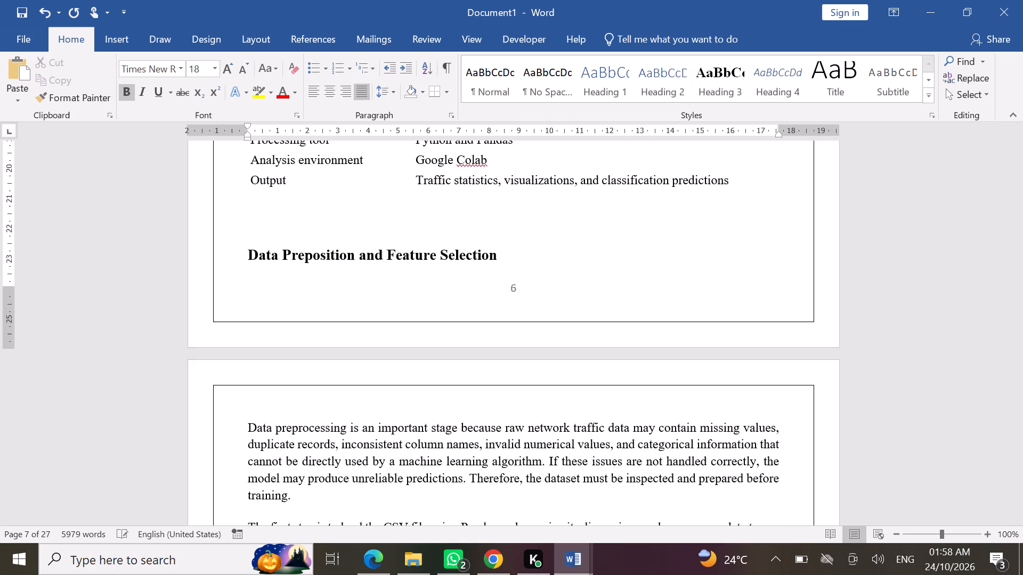
{"action": "key", "text": "Return"}
{"action": "scroll", "coordinate": [247, 469], "scroll_direction": "down", "scroll_amount": 4}
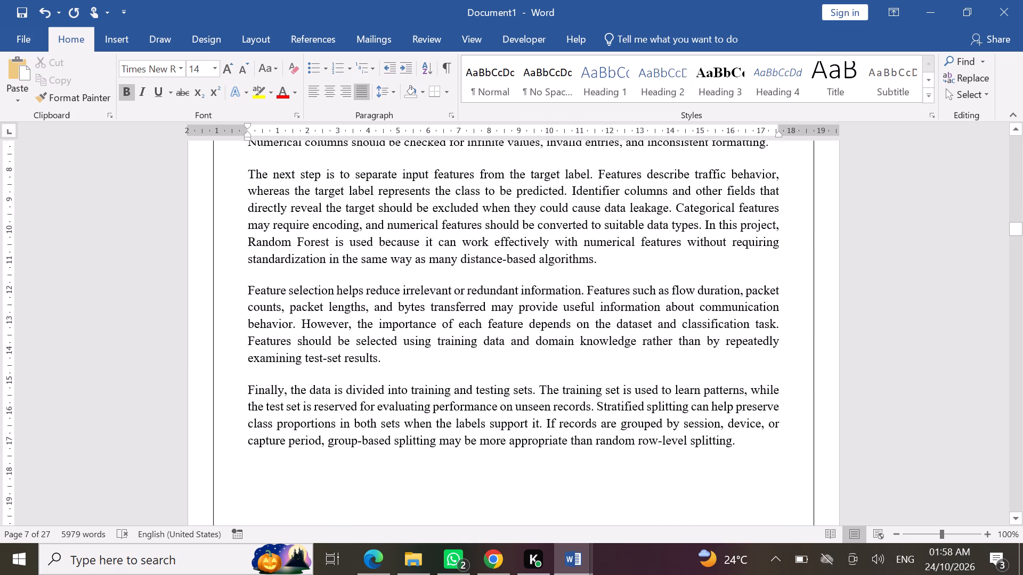
Delete two blank lines above the "Proposed System and Block Diagram" heading on page 8.
{"action": "scroll", "coordinate": [247, 469], "scroll_direction": "down", "scroll_amount": 4}
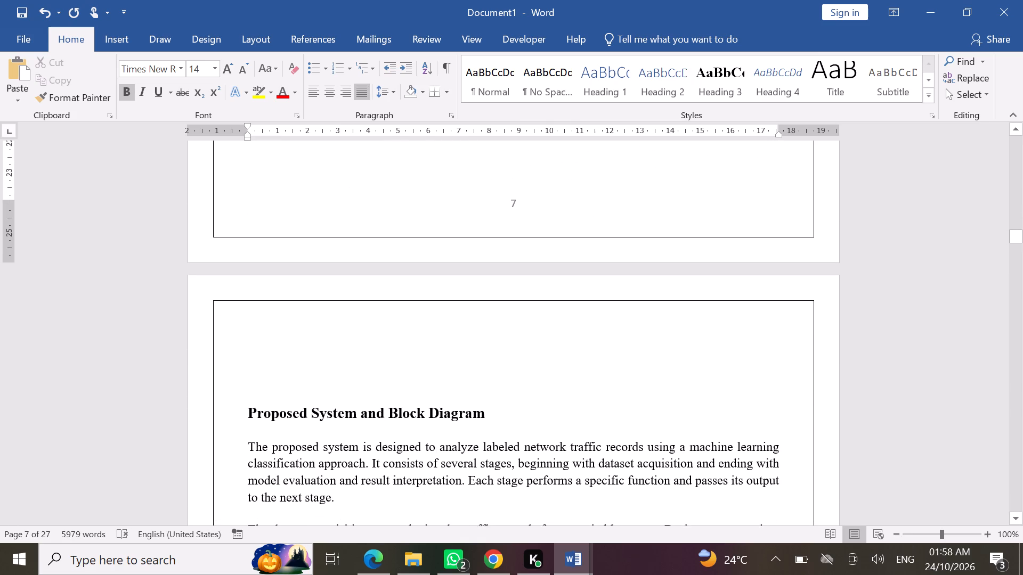
{"action": "left_click", "coordinate": [243, 413]}
{"action": "key", "text": "BackSpace"}
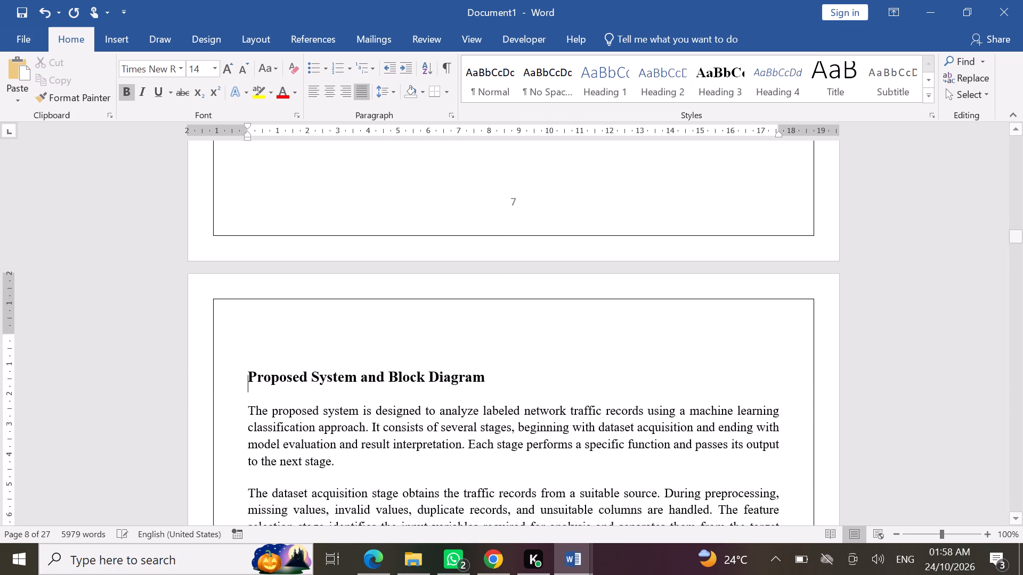
{"action": "key", "text": "BackSpace"}
Delete two blank lines above the "Machine Learning Model Architecture" heading on page 9.
{"action": "scroll", "coordinate": [243, 413], "scroll_direction": "down", "scroll_amount": 2}
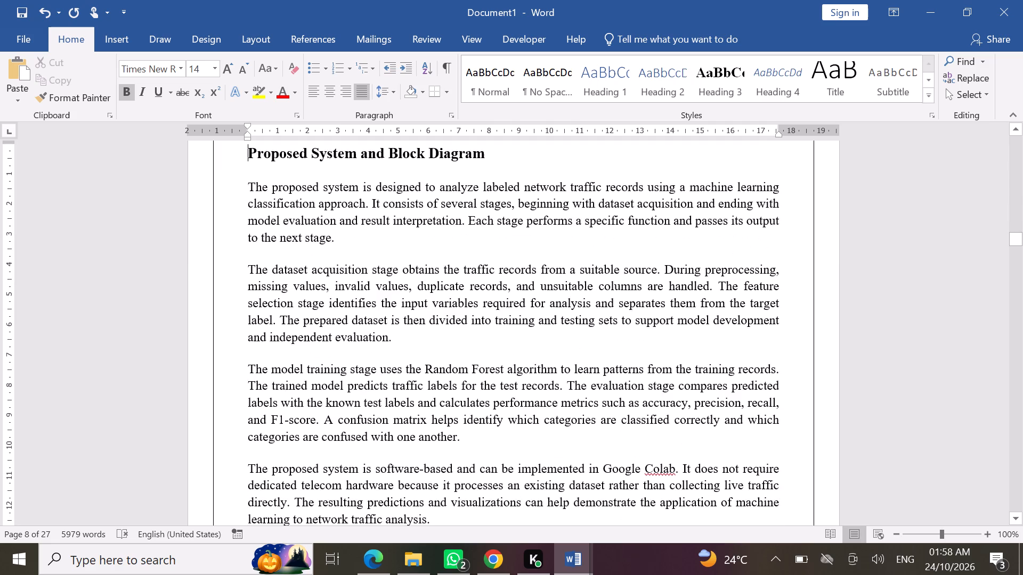
{"action": "scroll", "coordinate": [243, 413], "scroll_direction": "down", "scroll_amount": 5}
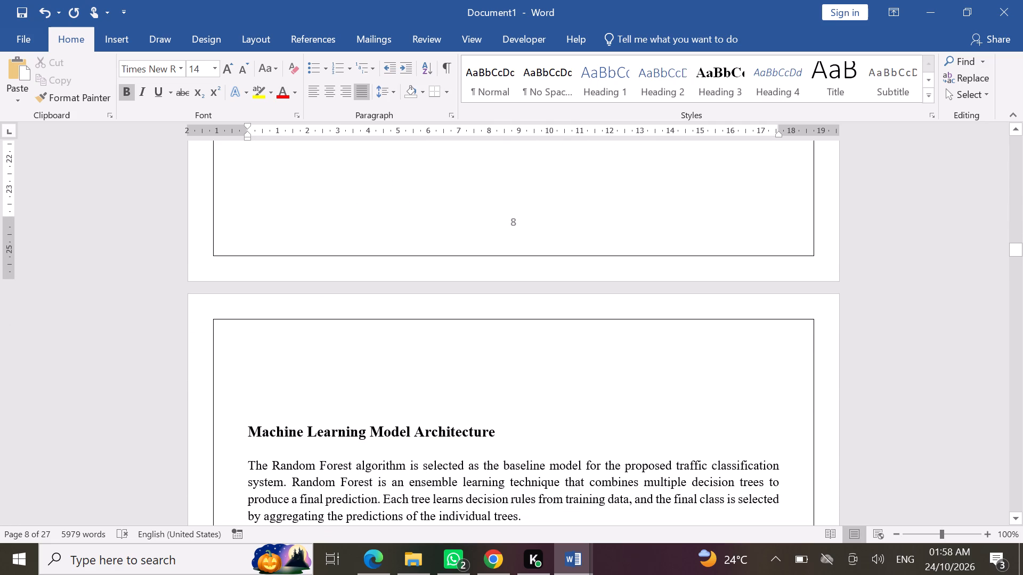
{"action": "left_click", "coordinate": [247, 423]}
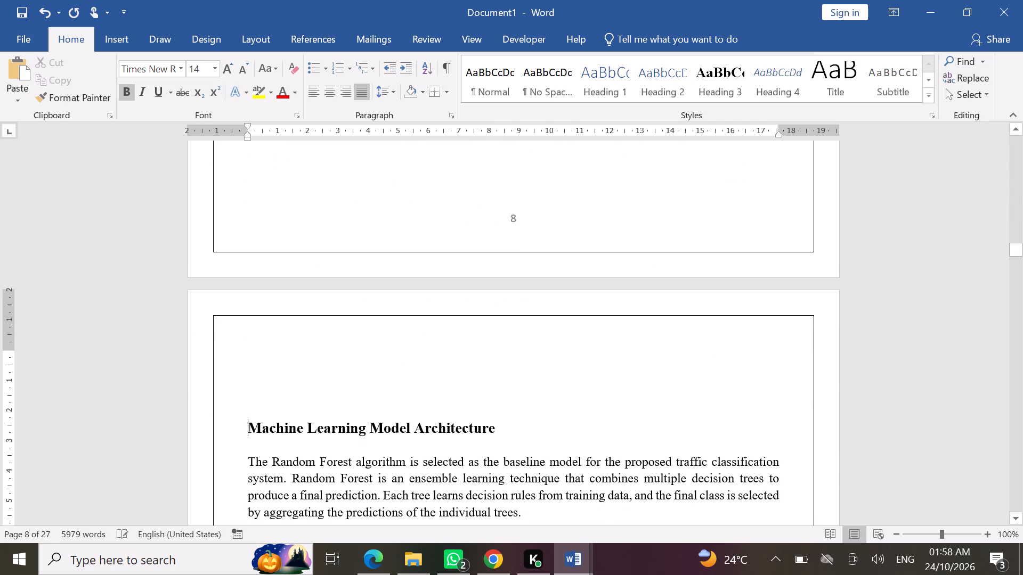
{"action": "key", "text": "BackSpace"}
{"action": "key", "text": "BackSpace"}
Delete three blank lines above the "Methodology and Algorithm" heading on page 10.
{"action": "scroll", "coordinate": [247, 423], "scroll_direction": "down", "scroll_amount": 2}
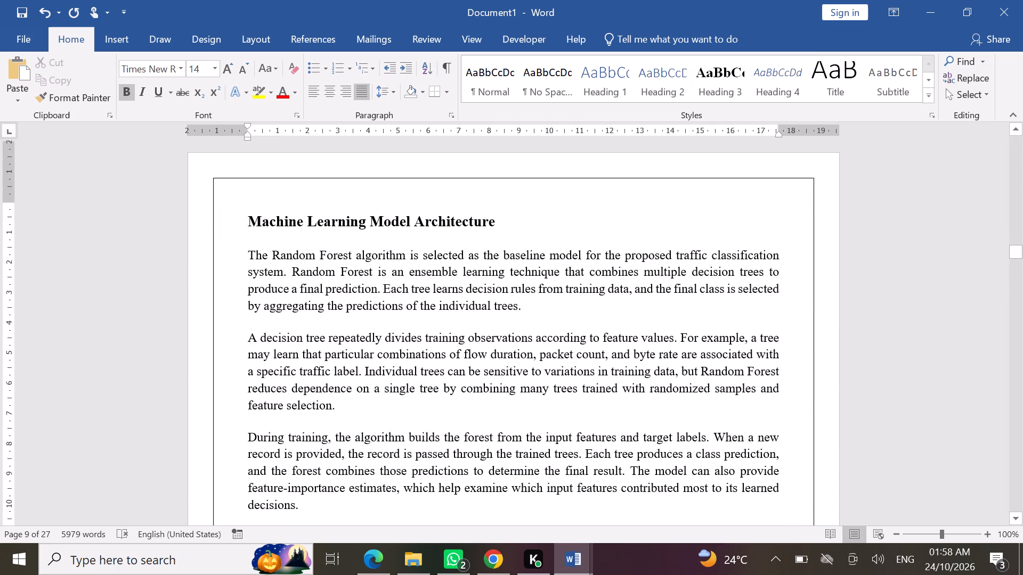
{"action": "scroll", "coordinate": [247, 423], "scroll_direction": "down", "scroll_amount": 2}
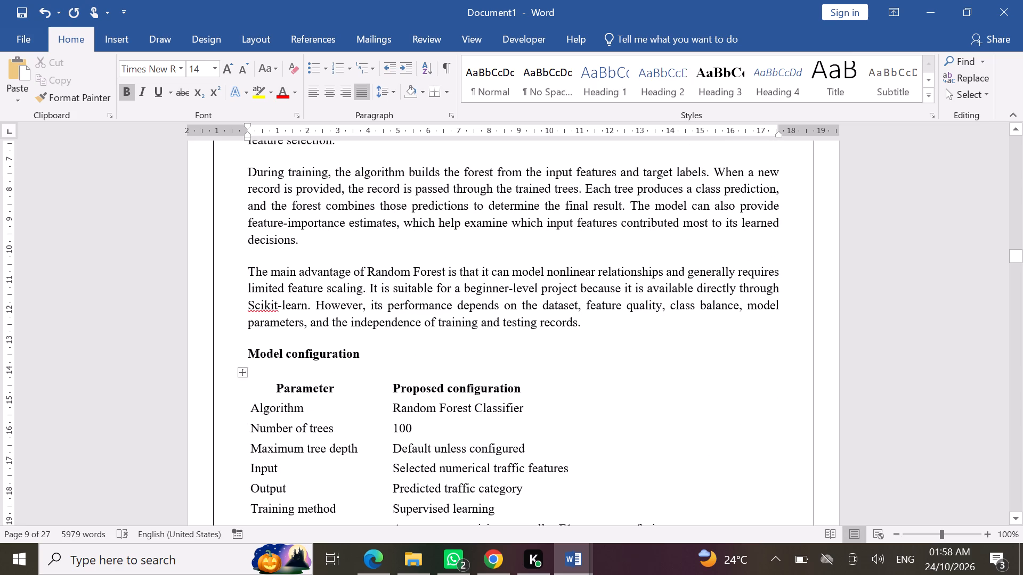
{"action": "scroll", "coordinate": [421, 412], "scroll_direction": "down", "scroll_amount": 5}
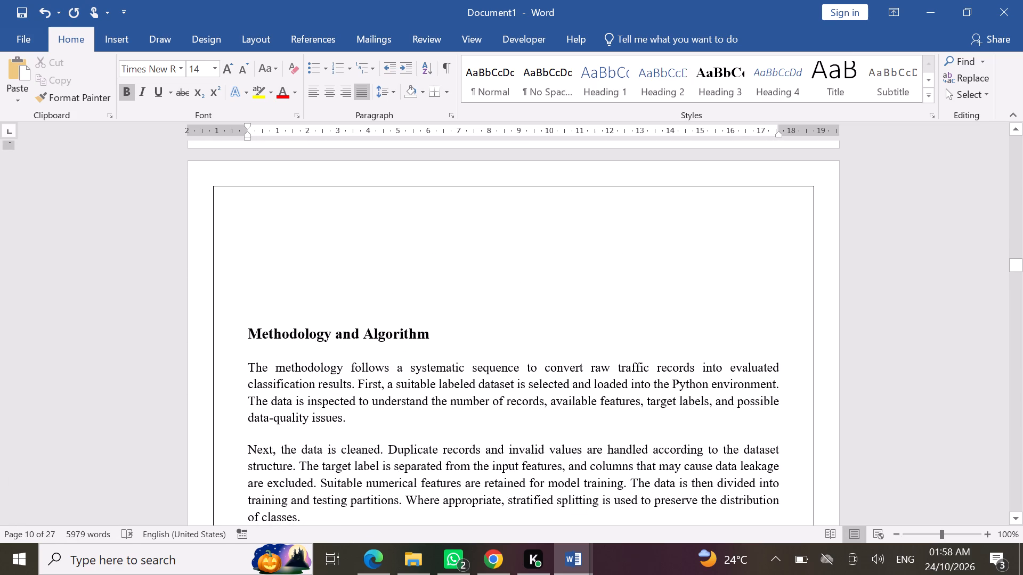
{"action": "left_click", "coordinate": [245, 330]}
{"action": "key", "text": "BackSpace"}
{"action": "key", "text": "BackSpace"}
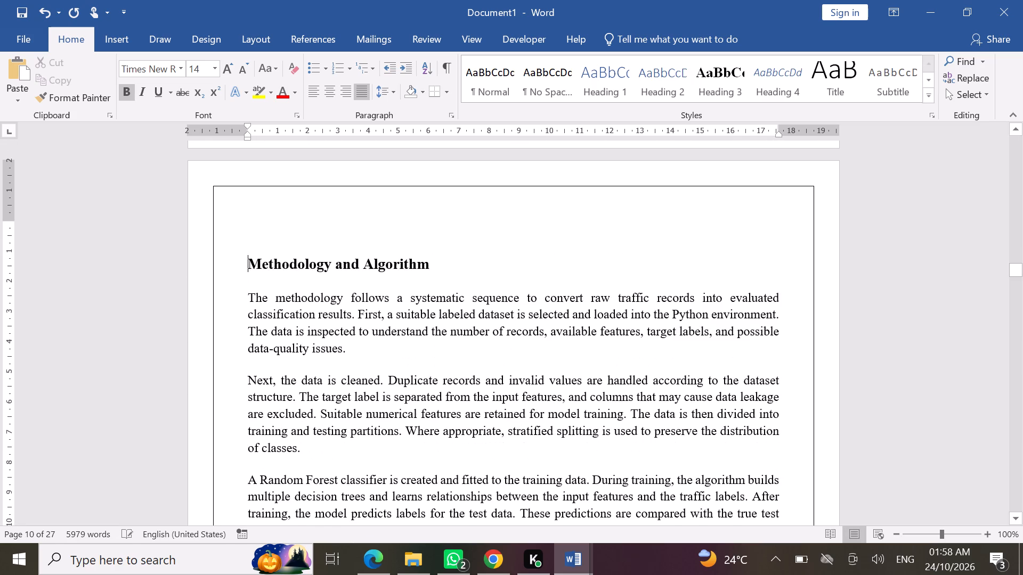
{"action": "key", "text": "BackSpace"}
Delete two blank lines above the "Software and Hardware Requirements" heading on page 11.
{"action": "scroll", "coordinate": [245, 330], "scroll_direction": "down", "scroll_amount": 4}
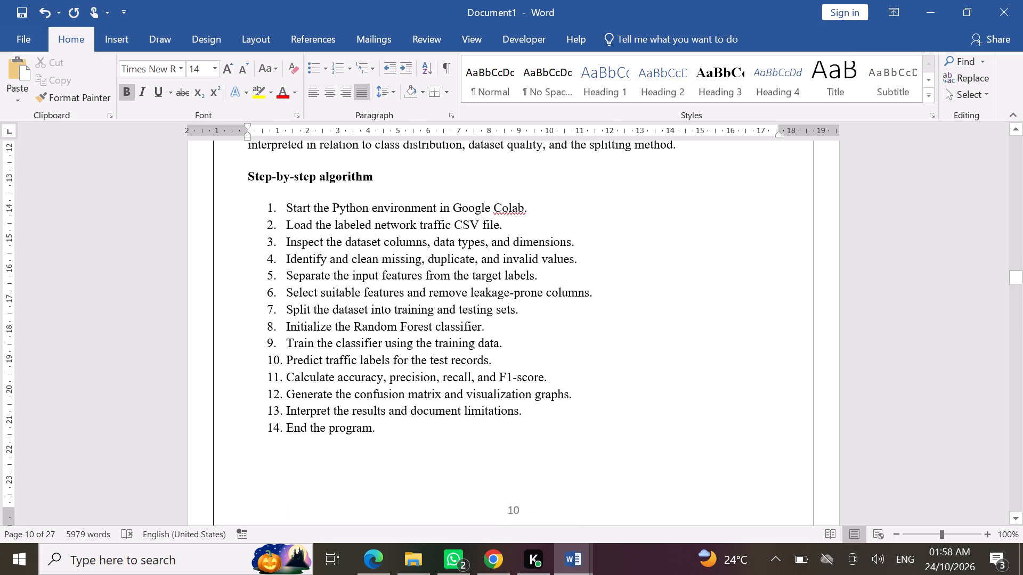
{"action": "scroll", "coordinate": [245, 330], "scroll_direction": "down", "scroll_amount": 3}
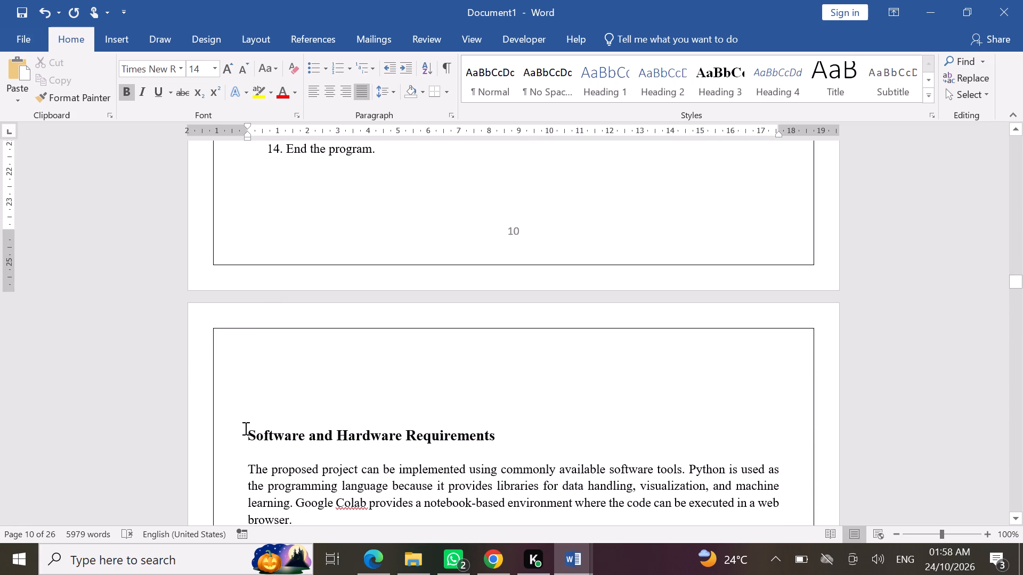
{"action": "left_click", "coordinate": [245, 428]}
{"action": "key", "text": "BackSpace"}
{"action": "key", "text": "BackSpace"}
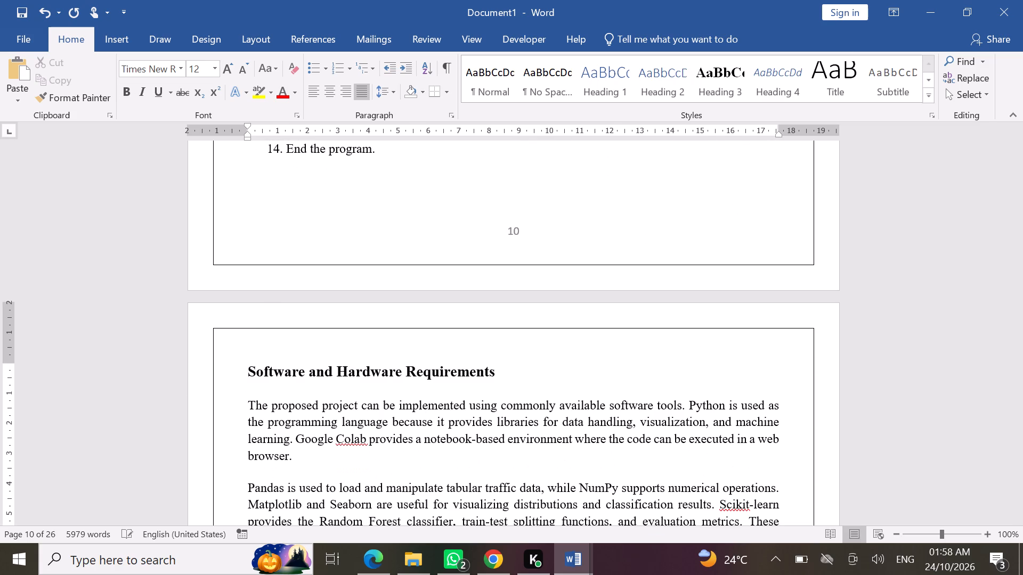
Delete two blank lines above the "Implementation Details" heading on page 12.
{"action": "scroll", "coordinate": [245, 428], "scroll_direction": "down", "scroll_amount": 5}
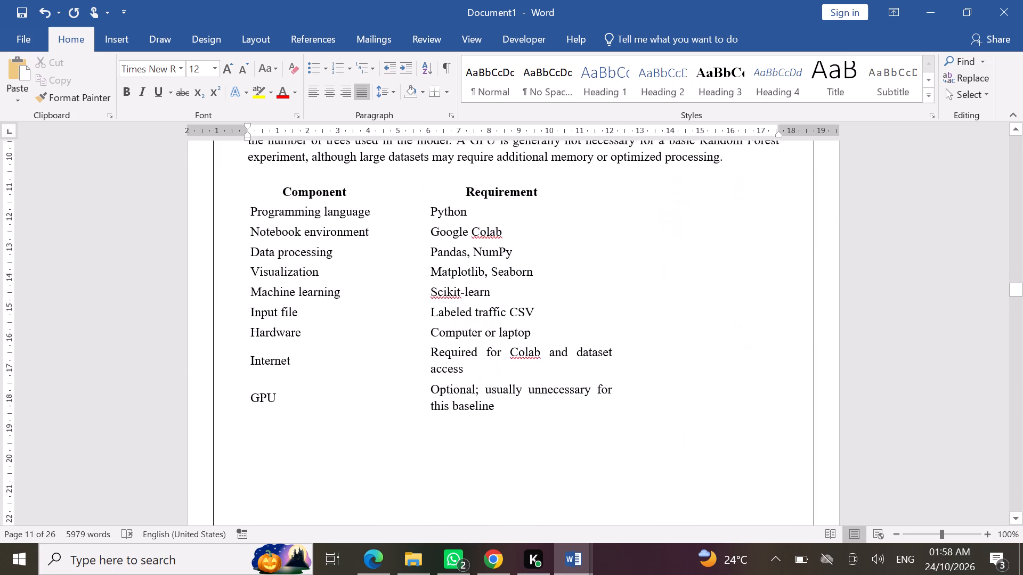
{"action": "scroll", "coordinate": [245, 428], "scroll_direction": "down", "scroll_amount": 4}
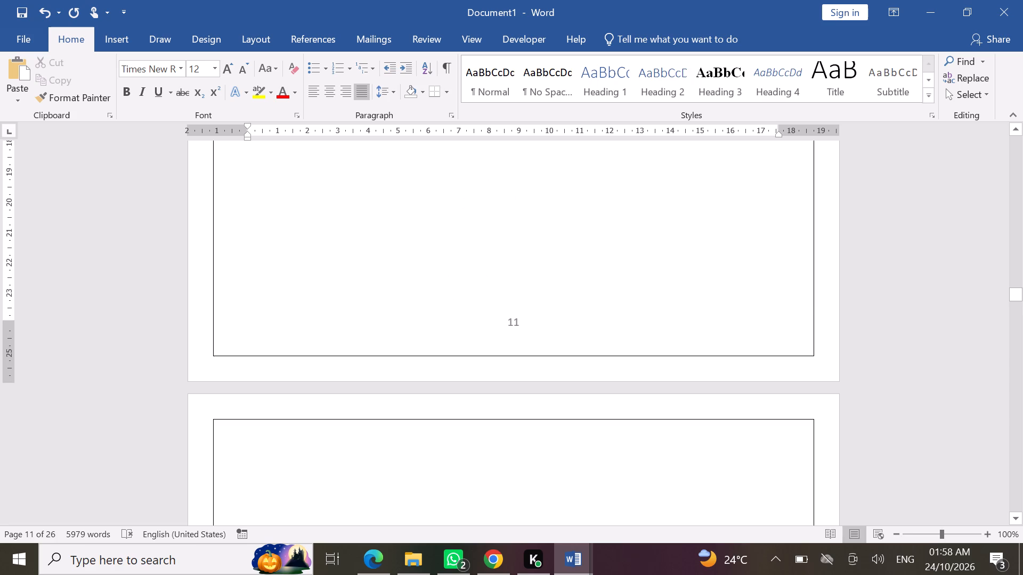
{"action": "scroll", "coordinate": [379, 405], "scroll_direction": "down", "scroll_amount": 2}
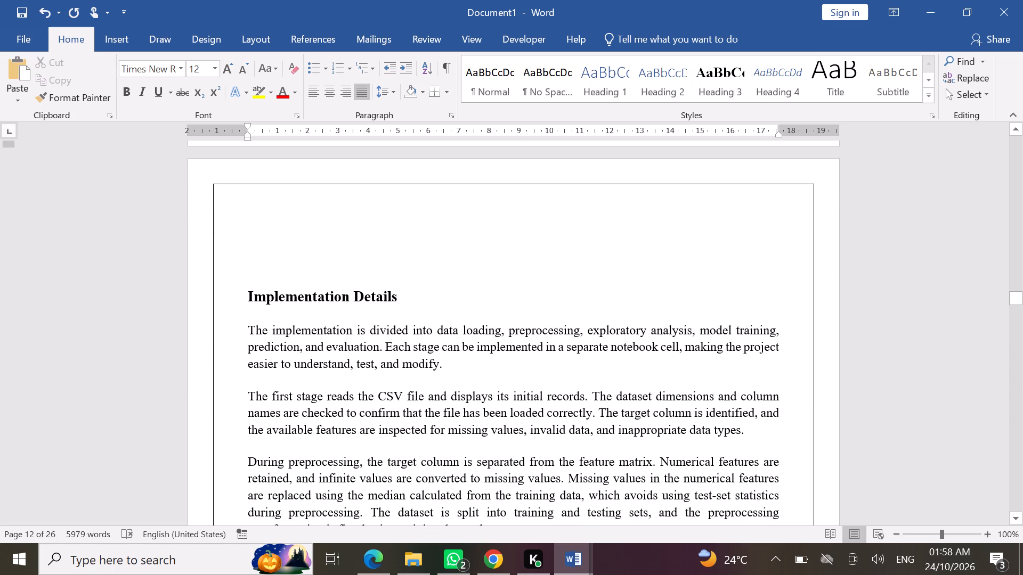
{"action": "left_click", "coordinate": [247, 293]}
{"action": "key", "text": "BackSpace"}
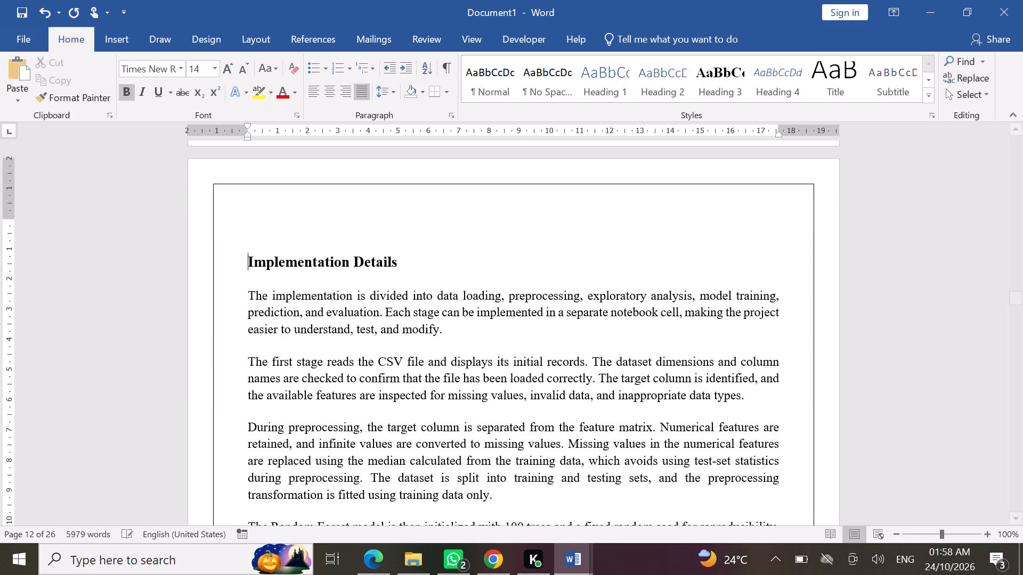
{"action": "key", "text": "BackSpace"}
Delete two blank lines above the "Google Colab Execution Procedure" heading on page 13.
{"action": "scroll", "coordinate": [247, 293], "scroll_direction": "down", "scroll_amount": 3}
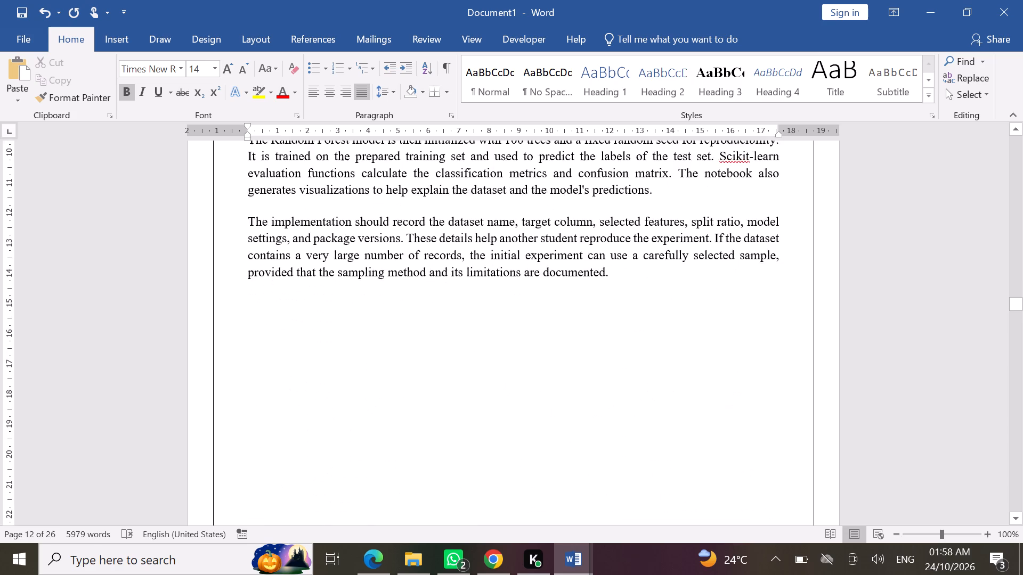
{"action": "scroll", "coordinate": [247, 293], "scroll_direction": "down", "scroll_amount": 3}
{"action": "scroll", "coordinate": [326, 348], "scroll_direction": "down", "scroll_amount": 1}
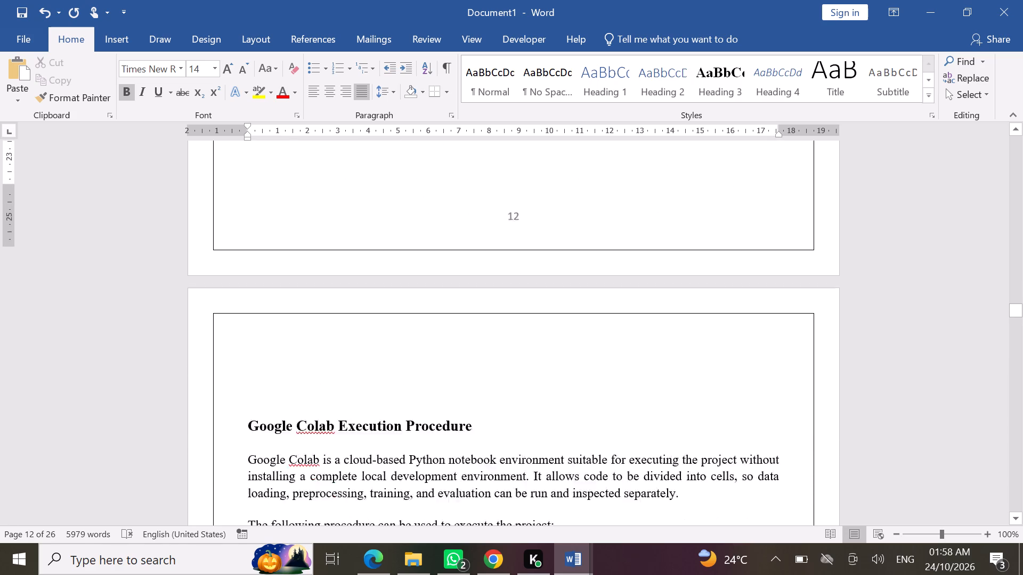
{"action": "scroll", "coordinate": [326, 348], "scroll_direction": "down", "scroll_amount": 1}
{"action": "left_click", "coordinate": [251, 325]}
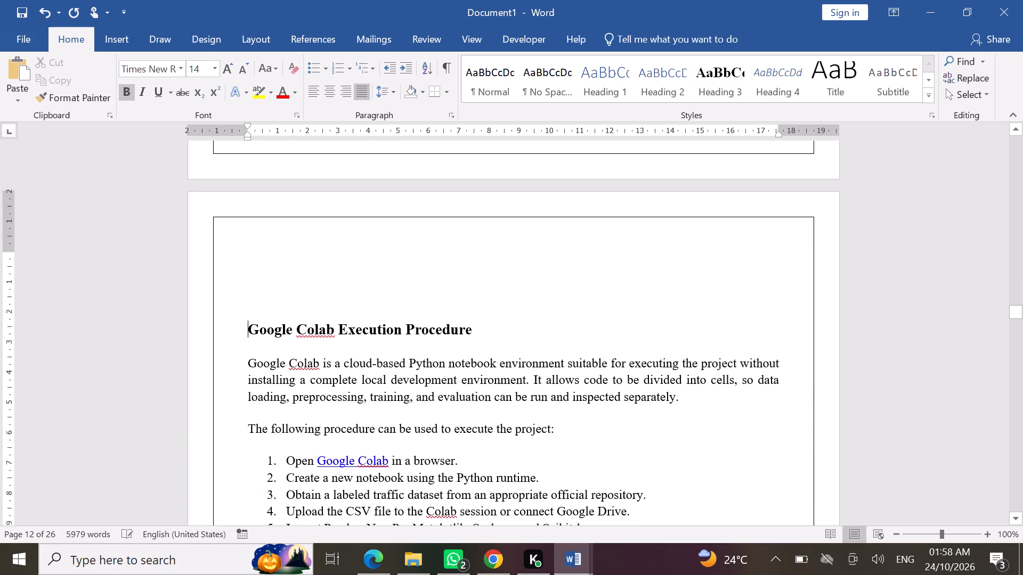
{"action": "key", "text": "BackSpace"}
{"action": "key", "text": "BackSpace"}
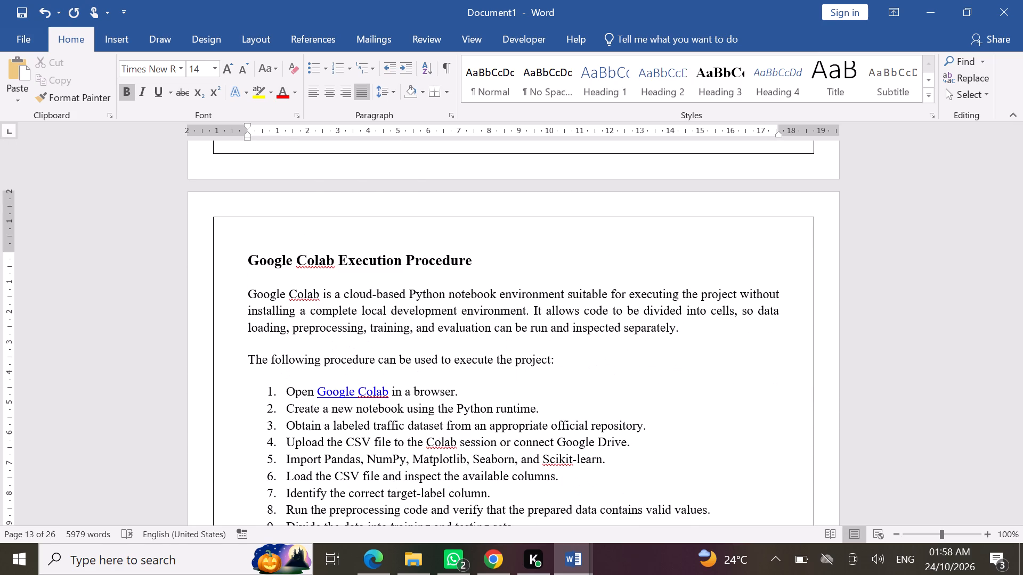
Delete two blank lines above the "Program Listing" heading on page 14.
{"action": "scroll", "coordinate": [251, 325], "scroll_direction": "down", "scroll_amount": 6}
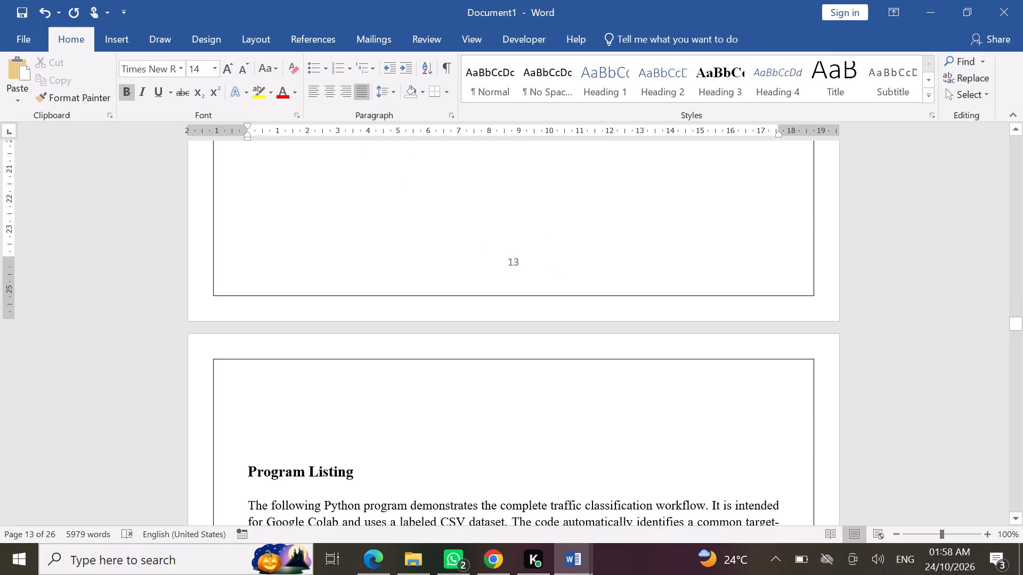
{"action": "left_click", "coordinate": [245, 465]}
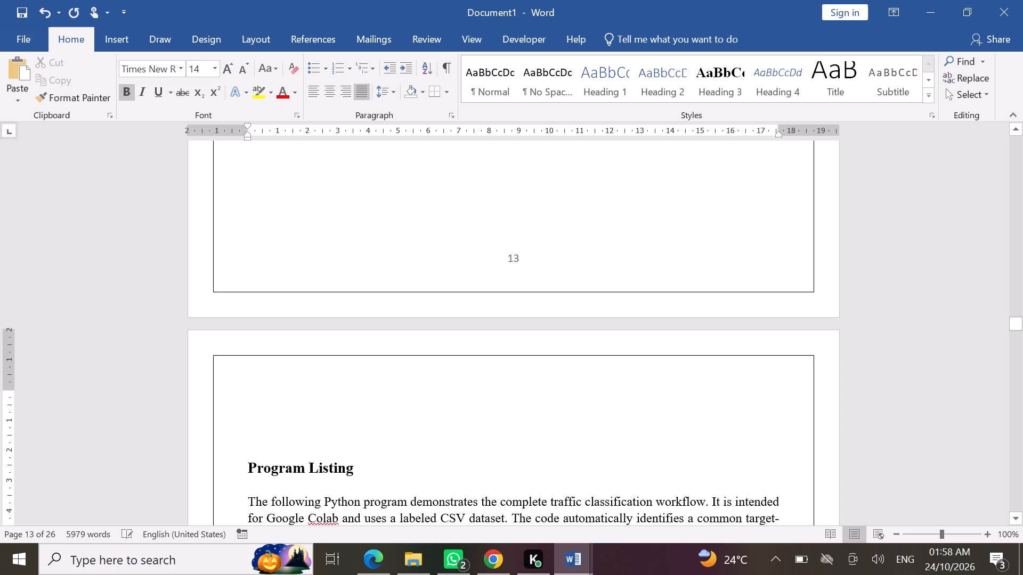
{"action": "key", "text": "BackSpace"}
{"action": "key", "text": "BackSpace"}
Center the traffic statistics output screenshot on page 16, in the "Output and Result Interpretation" section.
{"action": "scroll", "coordinate": [245, 465], "scroll_direction": "down", "scroll_amount": 1}
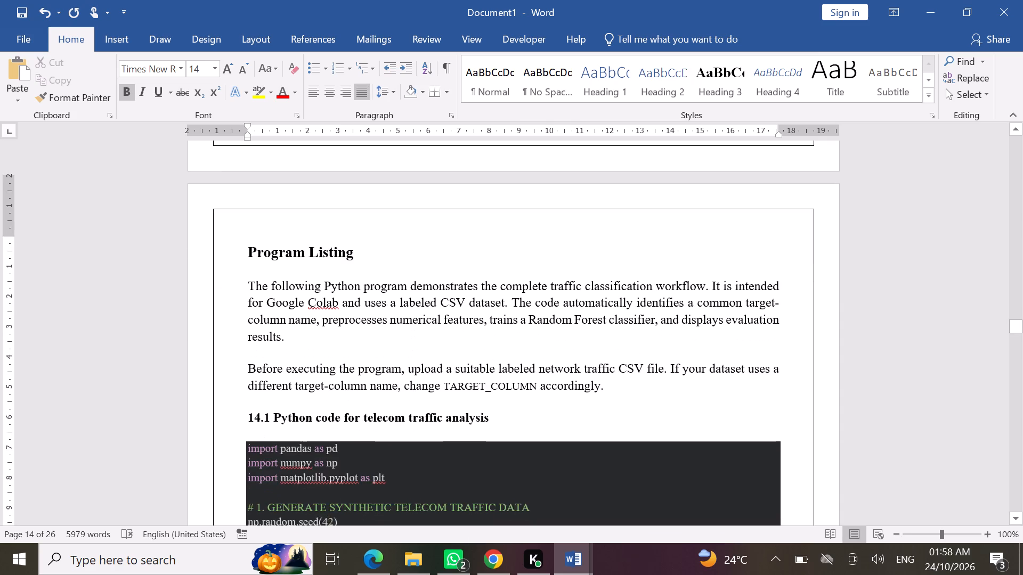
{"action": "scroll", "coordinate": [245, 465], "scroll_direction": "down", "scroll_amount": 15}
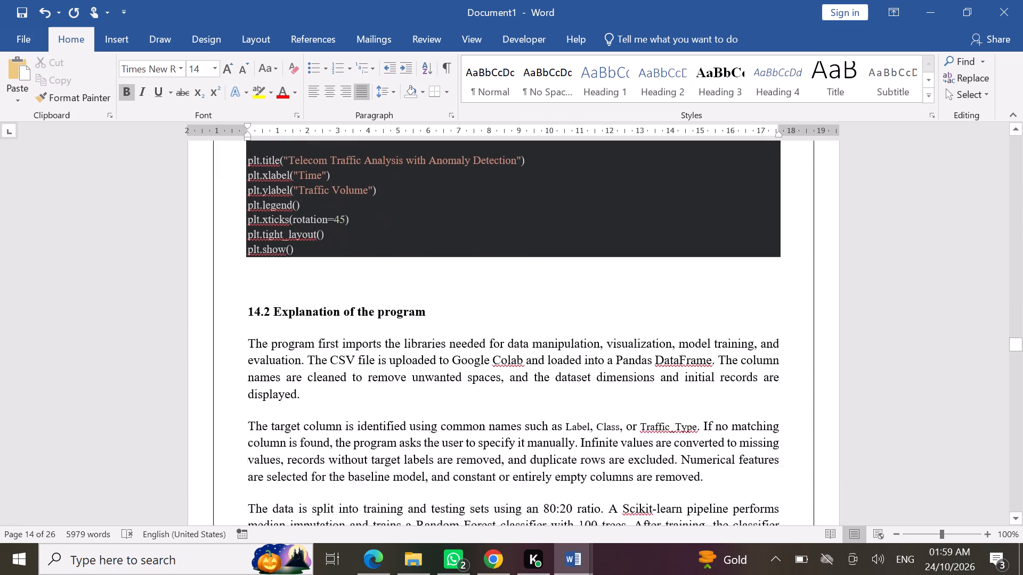
{"action": "scroll", "coordinate": [245, 465], "scroll_direction": "down", "scroll_amount": 6}
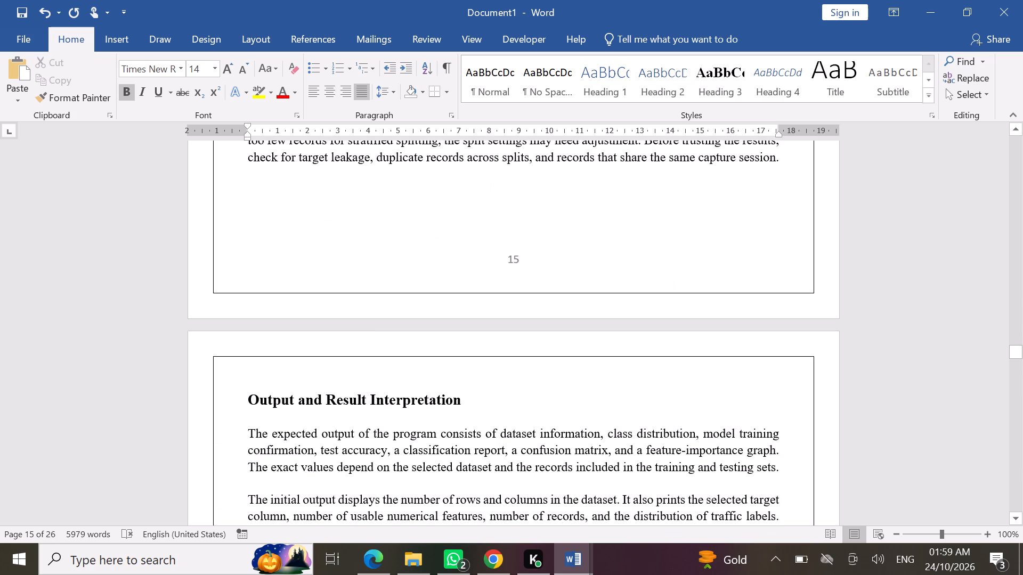
{"action": "scroll", "coordinate": [245, 465], "scroll_direction": "down", "scroll_amount": 7}
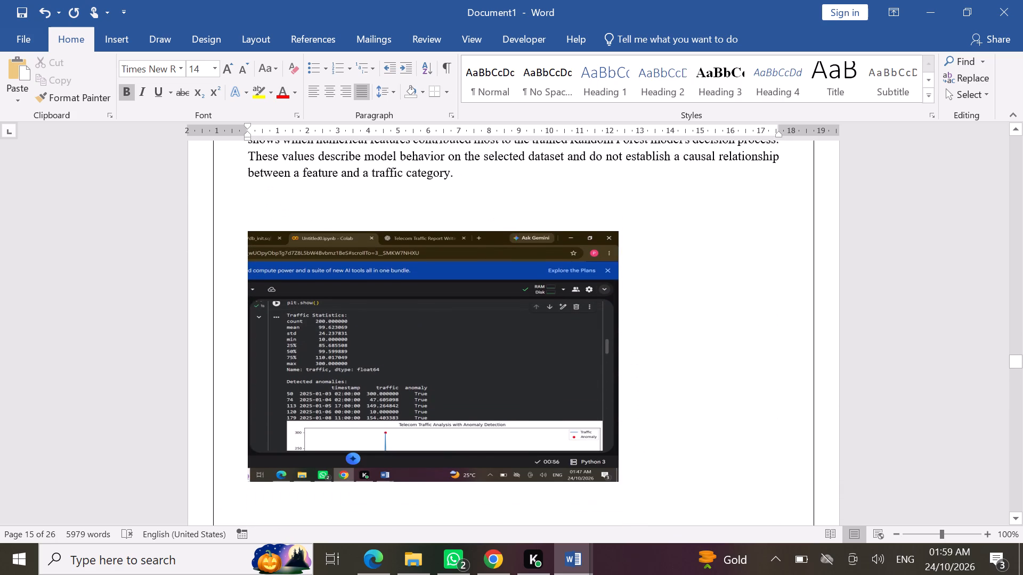
{"action": "left_click", "coordinate": [315, 339]}
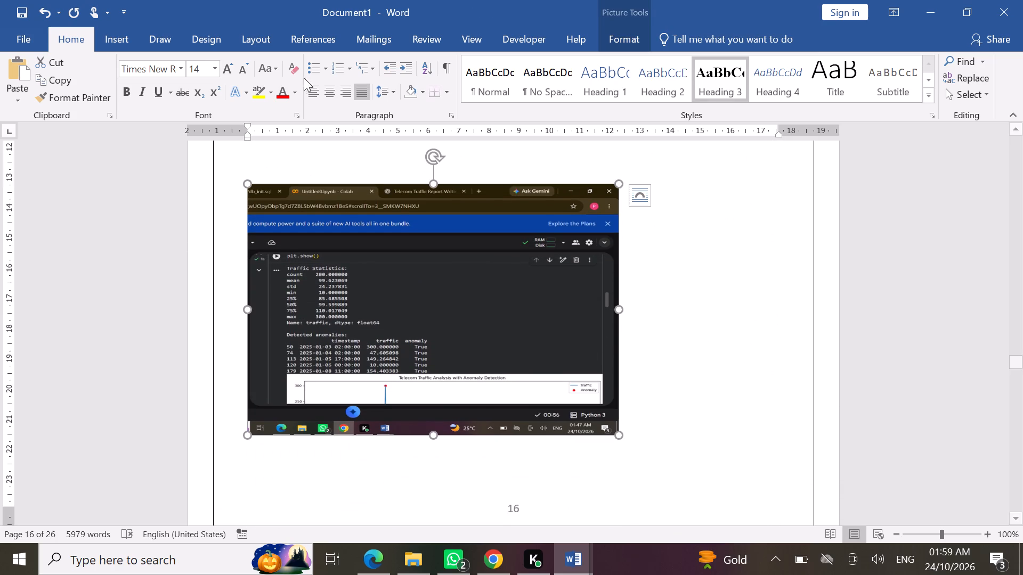
{"action": "left_click", "coordinate": [328, 95]}
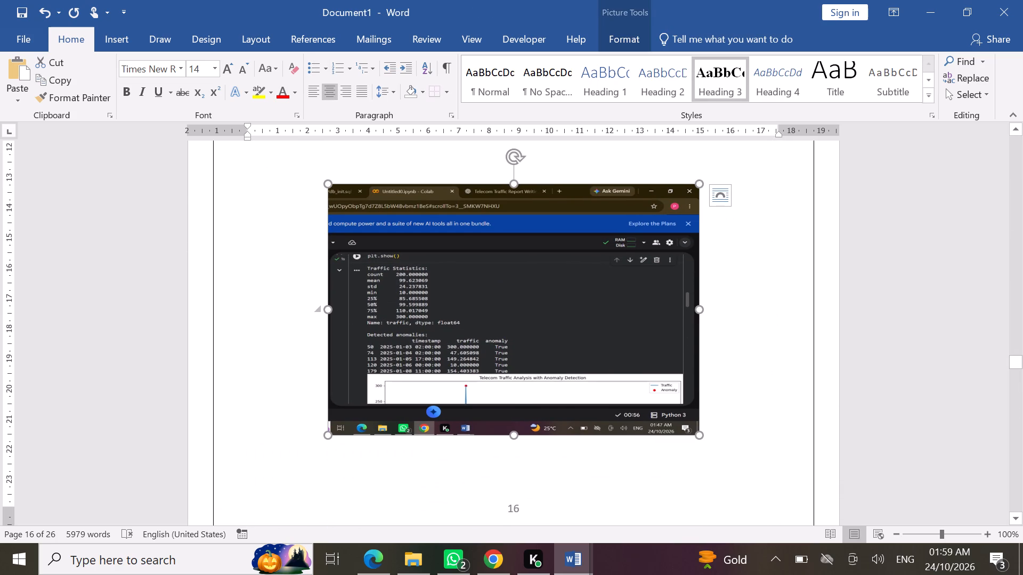
{"action": "left_click", "coordinate": [300, 273]}
Center the screenshot of the anomaly detection traffic chart on page 17.
{"action": "scroll", "coordinate": [300, 273], "scroll_direction": "down", "scroll_amount": 4}
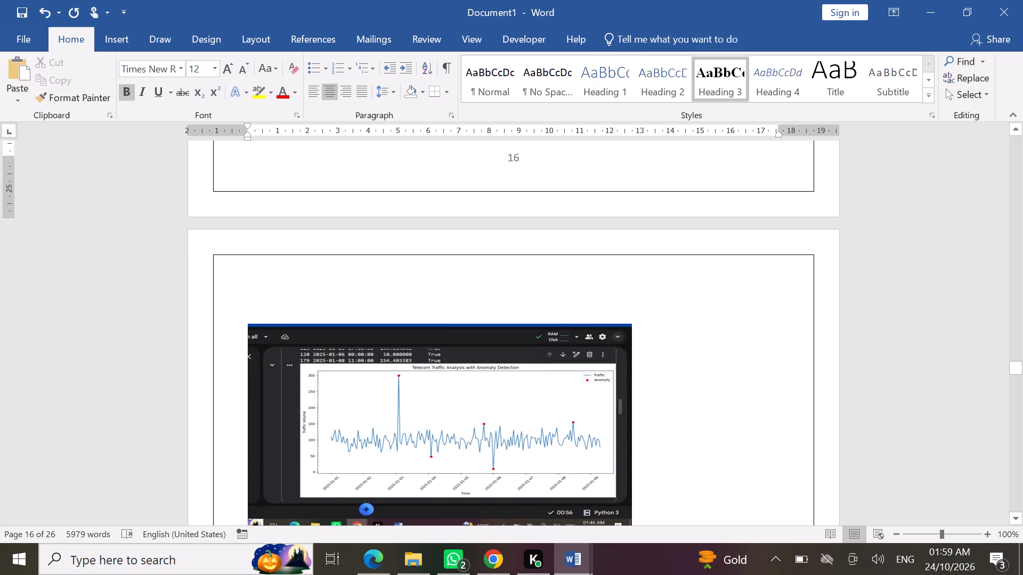
{"action": "left_click", "coordinate": [342, 373]}
{"action": "left_click", "coordinate": [331, 91]}
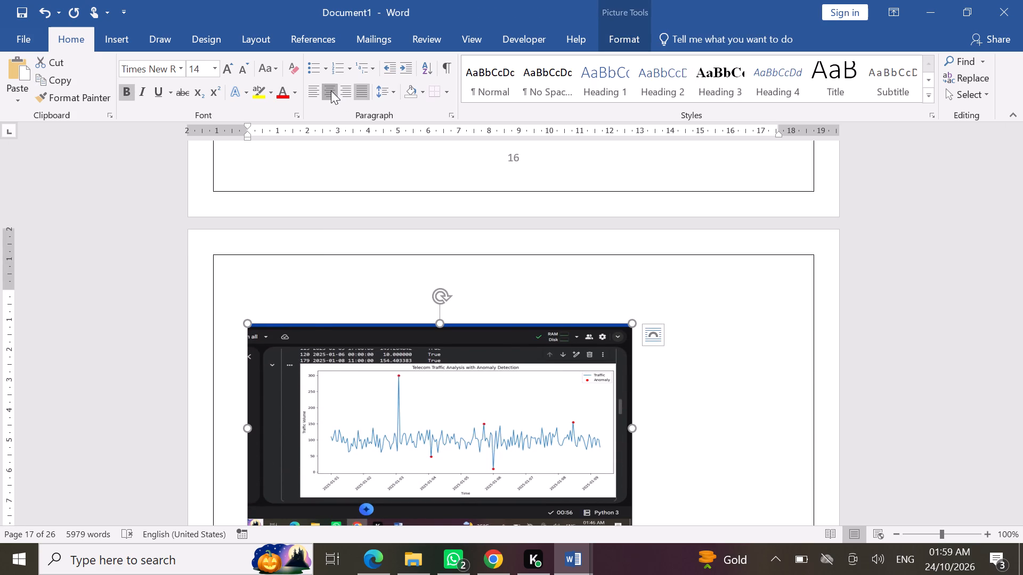
{"action": "left_click", "coordinate": [305, 294]}
Delete two blank lines above the "Performance Evaluation Metrics" heading on page 18.
{"action": "scroll", "coordinate": [305, 294], "scroll_direction": "down", "scroll_amount": 4}
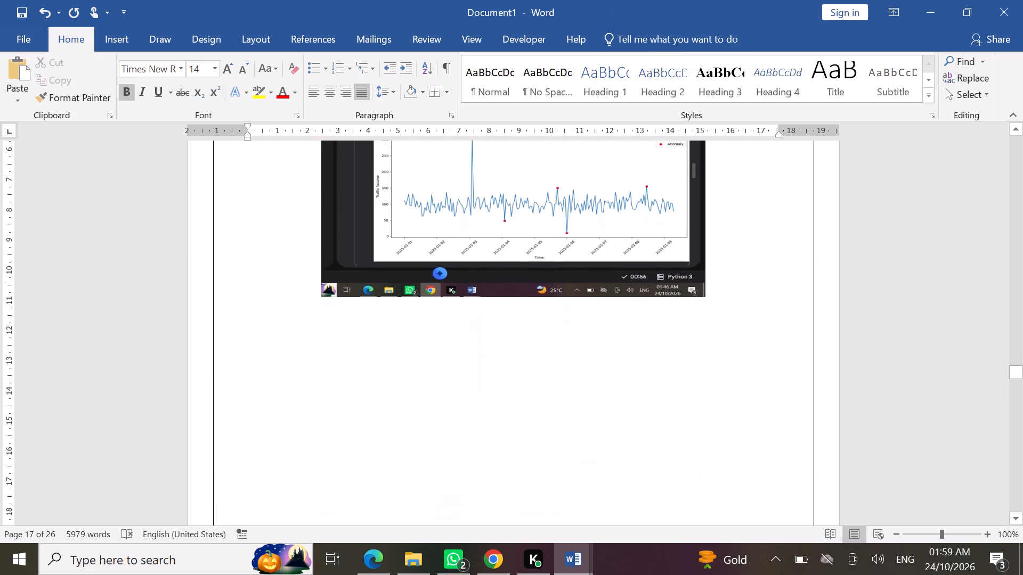
{"action": "scroll", "coordinate": [305, 294], "scroll_direction": "down", "scroll_amount": 5}
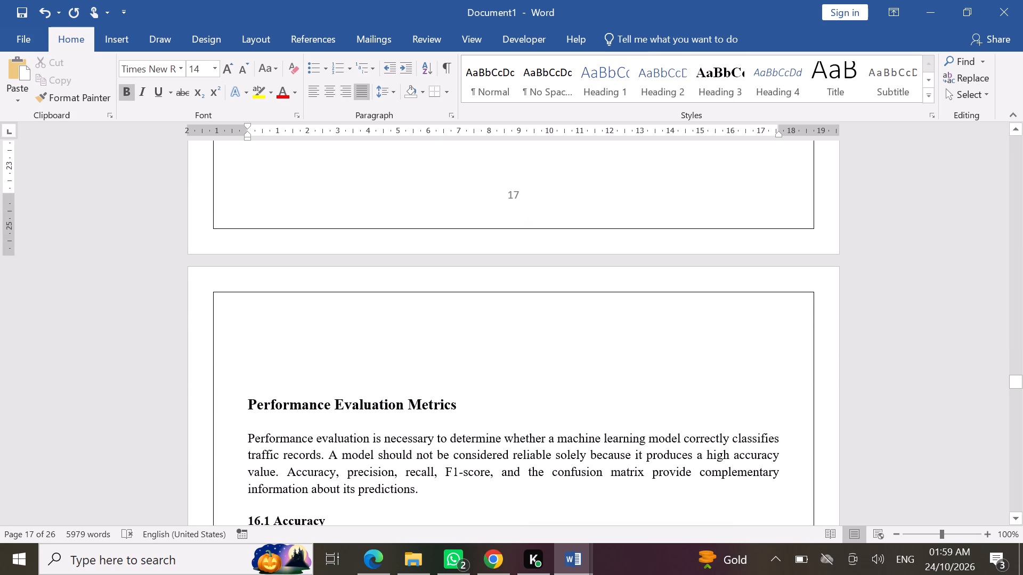
{"action": "left_click", "coordinate": [288, 380]}
{"action": "key", "text": "BackSpace"}
{"action": "key", "text": "BackSpace"}
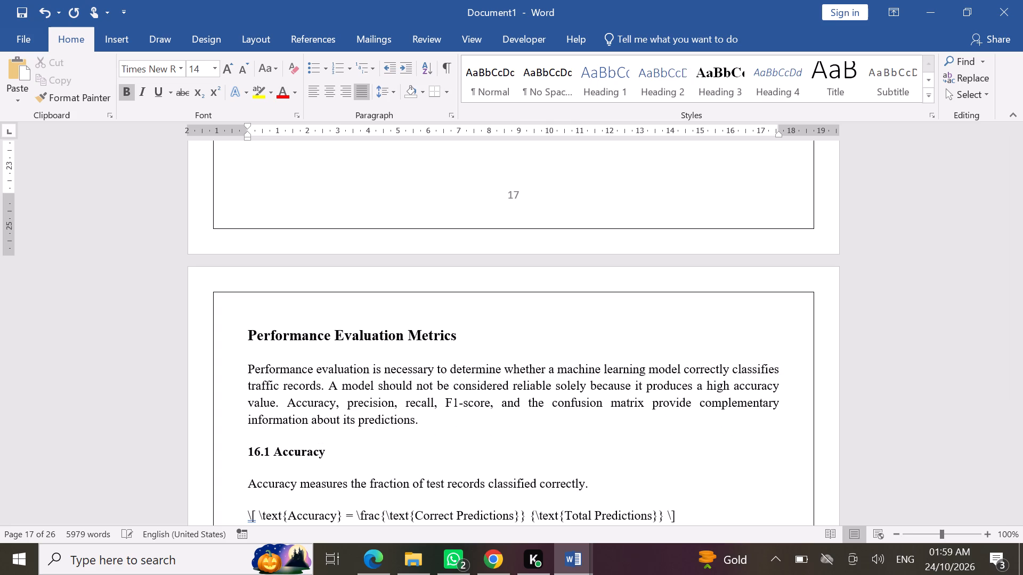
Delete the blank lines above the "Testing, Validation and Discussion" heading on page 20.
{"action": "scroll", "coordinate": [347, 531], "scroll_direction": "down", "scroll_amount": 2}
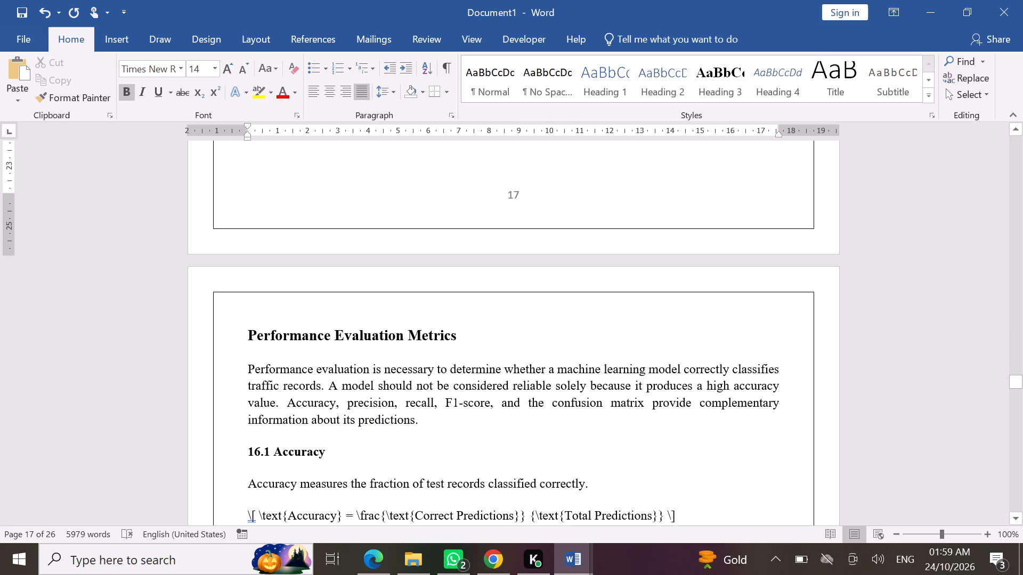
{"action": "scroll", "coordinate": [422, 418], "scroll_direction": "down", "scroll_amount": 9}
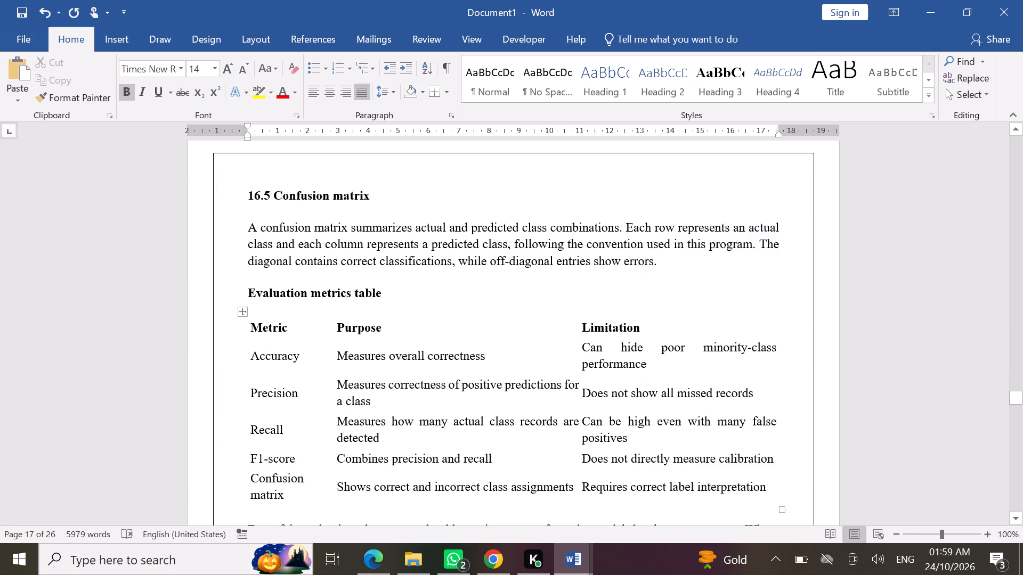
{"action": "scroll", "coordinate": [422, 418], "scroll_direction": "down", "scroll_amount": 8}
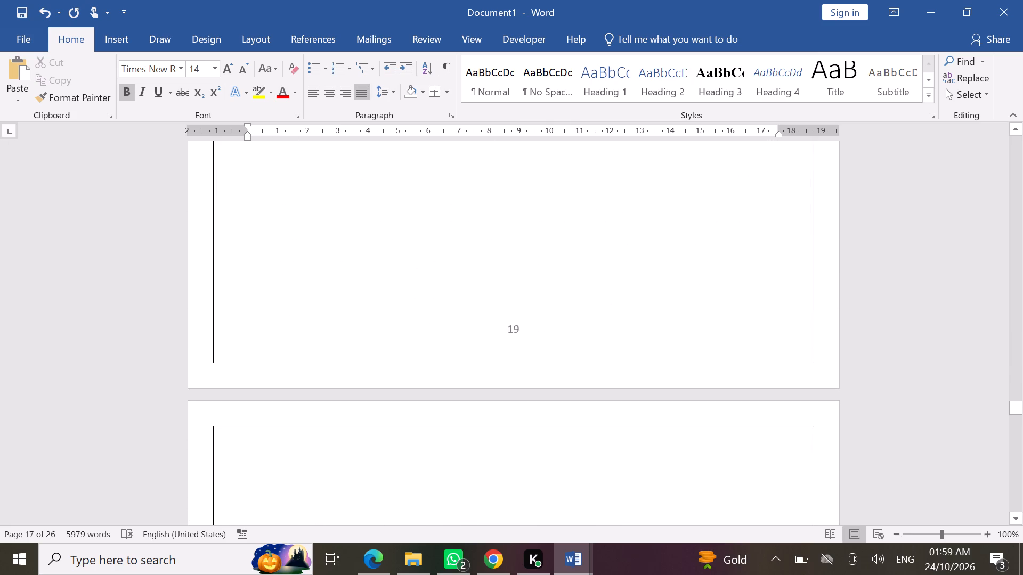
{"action": "scroll", "coordinate": [422, 418], "scroll_direction": "down", "scroll_amount": 2}
{"action": "left_click", "coordinate": [352, 408]}
{"action": "key", "text": "BackSpace"}
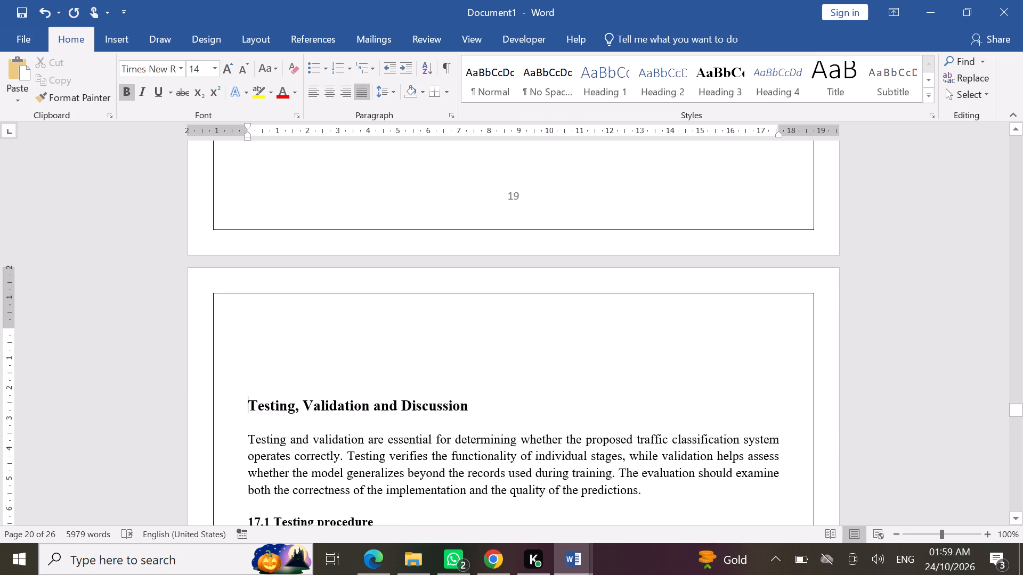
{"action": "key", "text": "BackSpace"}
{"action": "key", "text": "BackSpace"}
Delete the blank lines above the "Limitations and Future Enhancements" heading on page 22.
{"action": "scroll", "coordinate": [352, 408], "scroll_direction": "down", "scroll_amount": 3}
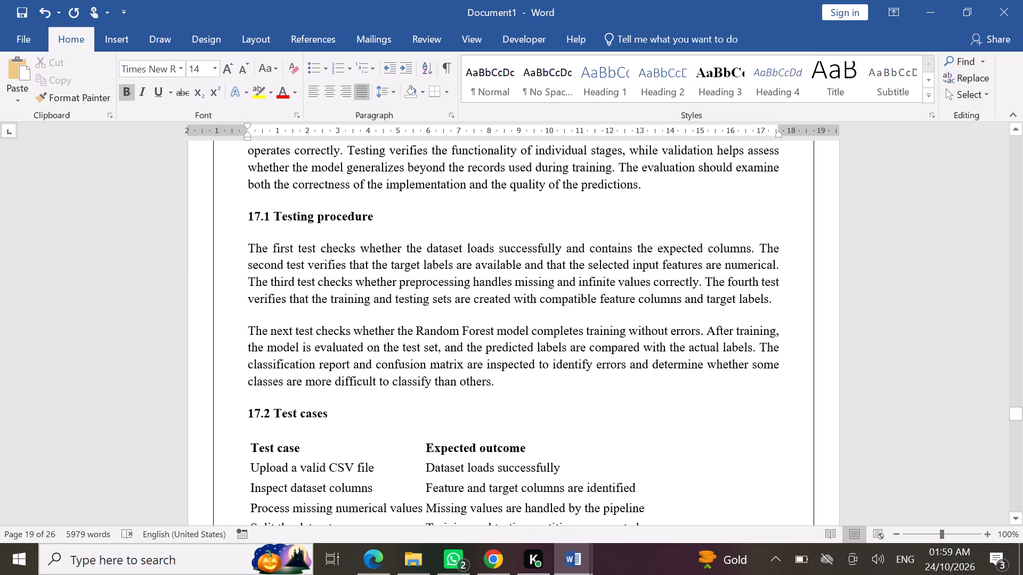
{"action": "scroll", "coordinate": [352, 408], "scroll_direction": "down", "scroll_amount": 17}
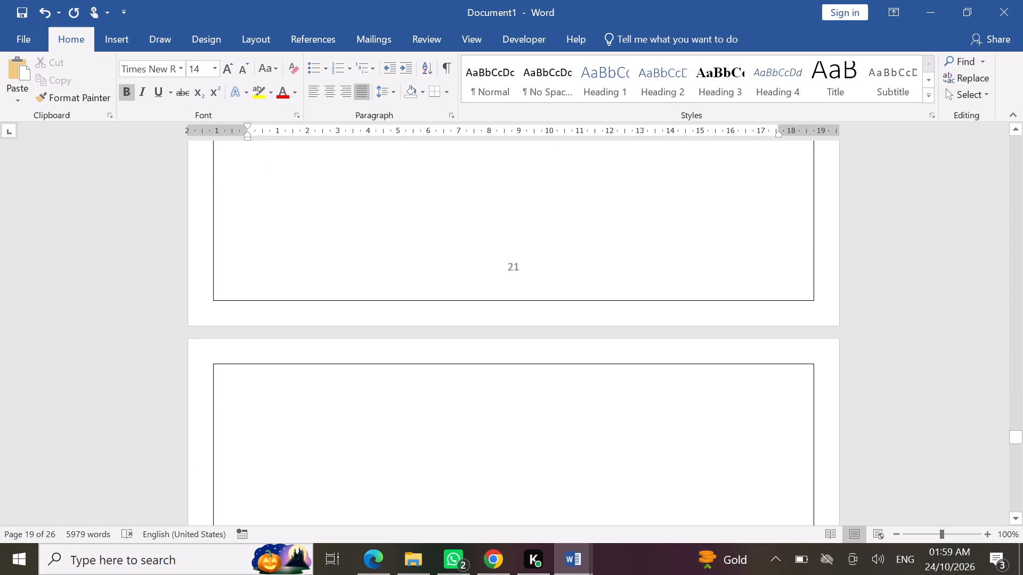
{"action": "scroll", "coordinate": [326, 457], "scroll_direction": "down", "scroll_amount": 2}
{"action": "left_click", "coordinate": [328, 367]}
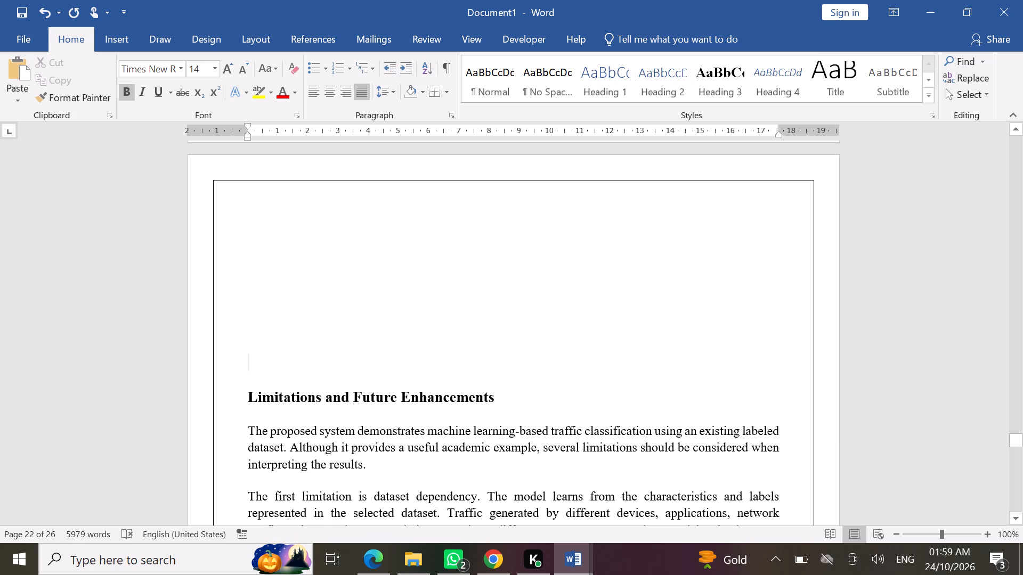
{"action": "key", "text": "BackSpace"}
{"action": "key", "text": "BackSpace"}
{"action": "key", "text": "BackSpace"}
{"action": "key", "text": "BackSpace"}
{"action": "key", "text": "BackSpace"}
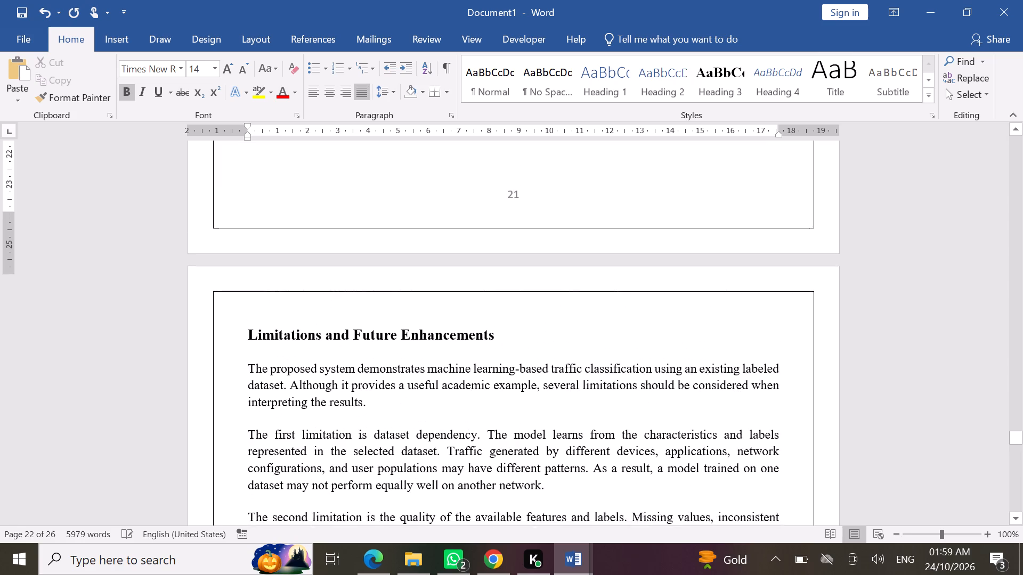
Delete the blank lines above the "Conclusion" heading on page 24.
{"action": "scroll", "coordinate": [328, 367], "scroll_direction": "down", "scroll_amount": 6}
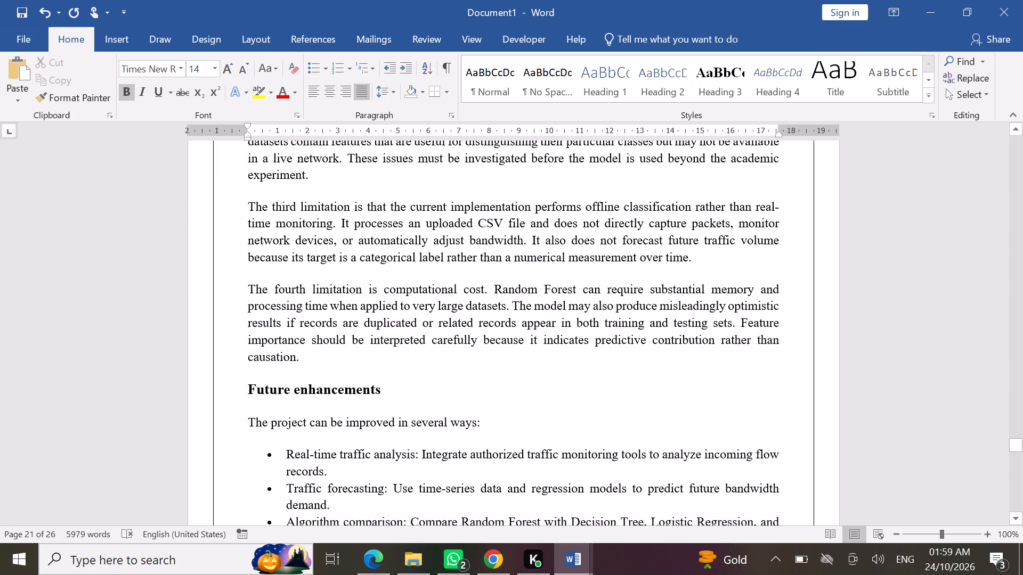
{"action": "scroll", "coordinate": [328, 367], "scroll_direction": "down", "scroll_amount": 9}
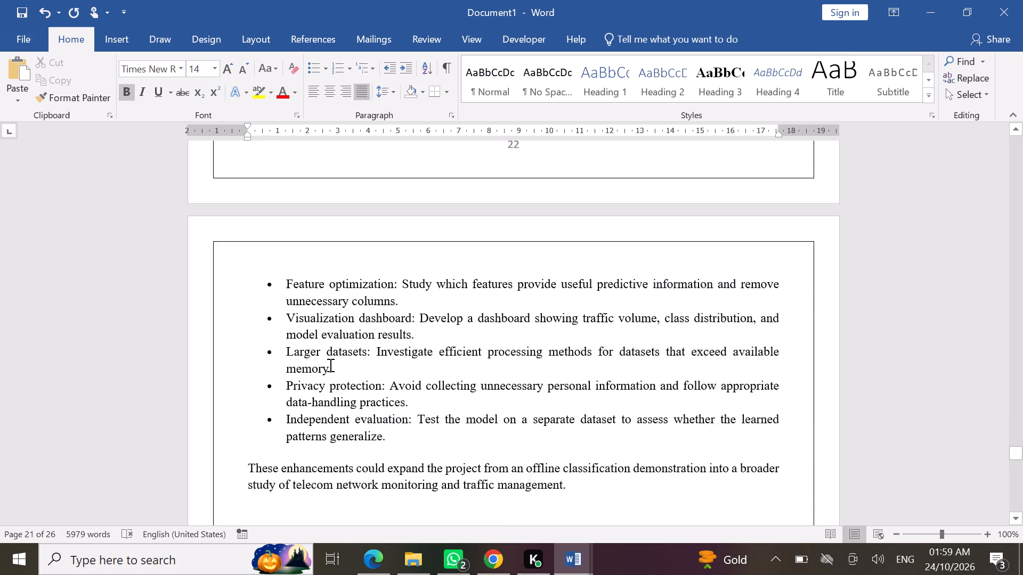
{"action": "scroll", "coordinate": [329, 365], "scroll_direction": "down", "scroll_amount": 6}
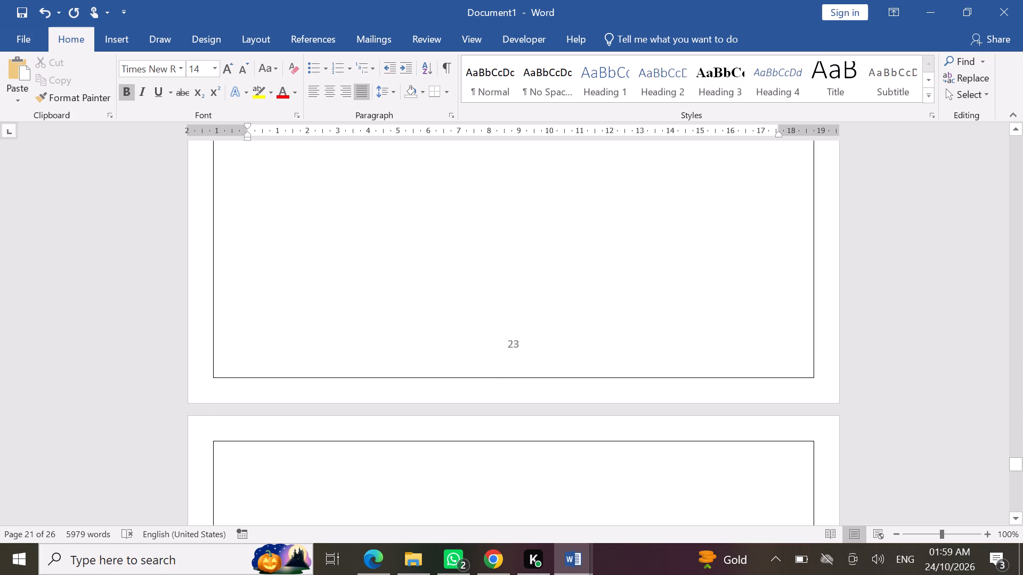
{"action": "scroll", "coordinate": [329, 365], "scroll_direction": "down", "scroll_amount": 4}
{"action": "left_click", "coordinate": [302, 354]}
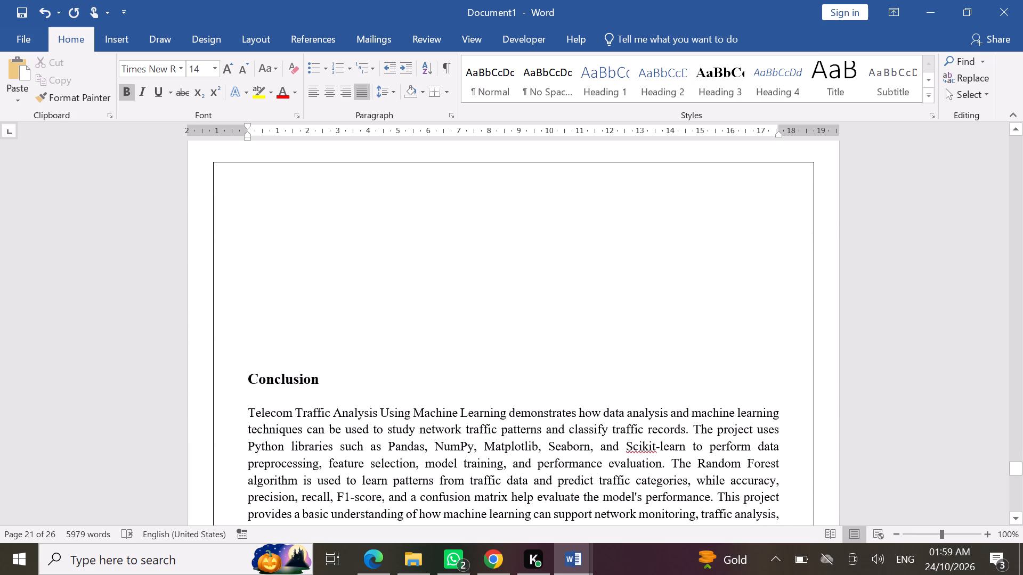
{"action": "key", "text": "BackSpace"}
{"action": "key", "text": "BackSpace"}
{"action": "key", "text": "BackSpace"}
{"action": "key", "text": "BackSpace"}
{"action": "key", "text": "BackSpace"}
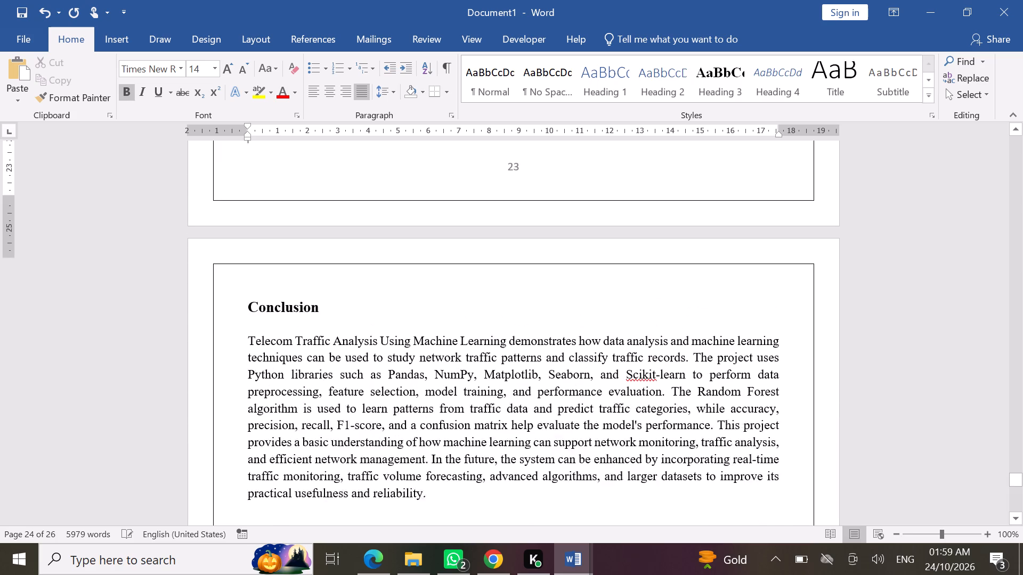
Delete extra blank lines above the "References" heading on page 25.
{"action": "scroll", "coordinate": [302, 354], "scroll_direction": "down", "scroll_amount": 6}
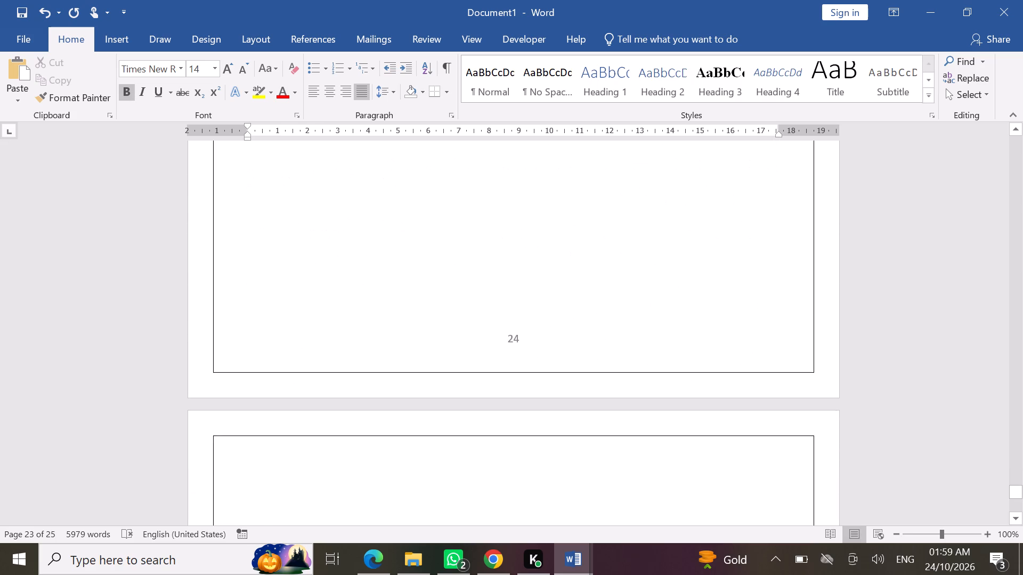
{"action": "scroll", "coordinate": [302, 354], "scroll_direction": "down", "scroll_amount": 2}
{"action": "left_click", "coordinate": [287, 376]}
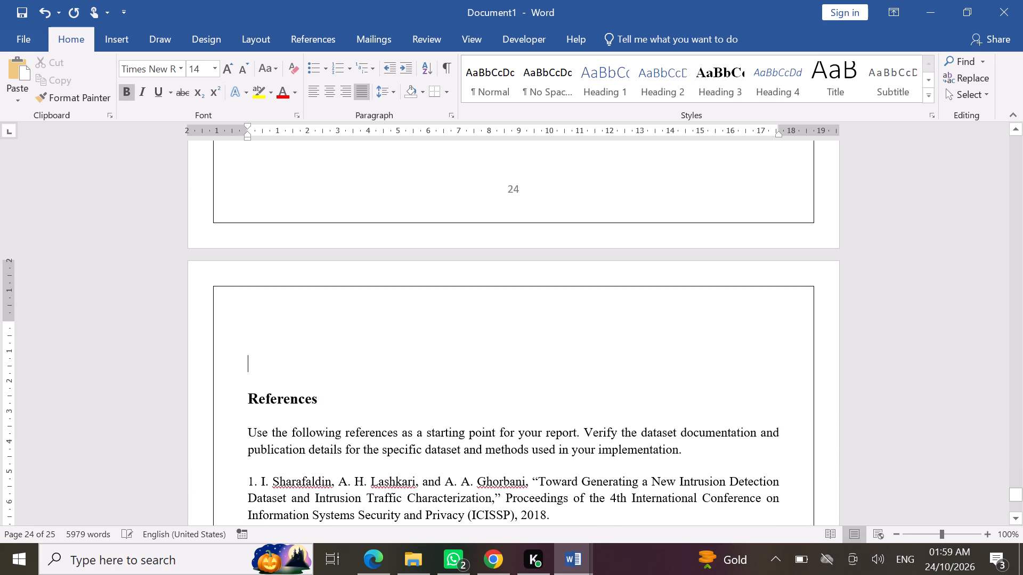
{"action": "key", "text": "Return"}
{"action": "key", "text": "BackSpace"}
{"action": "key", "text": "BackSpace"}
{"action": "key", "text": "BackSpace"}
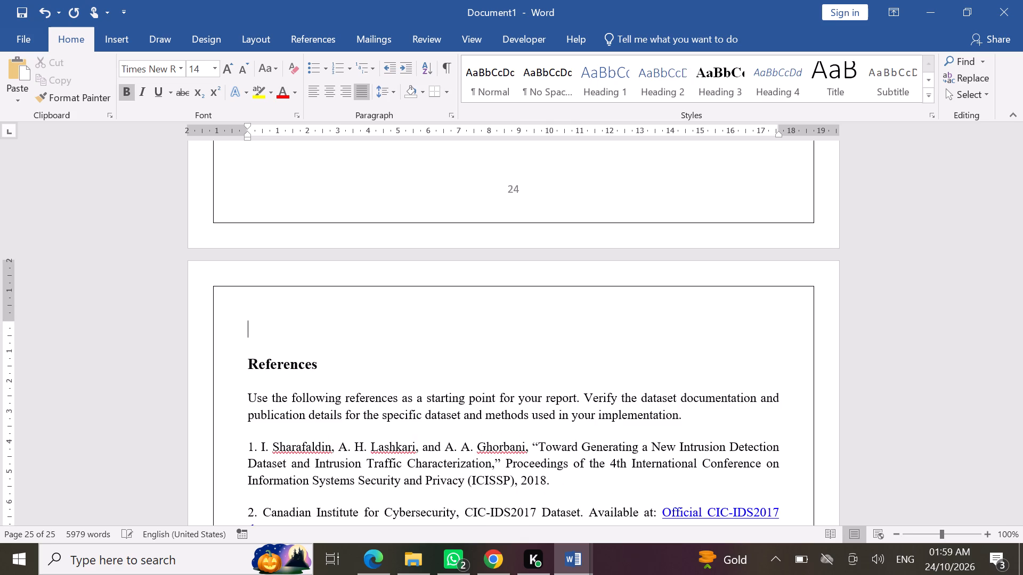
Correct the spelling of the first section heading on page 1 to "Introduction".
{"action": "scroll", "coordinate": [287, 376], "scroll_direction": "up", "scroll_amount": 20}
{"action": "scroll", "coordinate": [287, 376], "scroll_direction": "up", "scroll_amount": 1}
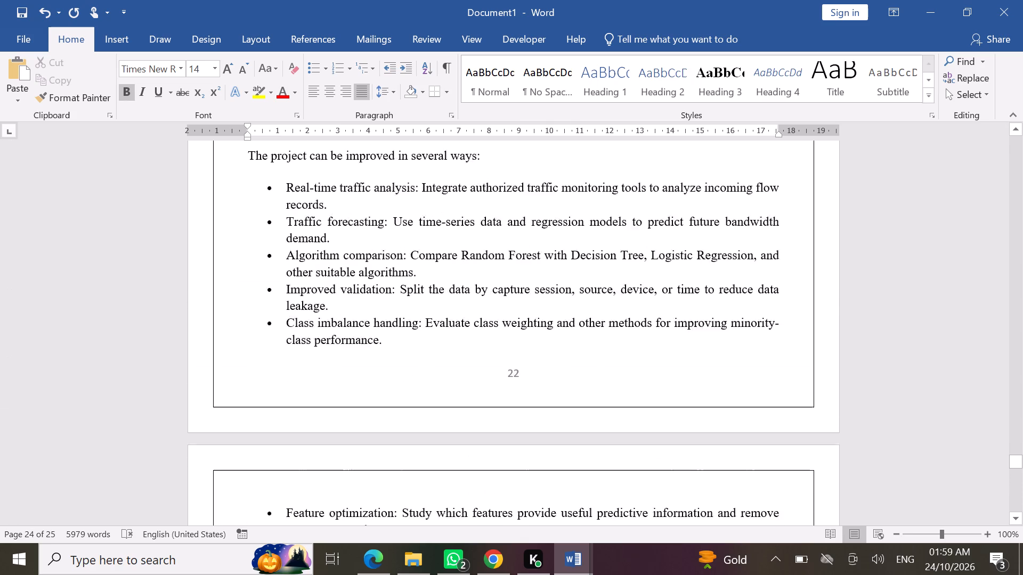
{"action": "scroll", "coordinate": [287, 376], "scroll_direction": "up", "scroll_amount": 20}
{"action": "scroll", "coordinate": [287, 376], "scroll_direction": "up", "scroll_amount": 20}
{"action": "scroll", "coordinate": [287, 376], "scroll_direction": "up", "scroll_amount": 9}
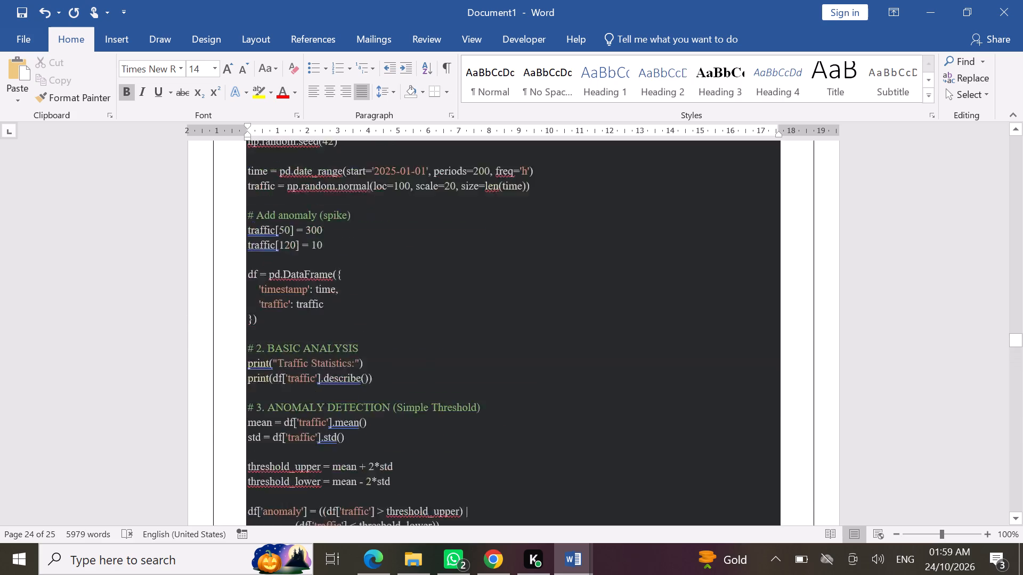
{"action": "scroll", "coordinate": [287, 376], "scroll_direction": "up", "scroll_amount": 20}
{"action": "scroll", "coordinate": [287, 376], "scroll_direction": "up", "scroll_amount": 20}
{"action": "scroll", "coordinate": [287, 376], "scroll_direction": "up", "scroll_amount": 9}
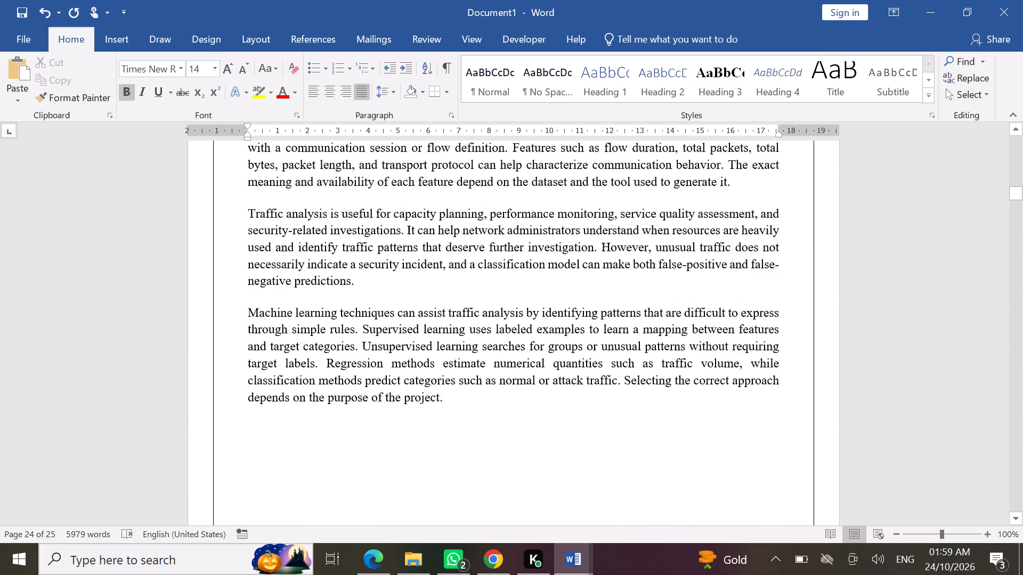
{"action": "scroll", "coordinate": [287, 376], "scroll_direction": "up", "scroll_amount": 20}
{"action": "scroll", "coordinate": [287, 376], "scroll_direction": "up", "scroll_amount": 1}
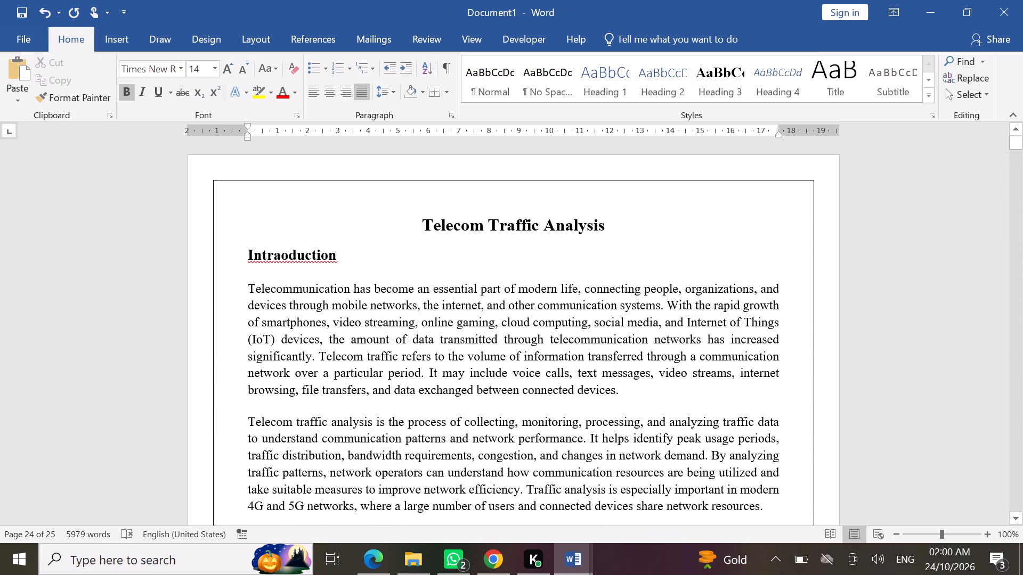
{"action": "left_click", "coordinate": [283, 253]}
{"action": "key", "text": "BackSpace"}
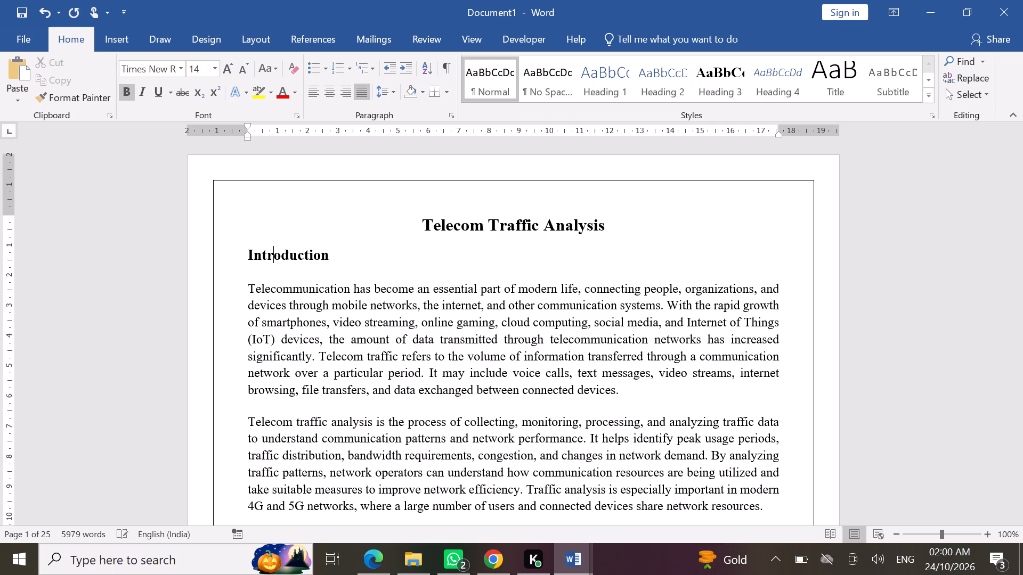
Number the "Introduction" heading on page 1 as 1., using the 1. 2. 3. numbering format.
{"action": "left_click_drag", "start_coordinate": [283, 253], "coordinate": [240, 239]}
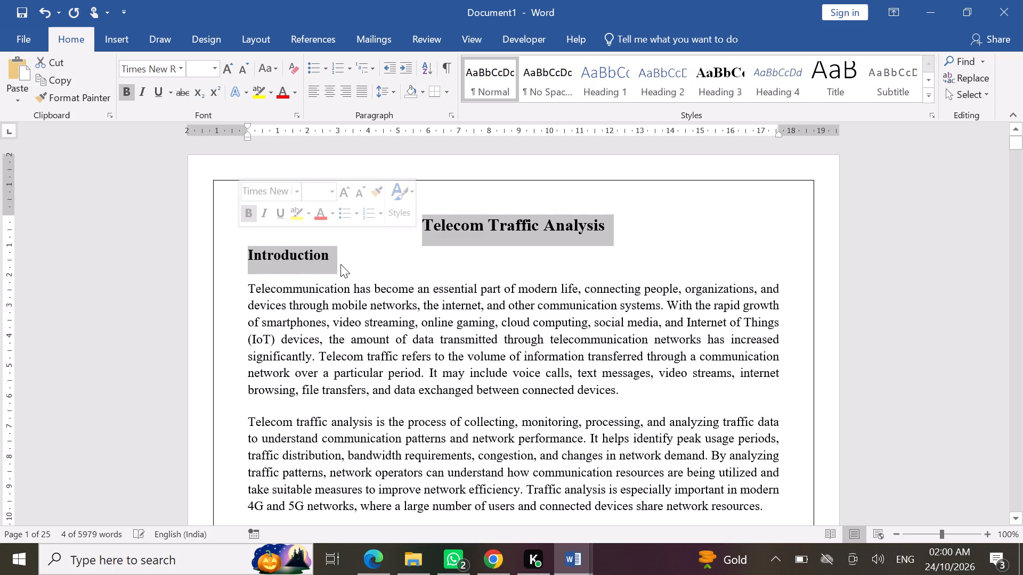
{"action": "left_click", "coordinate": [344, 263]}
{"action": "left_click", "coordinate": [247, 247]}
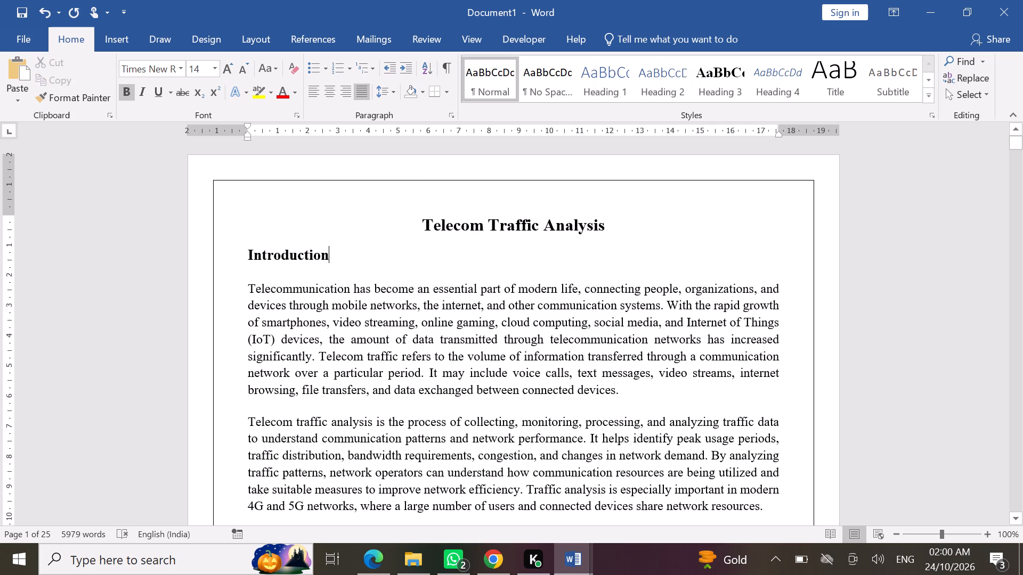
{"action": "type", "text": "1."}
{"action": "key", "text": "space"}
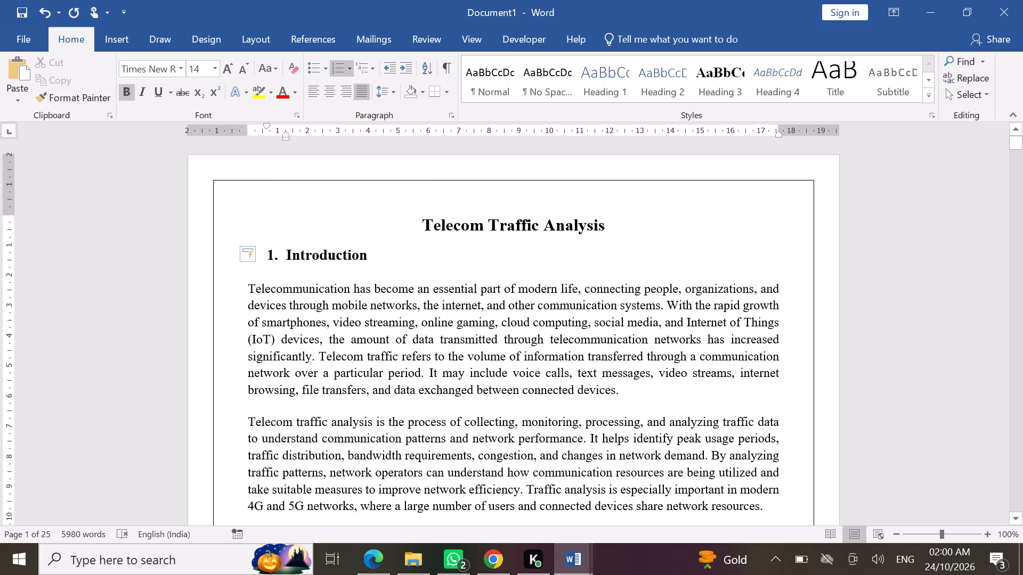
{"action": "left_click", "coordinate": [344, 67]}
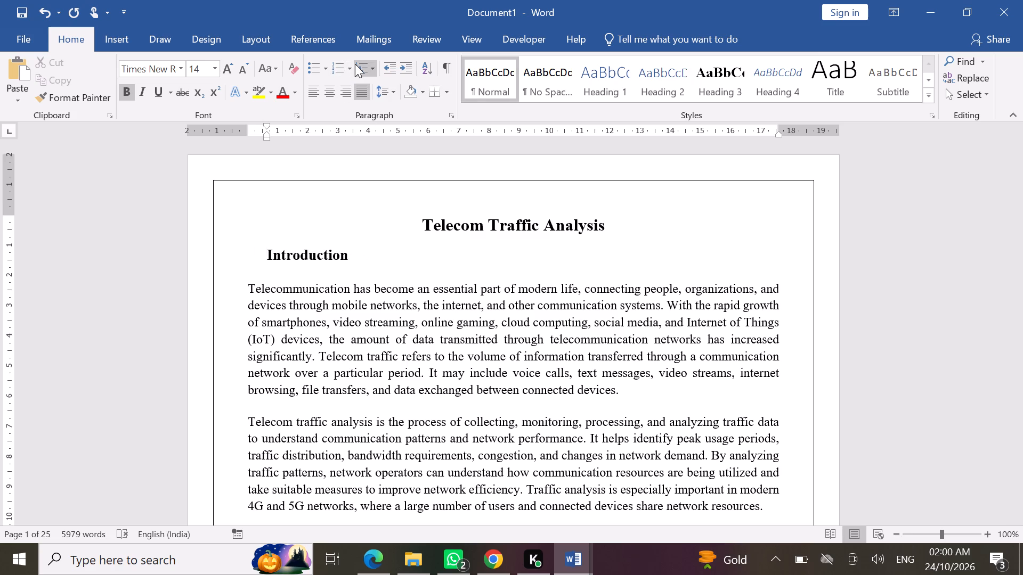
{"action": "left_click", "coordinate": [352, 63]}
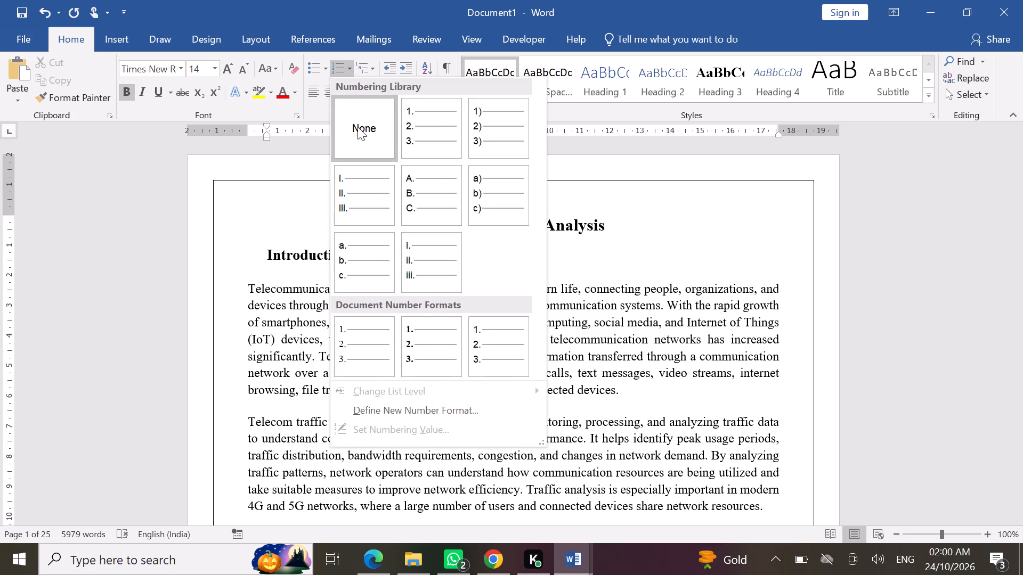
{"action": "left_click", "coordinate": [420, 130]}
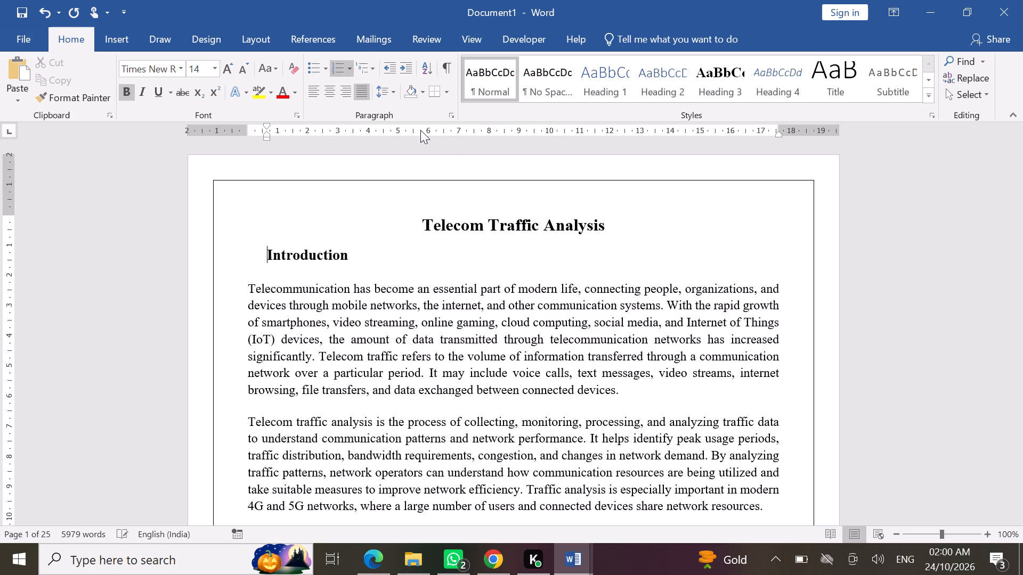
Add the number "2. " in front of the "Problem Statement" heading on page 2.
{"action": "scroll", "coordinate": [391, 316], "scroll_direction": "down", "scroll_amount": 7}
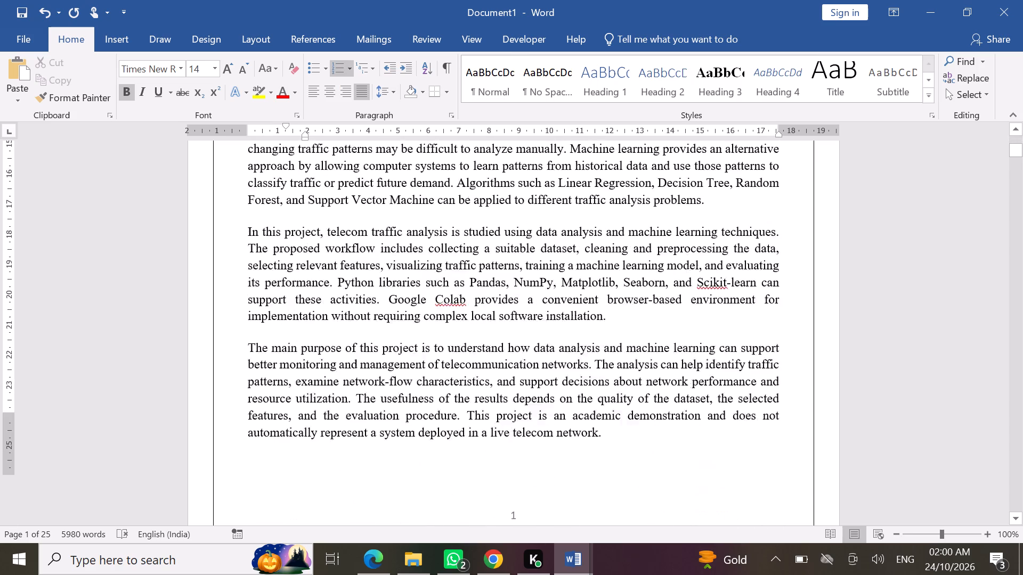
{"action": "scroll", "coordinate": [391, 316], "scroll_direction": "down", "scroll_amount": 3}
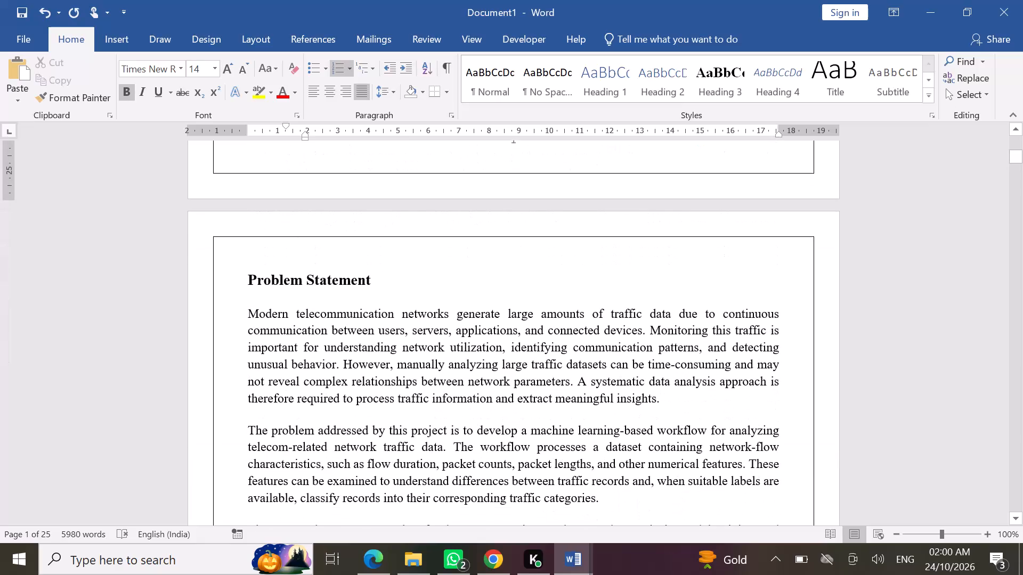
{"action": "left_click", "coordinate": [248, 277]}
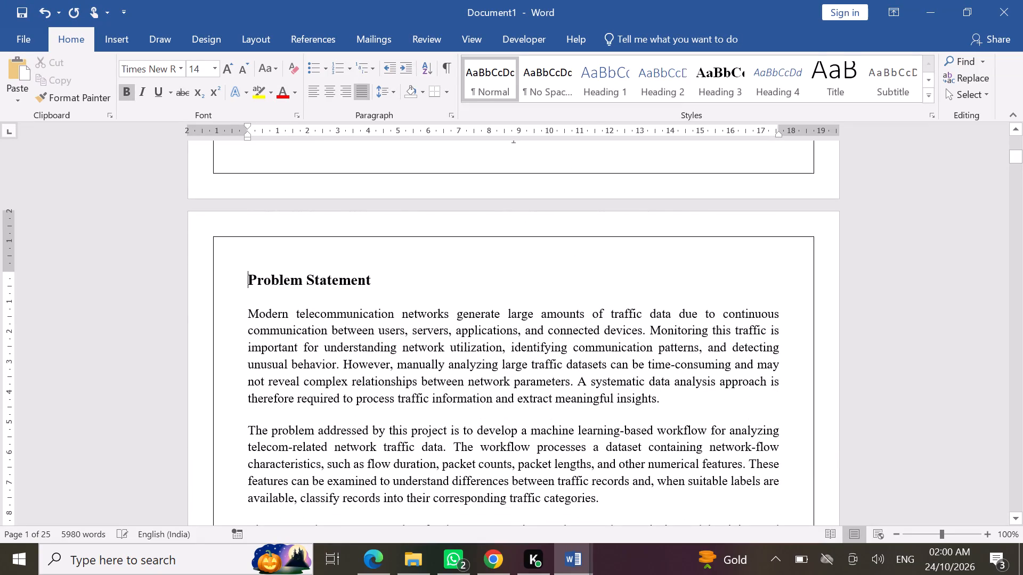
{"action": "type", "text": "2."}
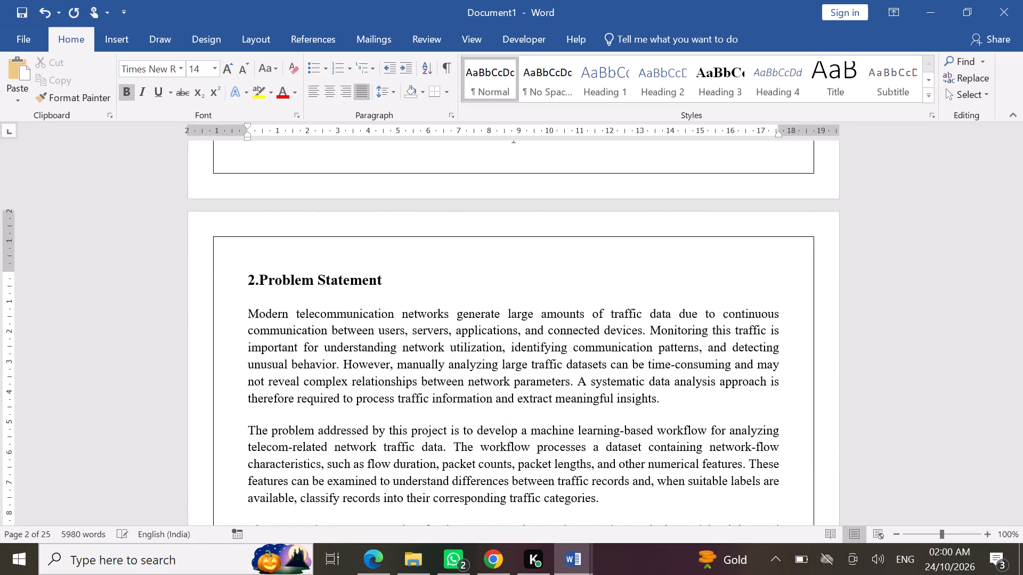
{"action": "key", "text": "space"}
Add the number "3. " in front of the "Objective and Scope" heading on page 3.
{"action": "scroll", "coordinate": [248, 277], "scroll_direction": "down", "scroll_amount": 5}
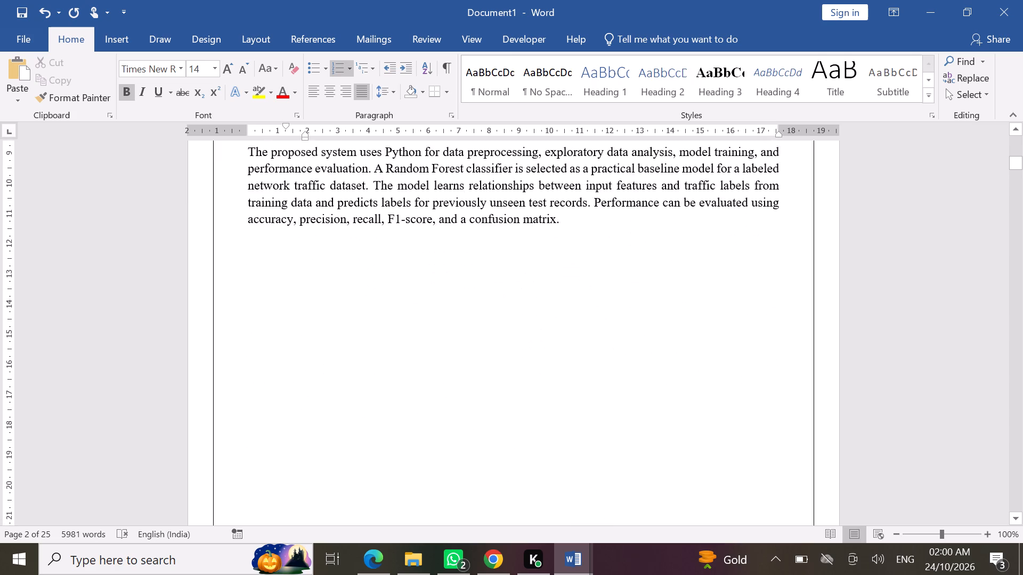
{"action": "scroll", "coordinate": [248, 277], "scroll_direction": "down", "scroll_amount": 4}
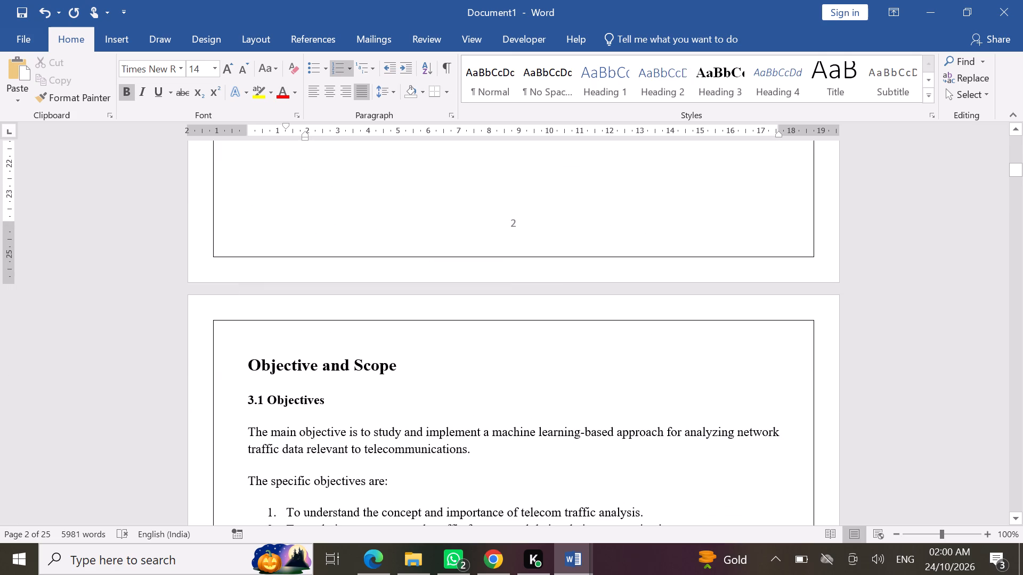
{"action": "left_click", "coordinate": [245, 362]}
{"action": "type", "text": "3.v"}
{"action": "key", "text": "BackSpace"}
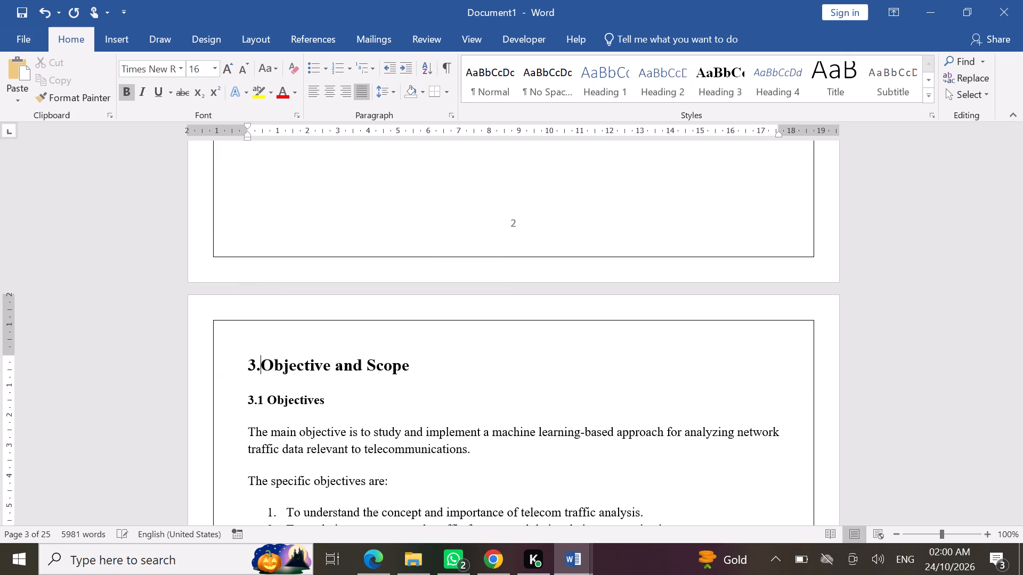
{"action": "key", "text": "space"}
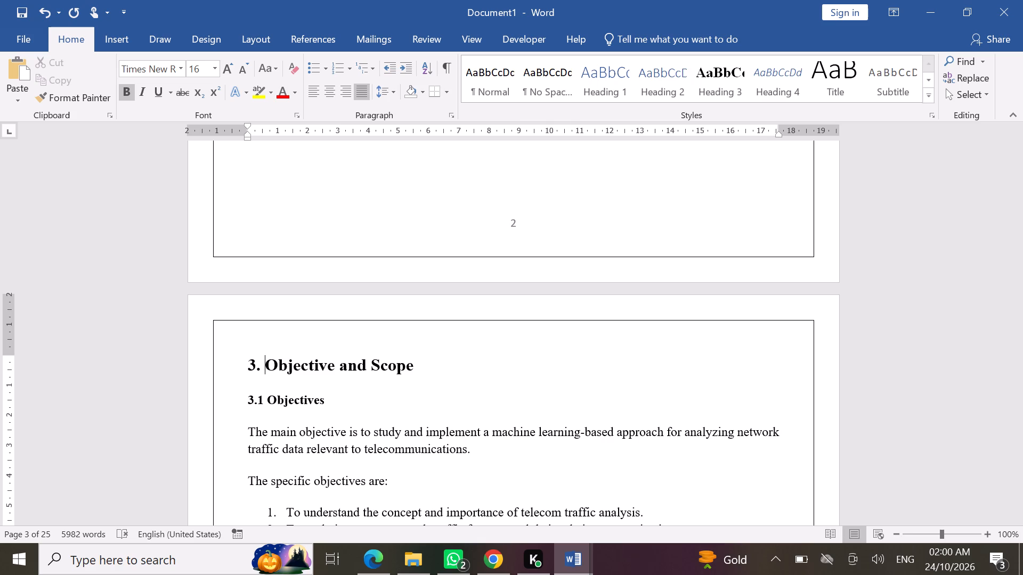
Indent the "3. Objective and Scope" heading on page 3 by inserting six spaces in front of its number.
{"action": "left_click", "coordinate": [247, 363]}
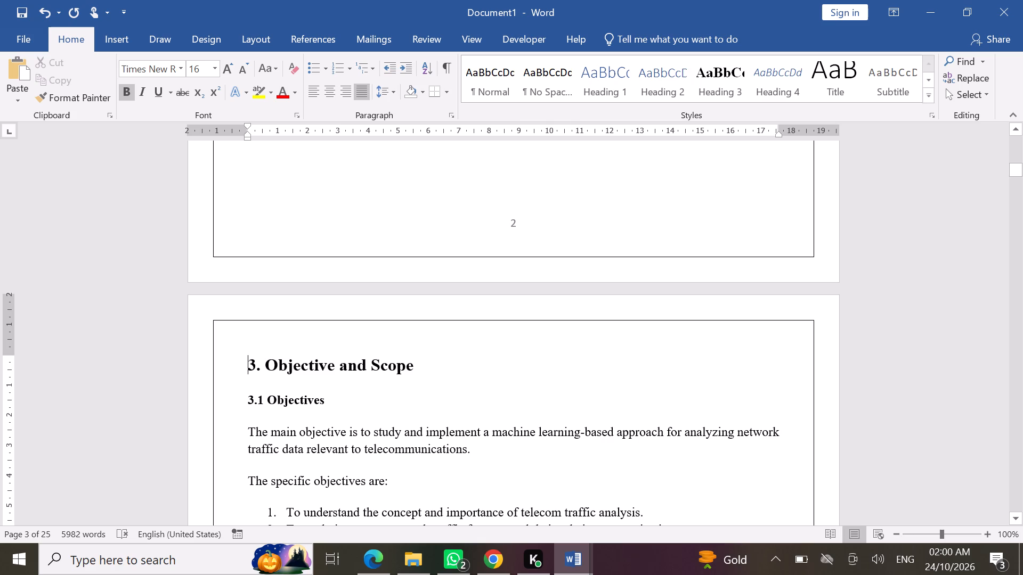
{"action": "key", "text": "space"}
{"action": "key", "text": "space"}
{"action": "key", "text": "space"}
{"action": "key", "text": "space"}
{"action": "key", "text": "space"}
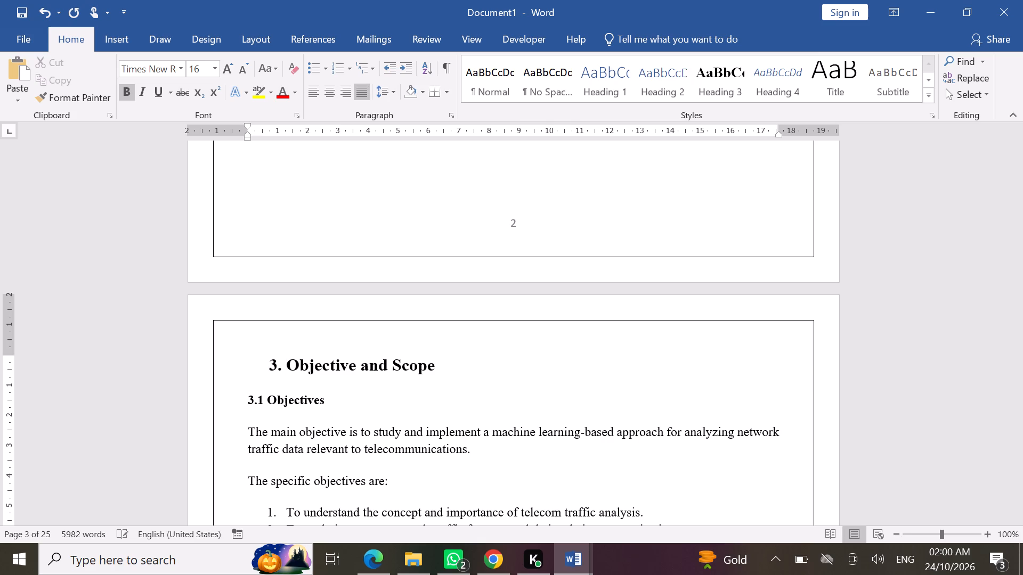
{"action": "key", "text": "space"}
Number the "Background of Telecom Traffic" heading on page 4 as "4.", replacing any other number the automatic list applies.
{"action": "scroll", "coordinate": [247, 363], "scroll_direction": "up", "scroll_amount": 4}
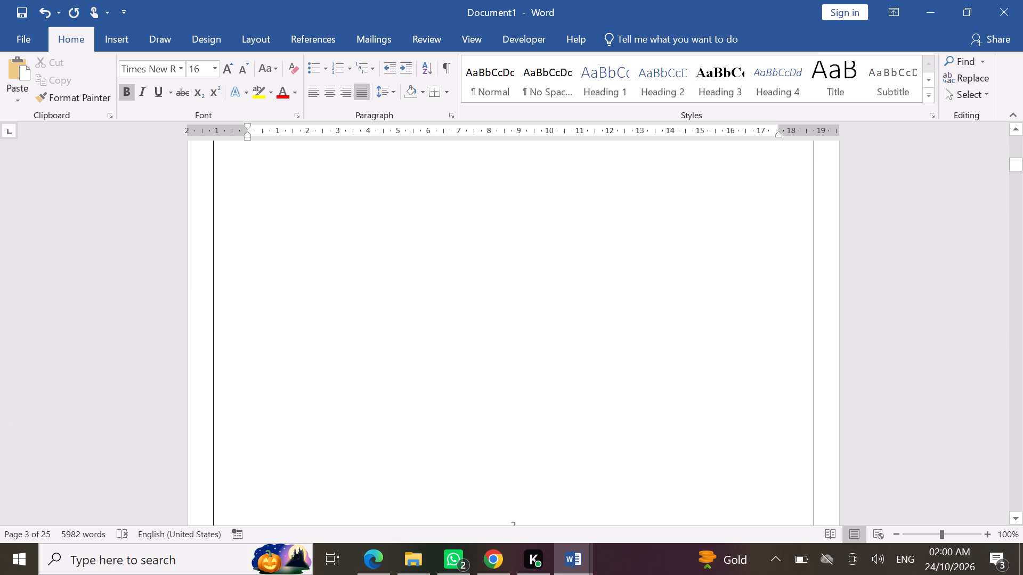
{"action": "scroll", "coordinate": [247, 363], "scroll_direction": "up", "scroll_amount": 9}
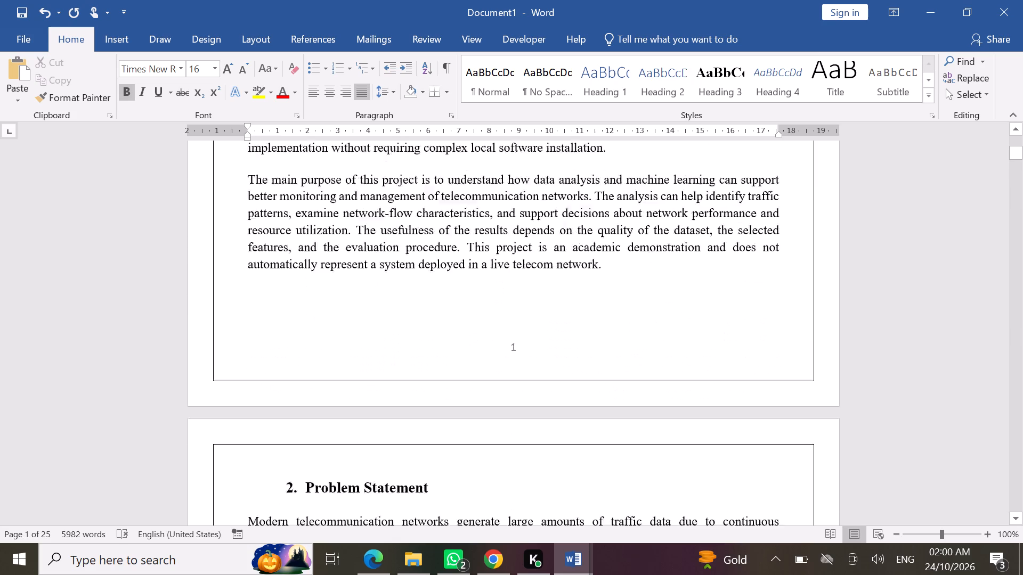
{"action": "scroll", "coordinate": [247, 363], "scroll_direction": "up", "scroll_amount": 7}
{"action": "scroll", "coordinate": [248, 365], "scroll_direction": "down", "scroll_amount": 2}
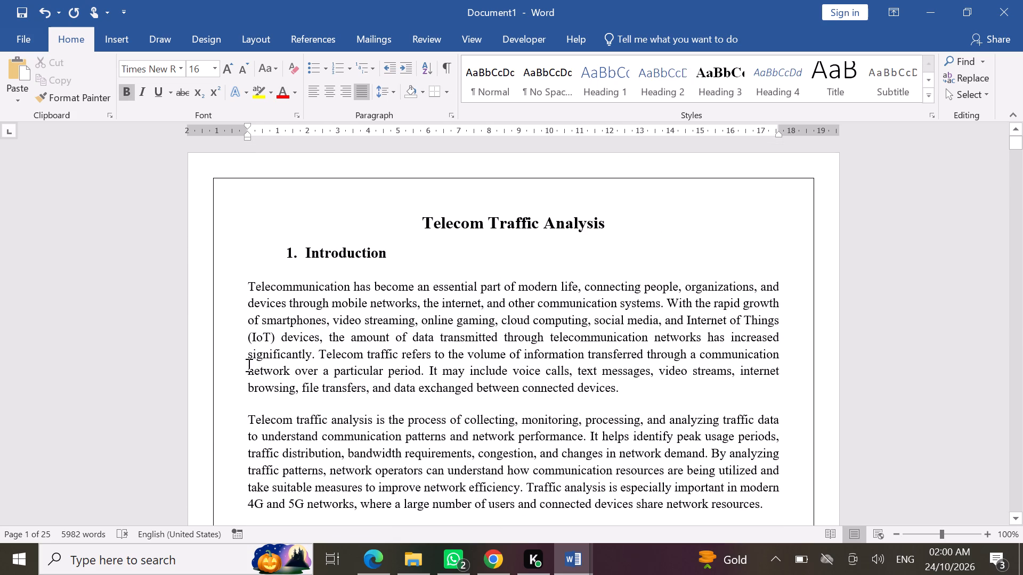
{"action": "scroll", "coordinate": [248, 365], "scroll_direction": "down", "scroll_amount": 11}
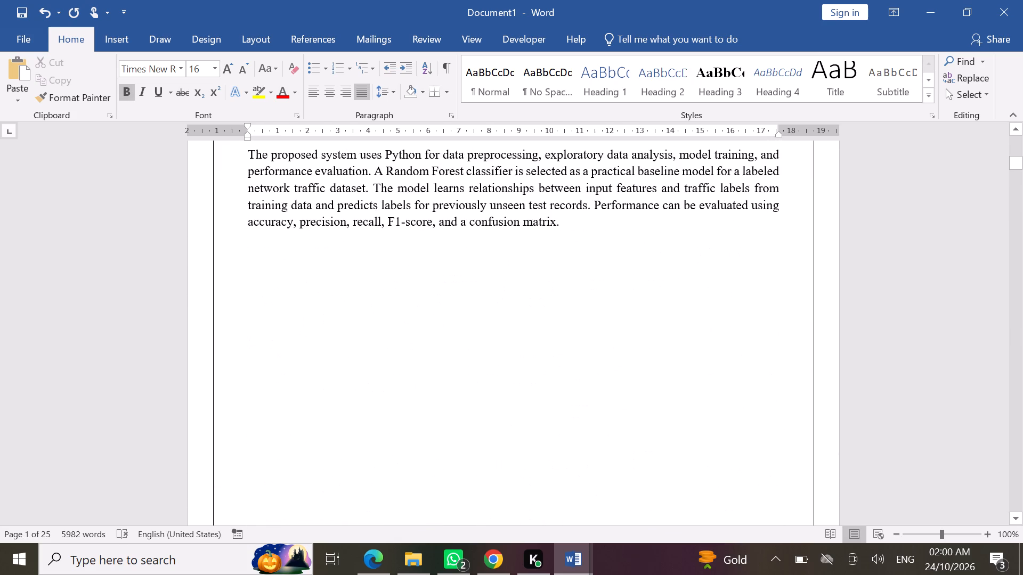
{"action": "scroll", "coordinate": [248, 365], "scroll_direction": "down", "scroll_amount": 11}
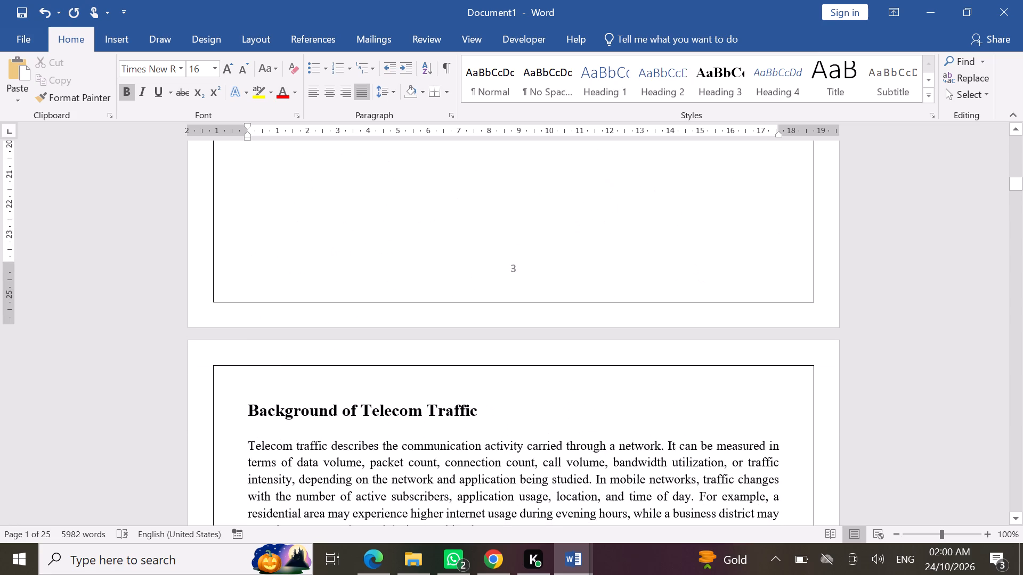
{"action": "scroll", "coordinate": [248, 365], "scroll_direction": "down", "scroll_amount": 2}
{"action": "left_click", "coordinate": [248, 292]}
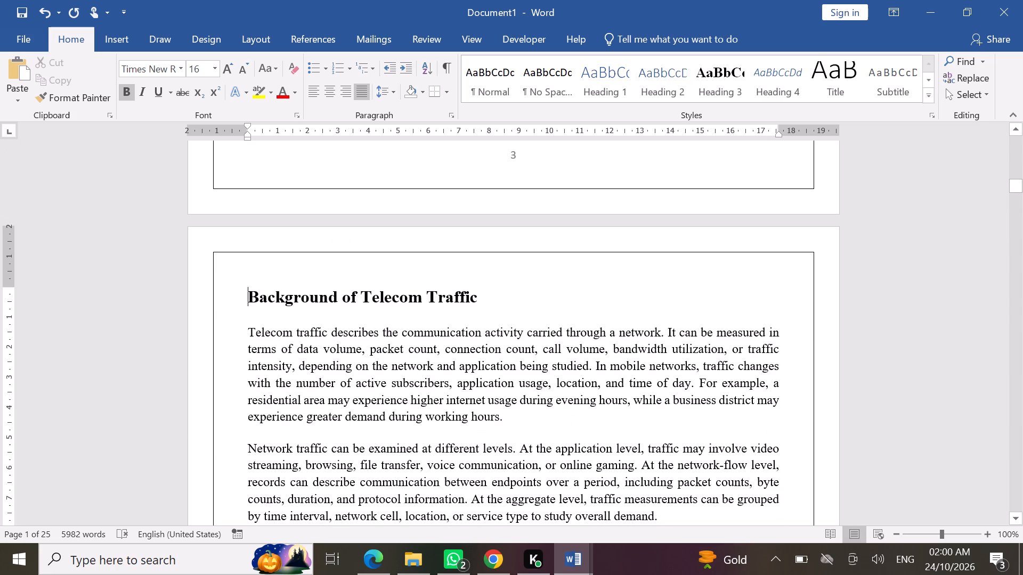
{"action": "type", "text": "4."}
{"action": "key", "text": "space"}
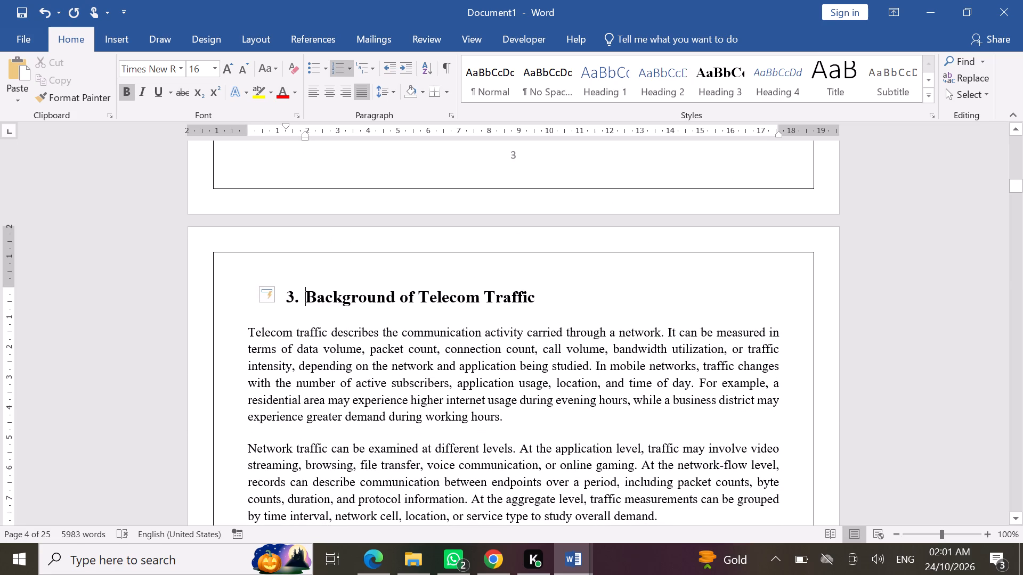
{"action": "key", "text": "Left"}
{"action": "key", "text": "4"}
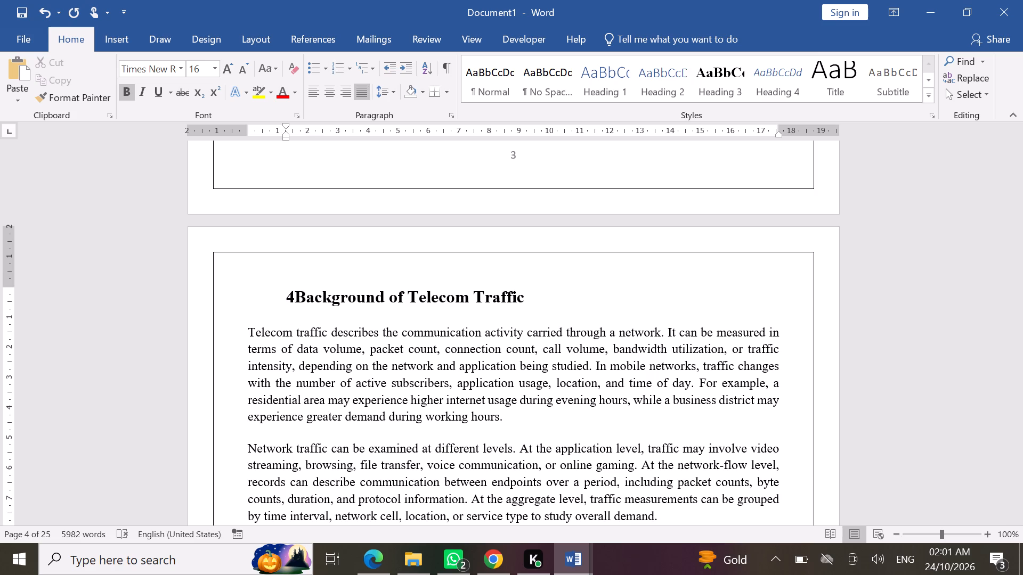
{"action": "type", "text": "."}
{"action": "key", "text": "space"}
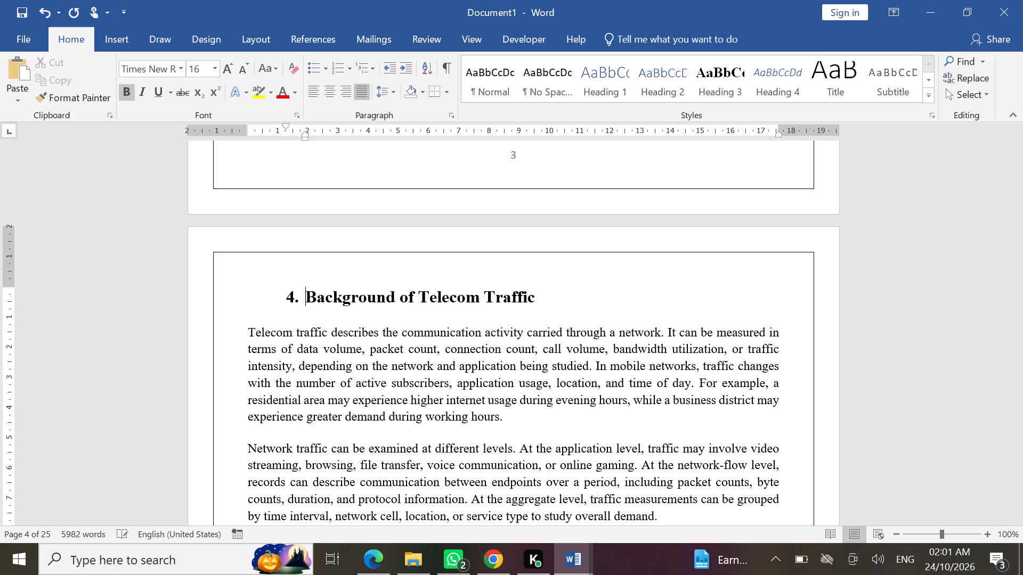
Remove the list number from the "Background of Telecom Traffic" heading on page 4 and re-enter "4. " in front of it.
{"action": "key", "text": "Left"}
{"action": "key", "text": "Left"}
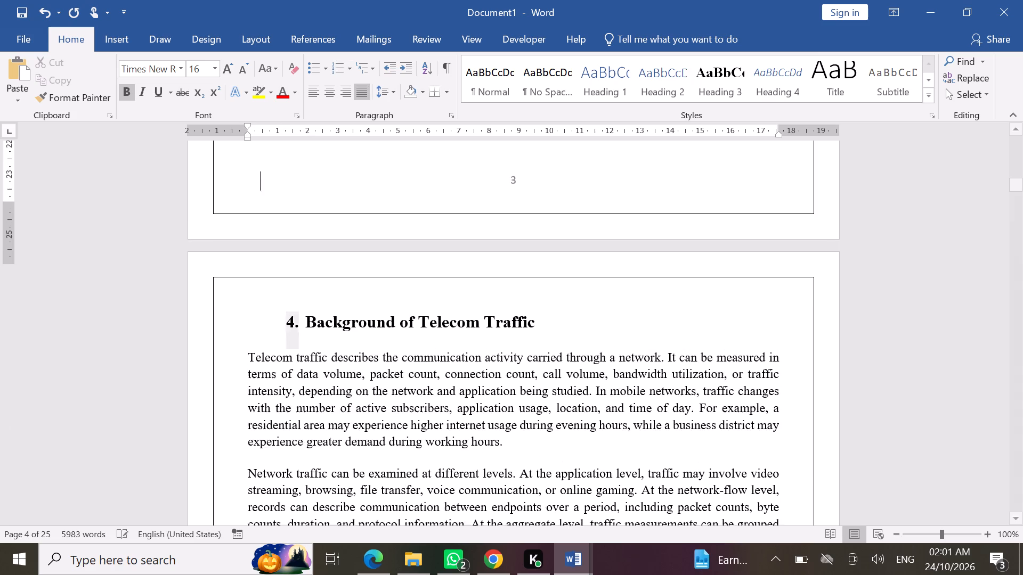
{"action": "key", "text": "Right"}
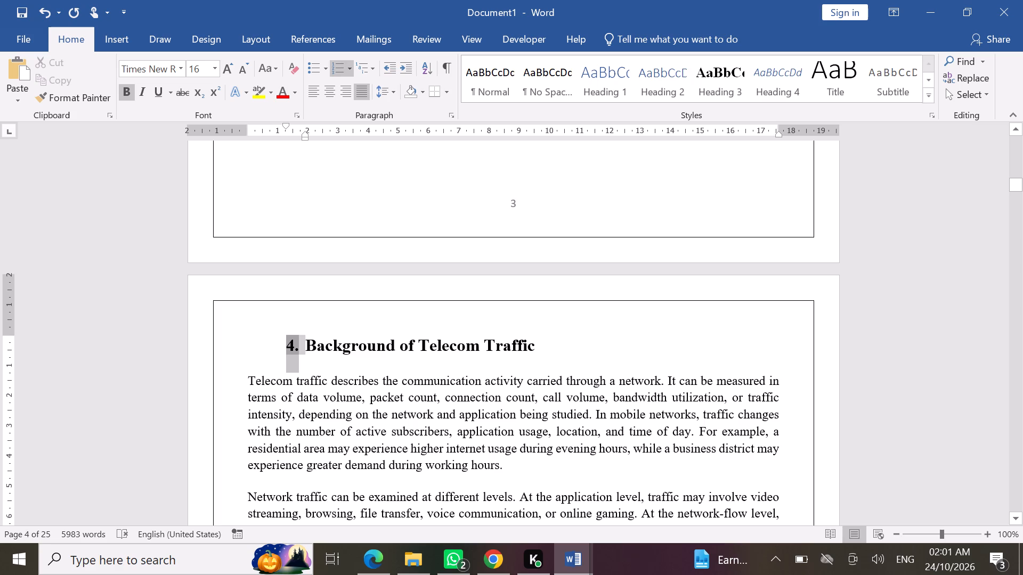
{"action": "key", "text": "BackSpace"}
{"action": "key", "text": "BackSpace"}
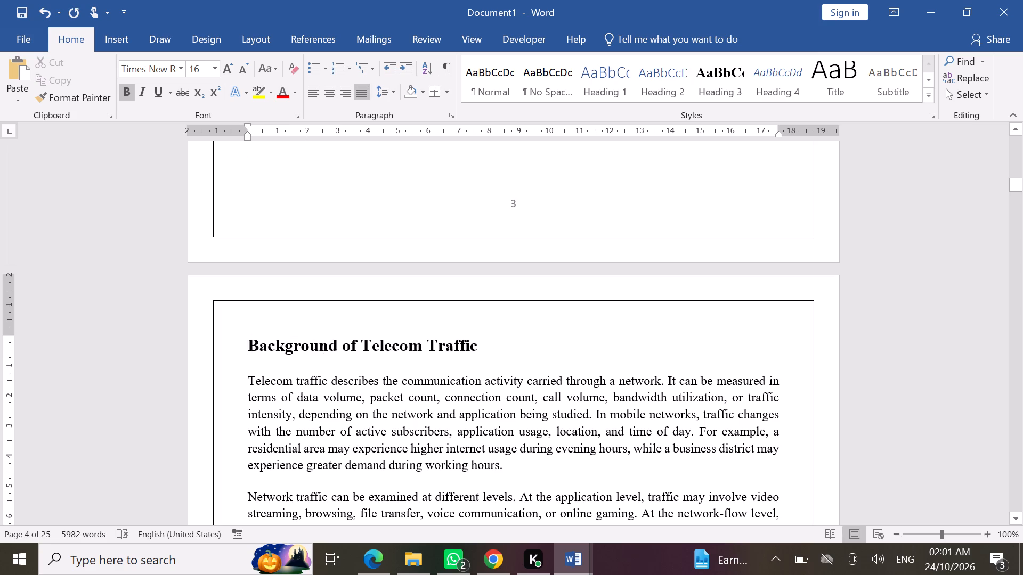
{"action": "type", "text": "4."}
{"action": "key", "text": "space"}
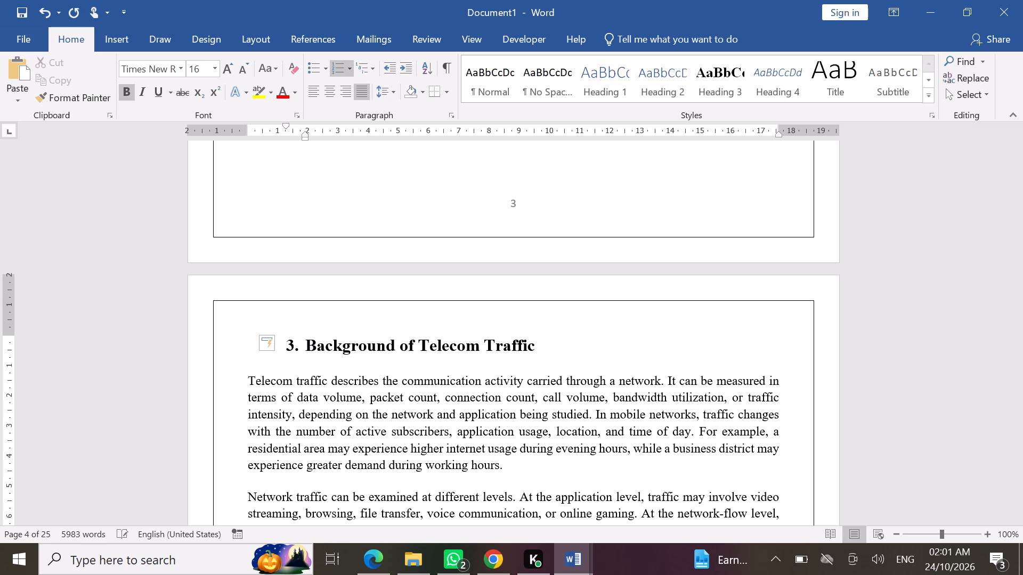
Delete the manually entered "3." and the indenting spaces in front of the "Objective and Scope" heading on page 3.
{"action": "scroll", "coordinate": [270, 283], "scroll_direction": "up", "scroll_amount": 5}
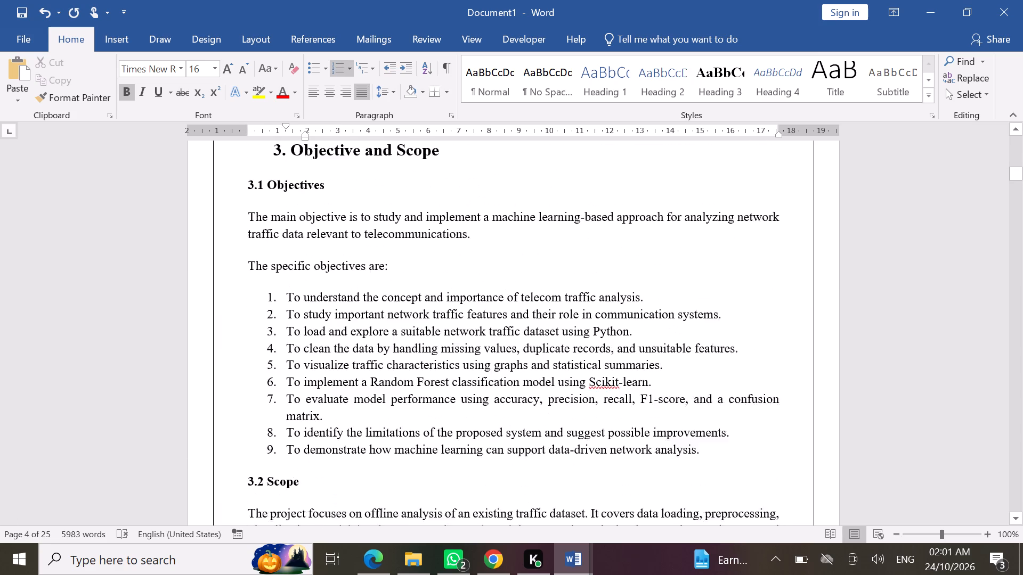
{"action": "scroll", "coordinate": [270, 283], "scroll_direction": "up", "scroll_amount": 5}
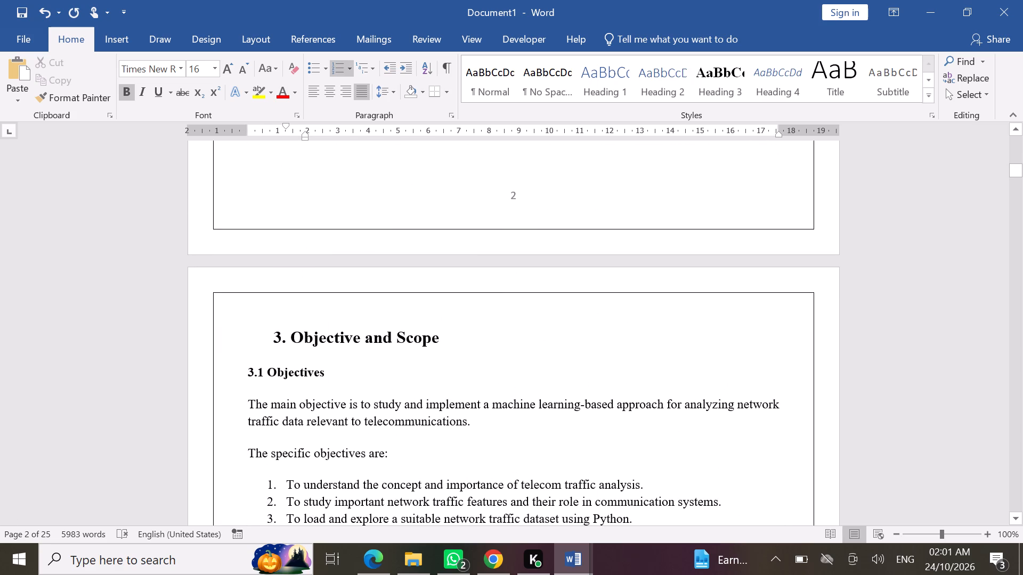
{"action": "left_click", "coordinate": [288, 343]}
{"action": "key", "text": "BackSpace"}
{"action": "key", "text": "BackSpace"}
{"action": "key", "text": "BackSpace"}
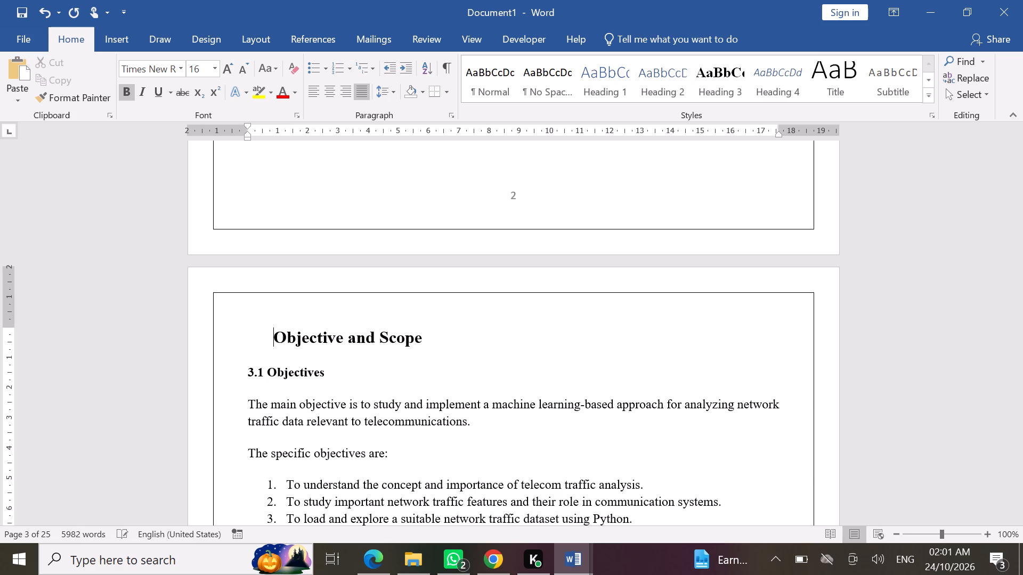
{"action": "key", "text": "BackSpace"}
{"action": "key", "text": "BackSpace"}
{"action": "key", "text": "BackSpace"}
{"action": "key", "text": "BackSpace"}
{"action": "key", "text": "BackSpace"}
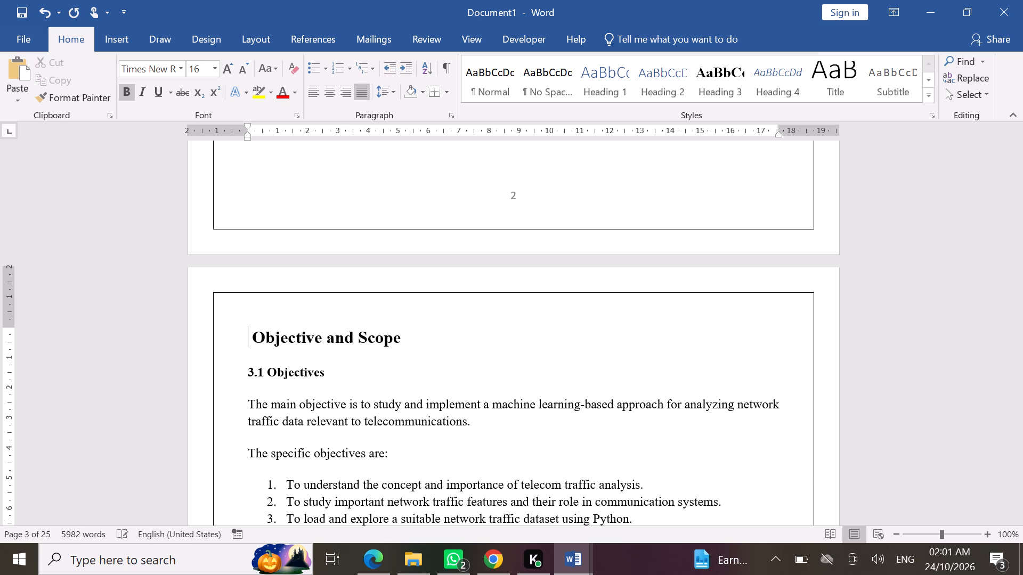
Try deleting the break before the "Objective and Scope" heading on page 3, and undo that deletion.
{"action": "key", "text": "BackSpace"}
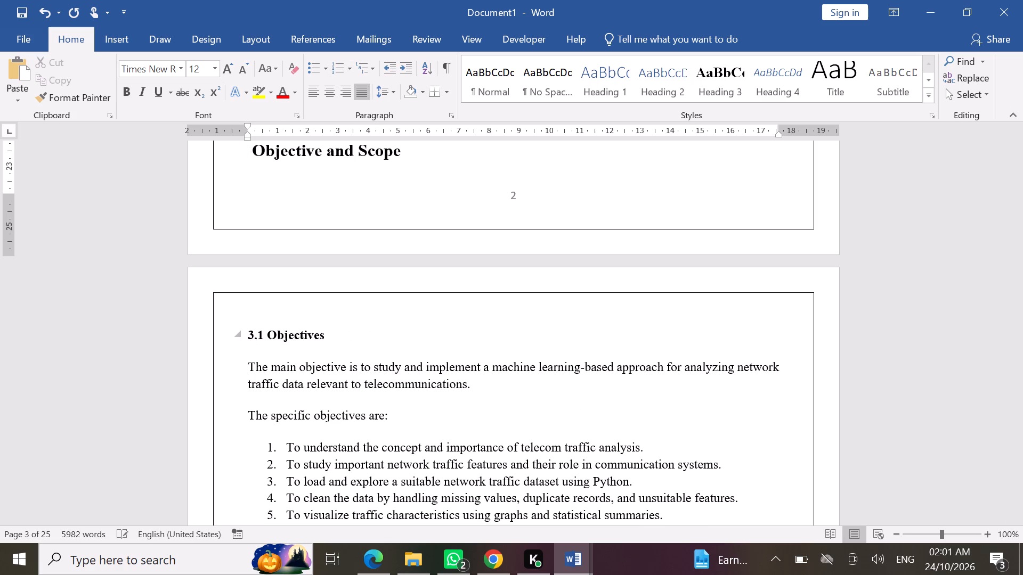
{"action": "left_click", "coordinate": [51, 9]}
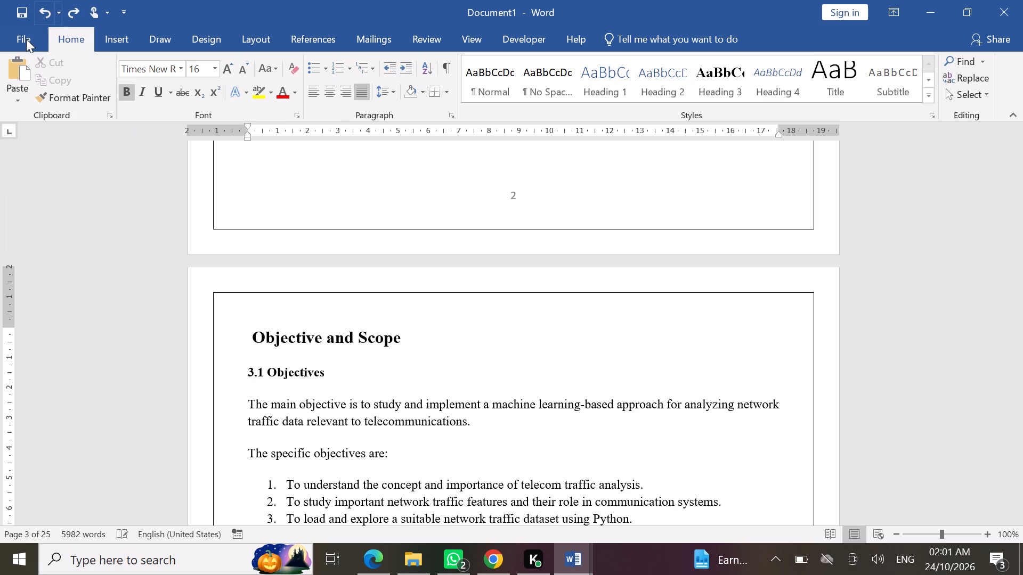
{"action": "left_click", "coordinate": [25, 42]}
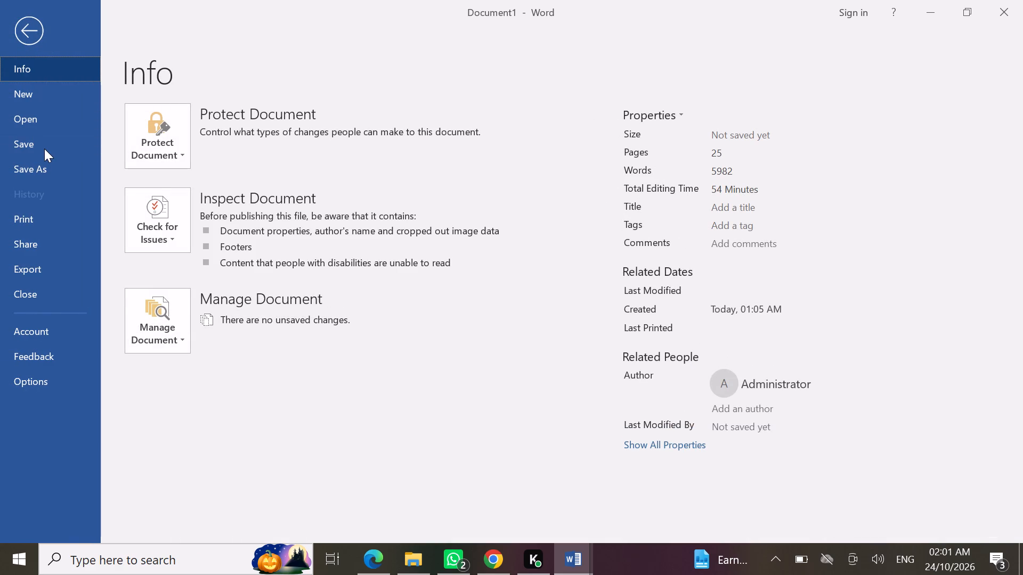
{"action": "left_click", "coordinate": [45, 159]}
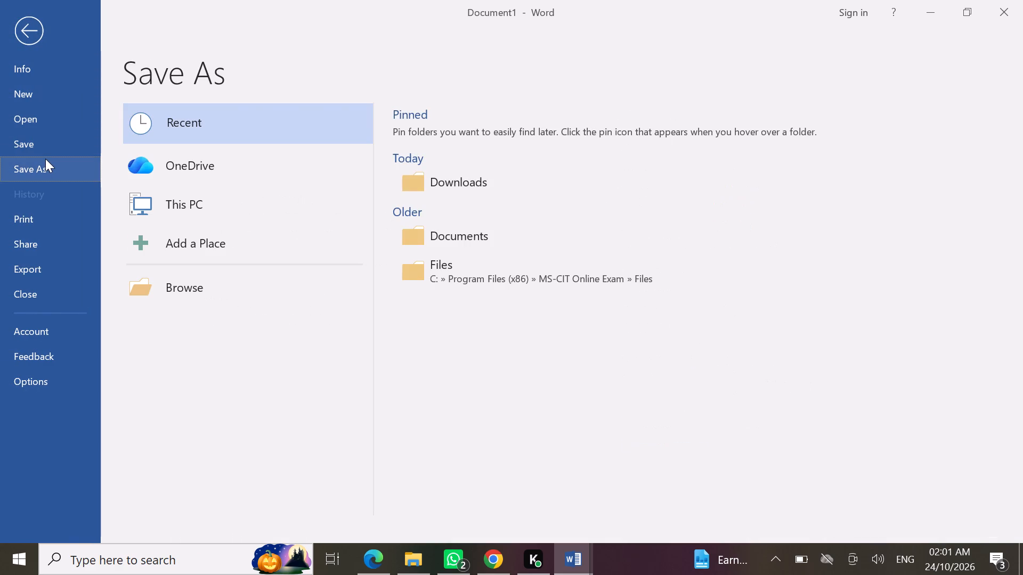